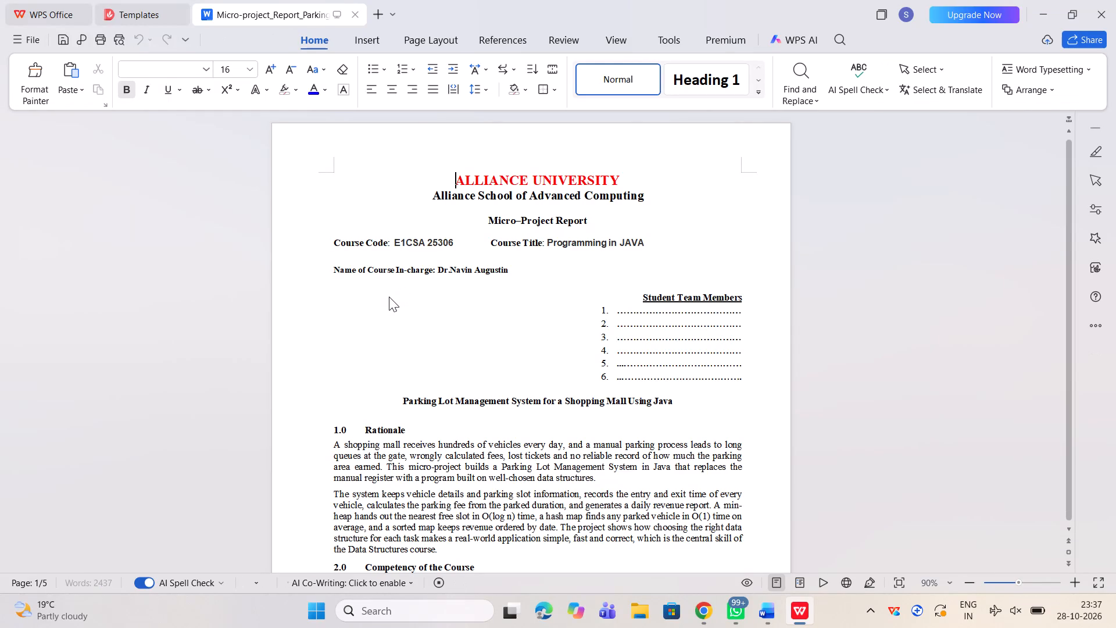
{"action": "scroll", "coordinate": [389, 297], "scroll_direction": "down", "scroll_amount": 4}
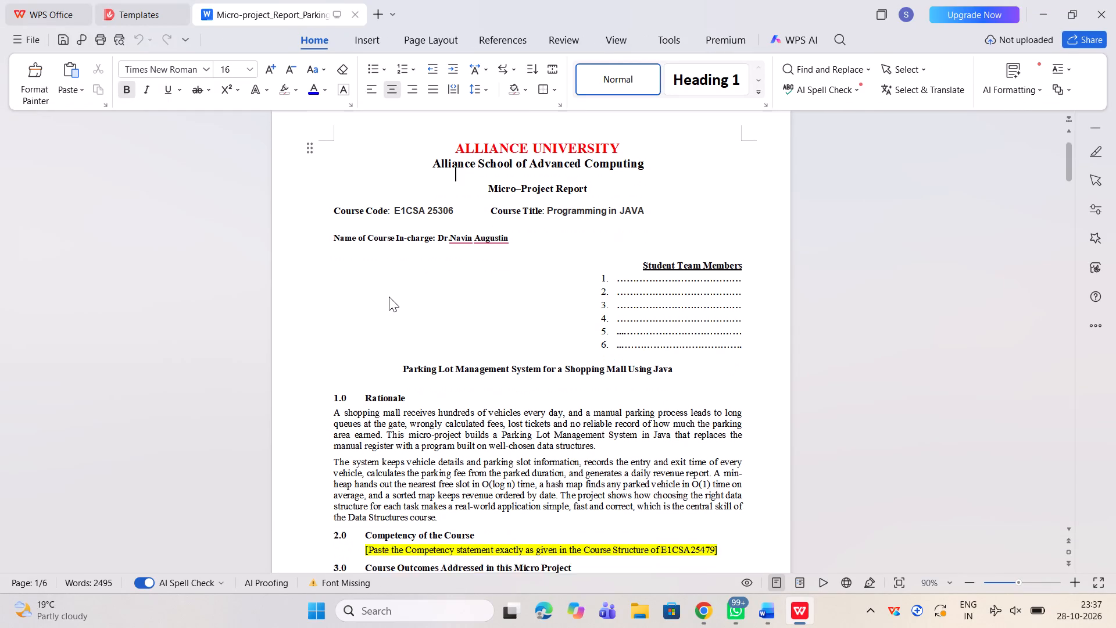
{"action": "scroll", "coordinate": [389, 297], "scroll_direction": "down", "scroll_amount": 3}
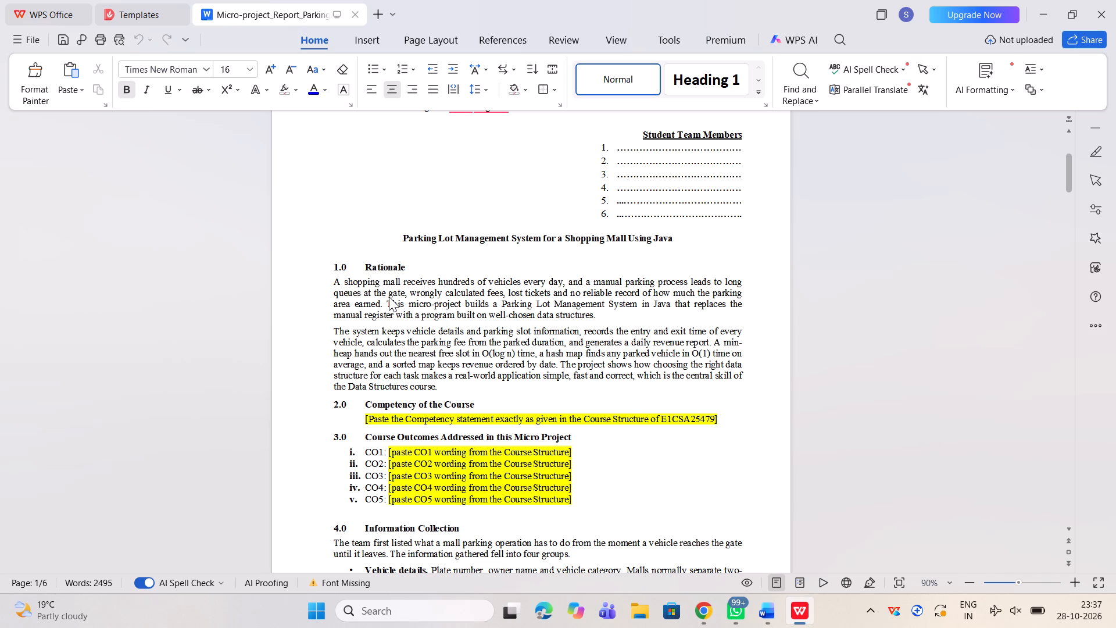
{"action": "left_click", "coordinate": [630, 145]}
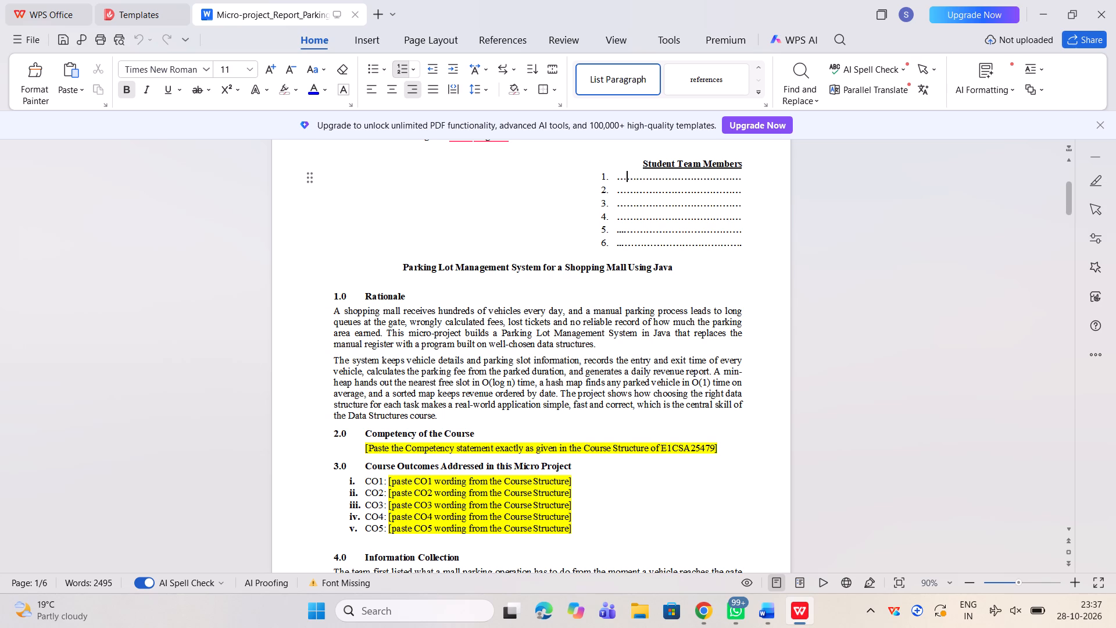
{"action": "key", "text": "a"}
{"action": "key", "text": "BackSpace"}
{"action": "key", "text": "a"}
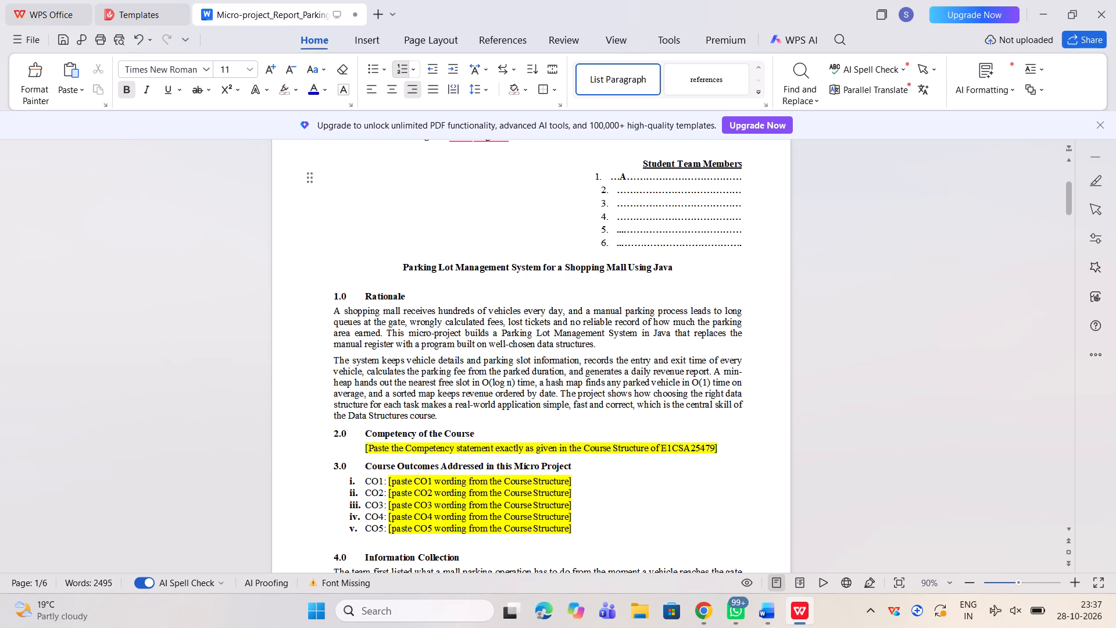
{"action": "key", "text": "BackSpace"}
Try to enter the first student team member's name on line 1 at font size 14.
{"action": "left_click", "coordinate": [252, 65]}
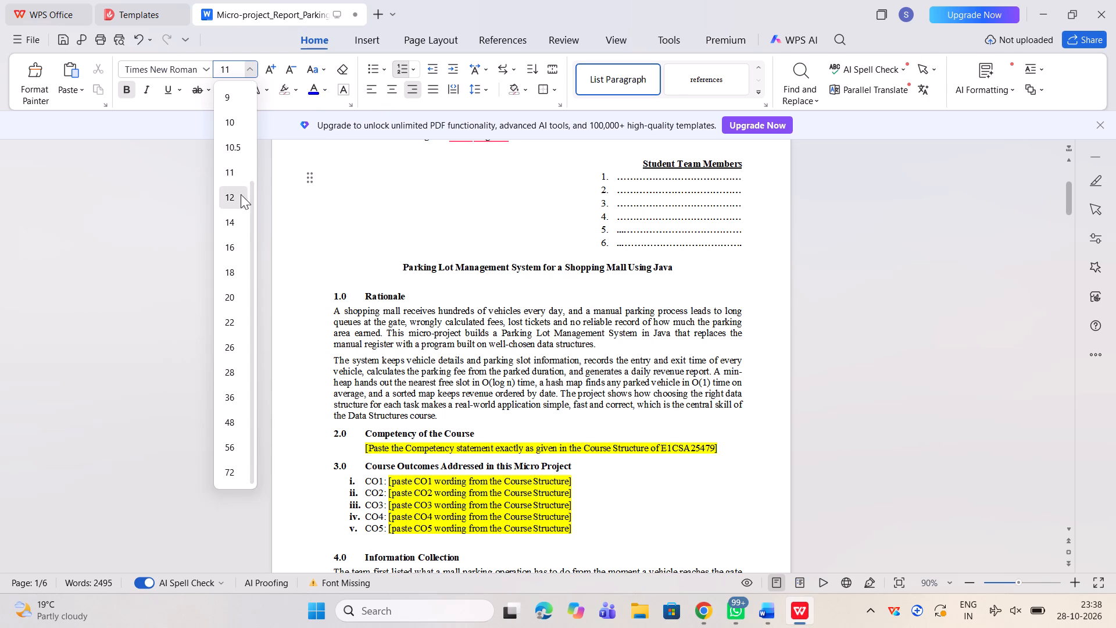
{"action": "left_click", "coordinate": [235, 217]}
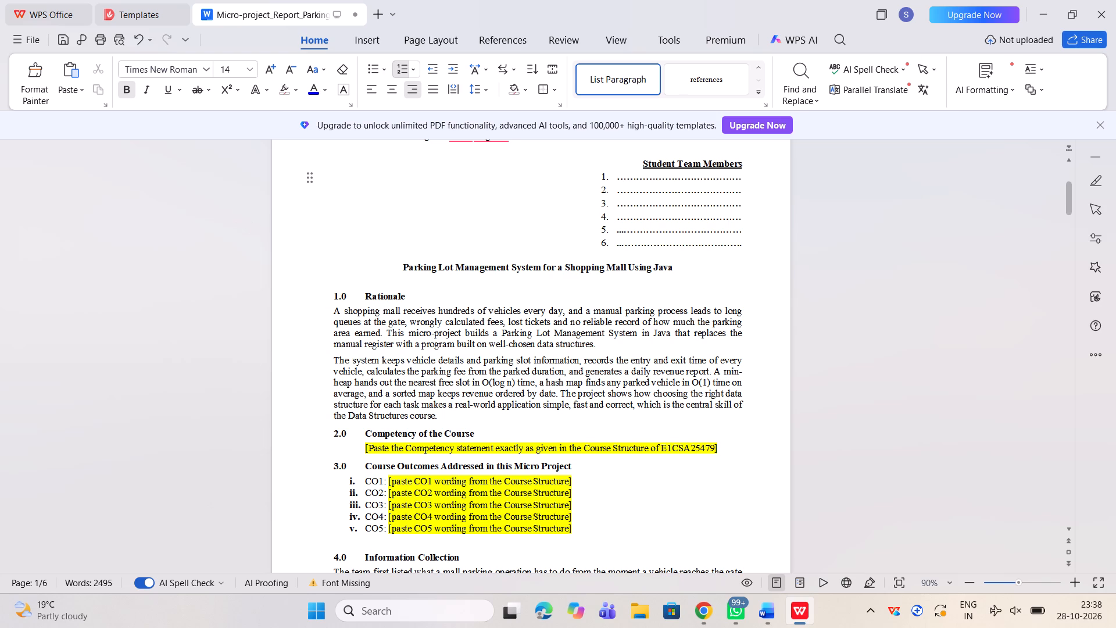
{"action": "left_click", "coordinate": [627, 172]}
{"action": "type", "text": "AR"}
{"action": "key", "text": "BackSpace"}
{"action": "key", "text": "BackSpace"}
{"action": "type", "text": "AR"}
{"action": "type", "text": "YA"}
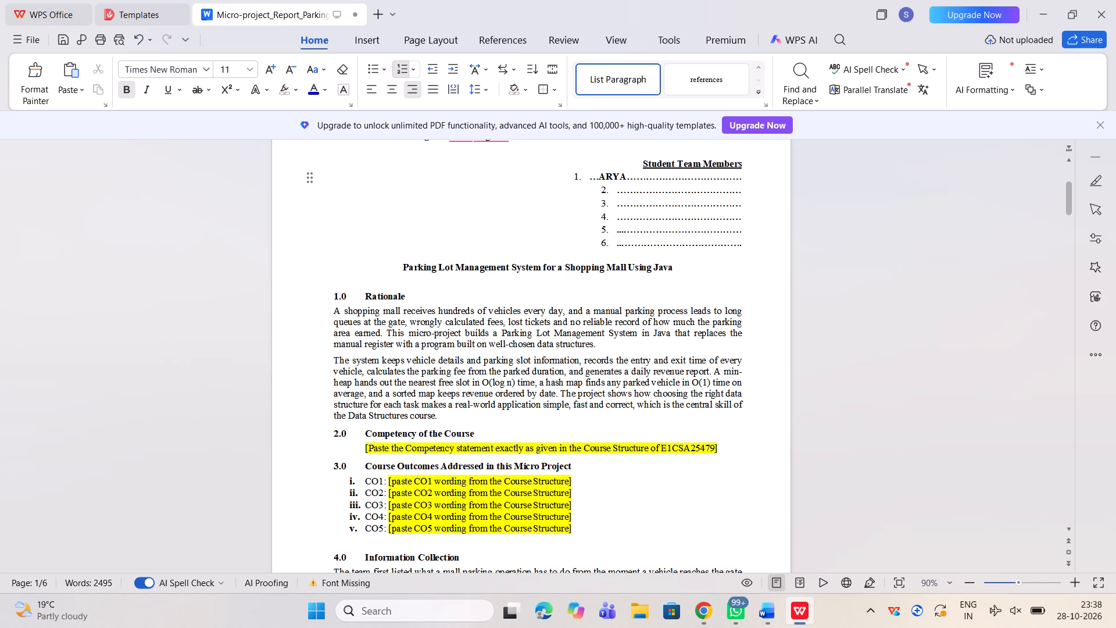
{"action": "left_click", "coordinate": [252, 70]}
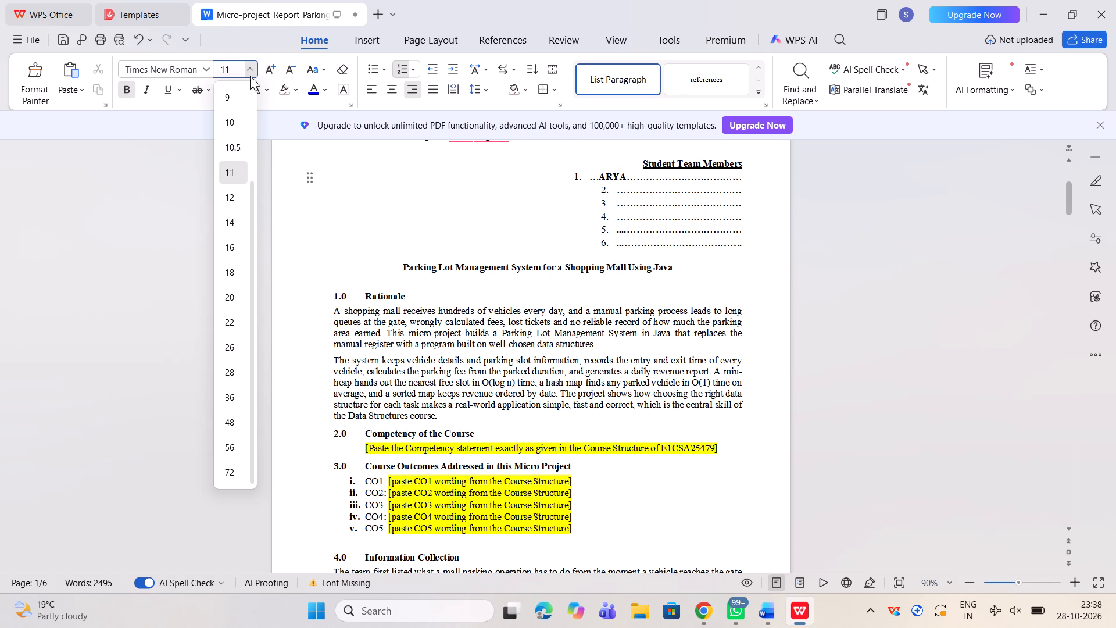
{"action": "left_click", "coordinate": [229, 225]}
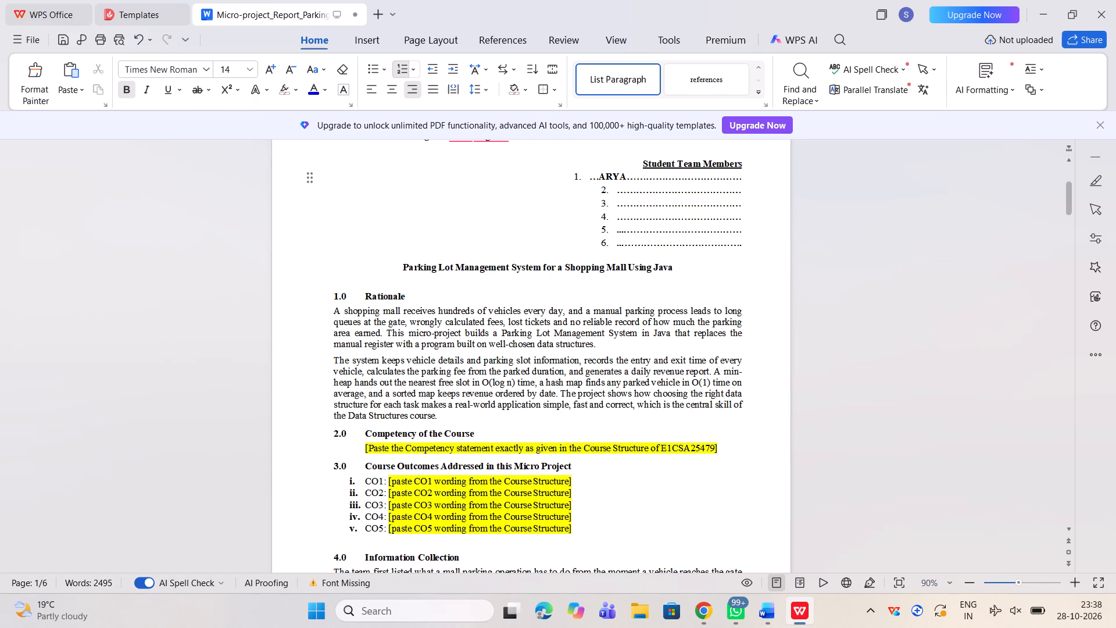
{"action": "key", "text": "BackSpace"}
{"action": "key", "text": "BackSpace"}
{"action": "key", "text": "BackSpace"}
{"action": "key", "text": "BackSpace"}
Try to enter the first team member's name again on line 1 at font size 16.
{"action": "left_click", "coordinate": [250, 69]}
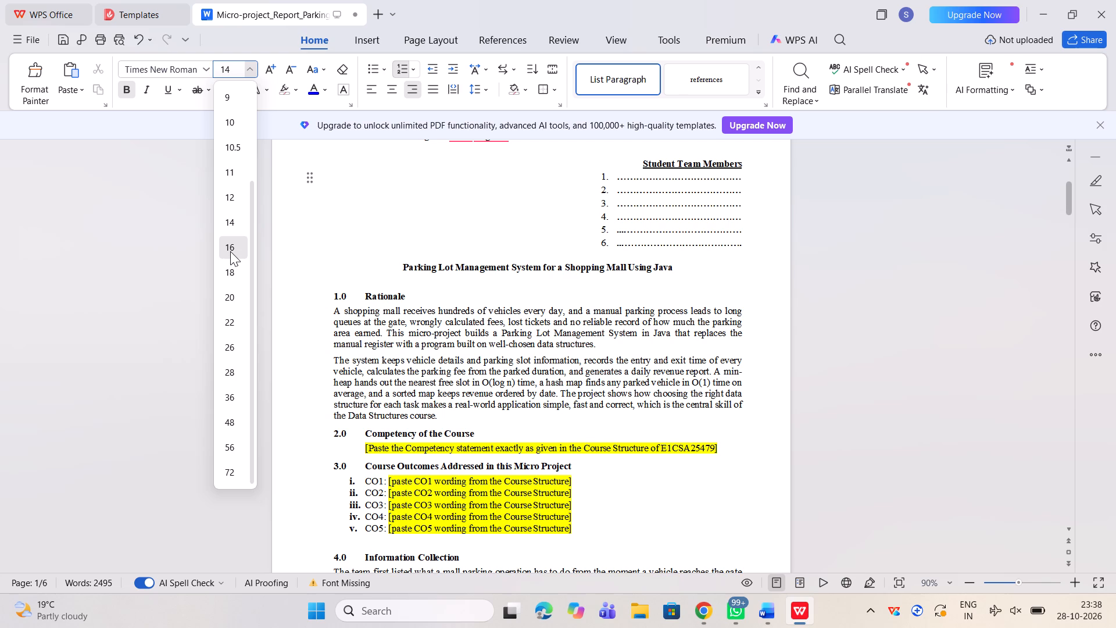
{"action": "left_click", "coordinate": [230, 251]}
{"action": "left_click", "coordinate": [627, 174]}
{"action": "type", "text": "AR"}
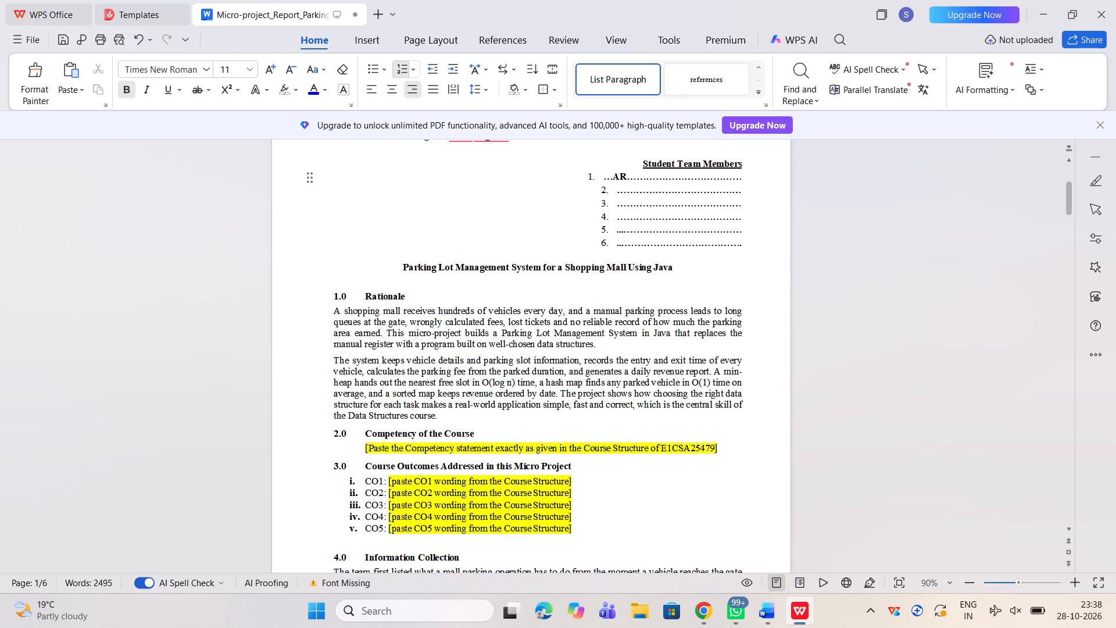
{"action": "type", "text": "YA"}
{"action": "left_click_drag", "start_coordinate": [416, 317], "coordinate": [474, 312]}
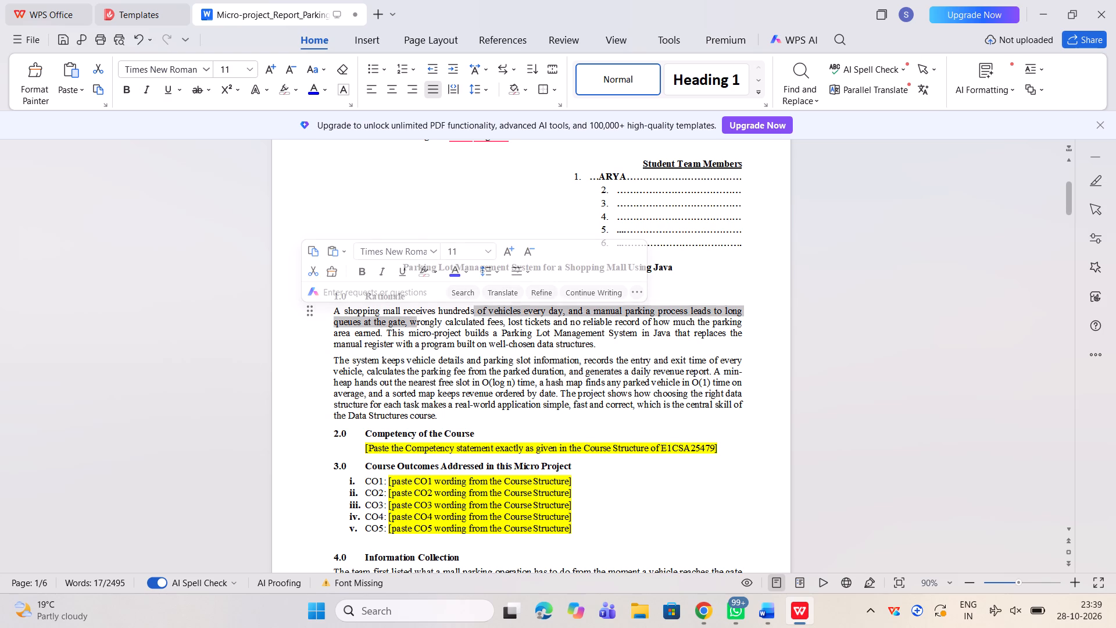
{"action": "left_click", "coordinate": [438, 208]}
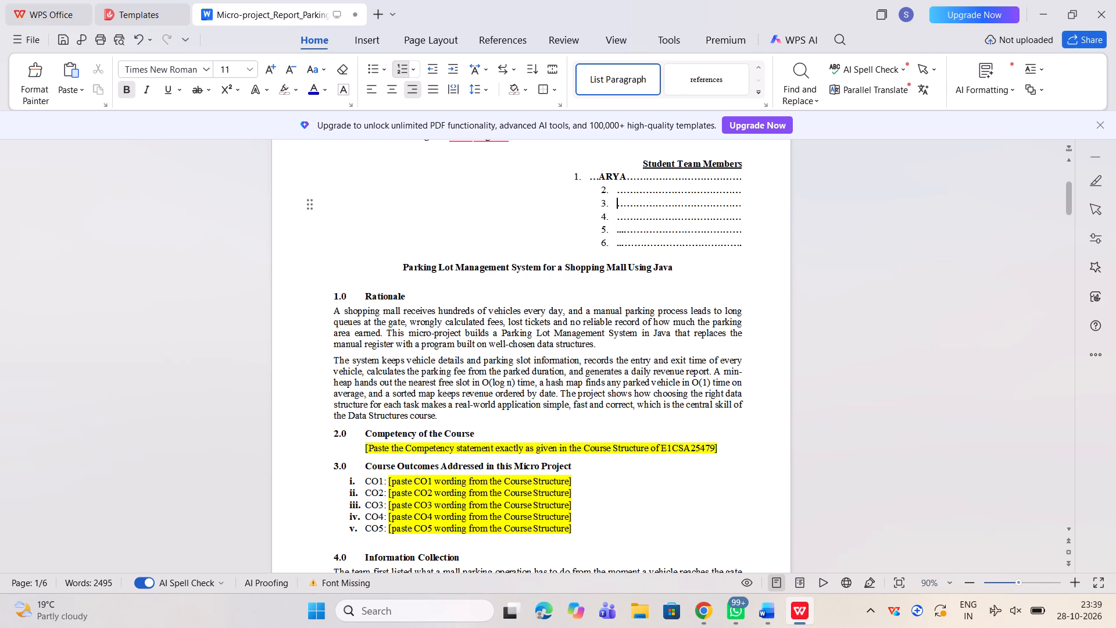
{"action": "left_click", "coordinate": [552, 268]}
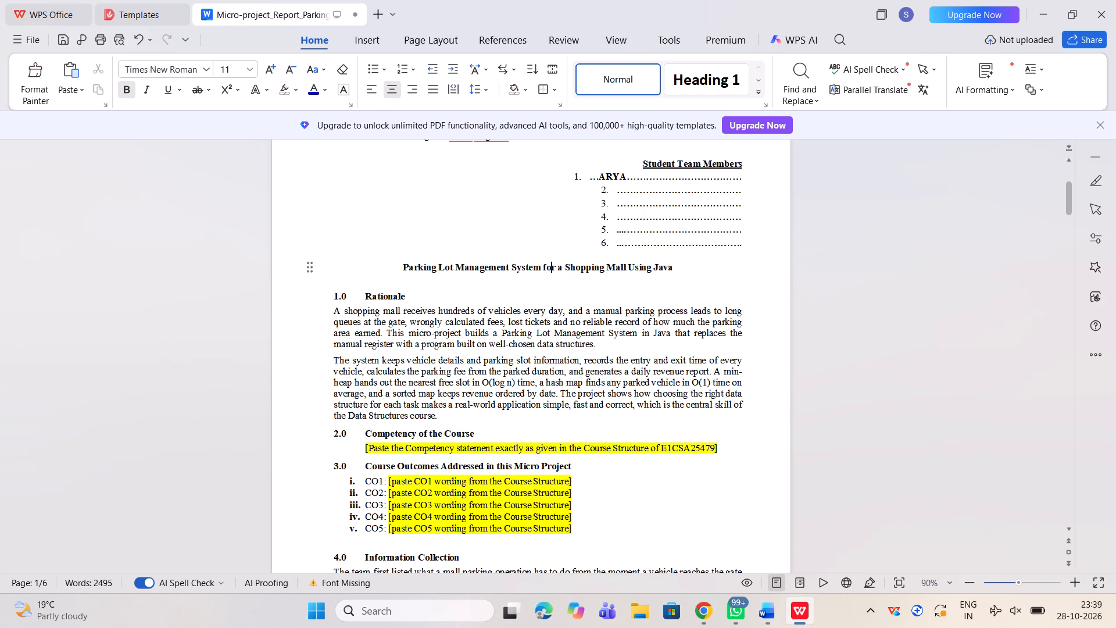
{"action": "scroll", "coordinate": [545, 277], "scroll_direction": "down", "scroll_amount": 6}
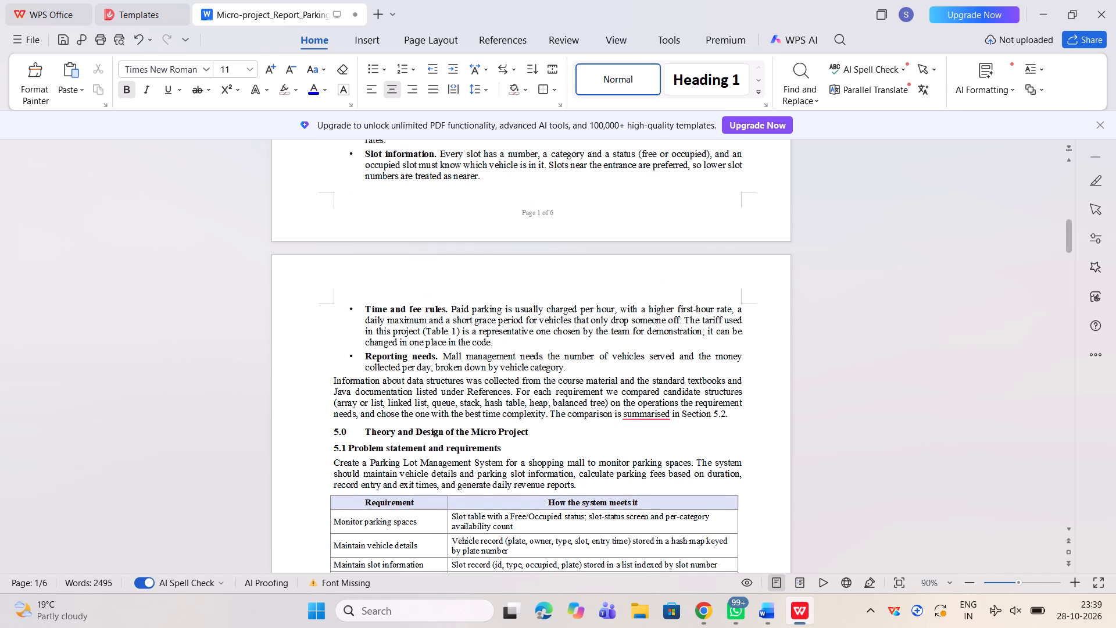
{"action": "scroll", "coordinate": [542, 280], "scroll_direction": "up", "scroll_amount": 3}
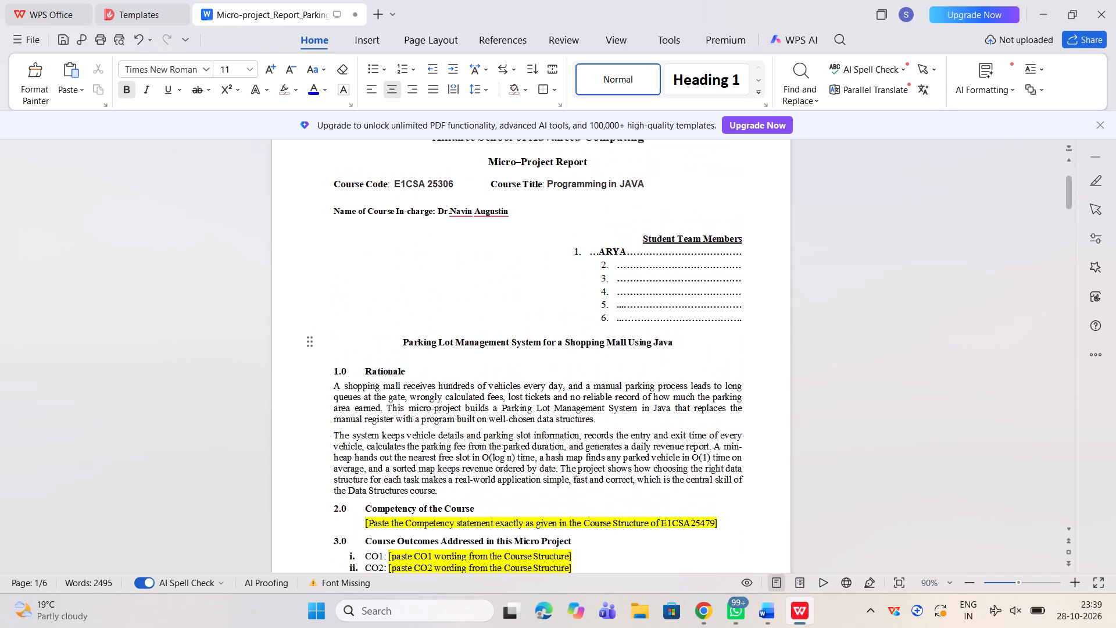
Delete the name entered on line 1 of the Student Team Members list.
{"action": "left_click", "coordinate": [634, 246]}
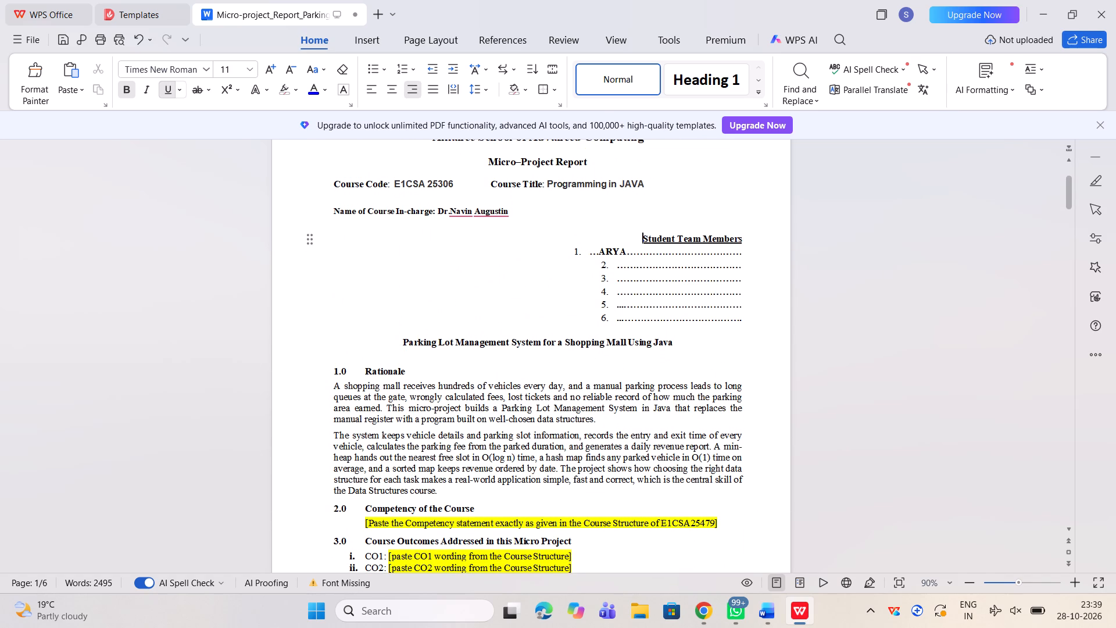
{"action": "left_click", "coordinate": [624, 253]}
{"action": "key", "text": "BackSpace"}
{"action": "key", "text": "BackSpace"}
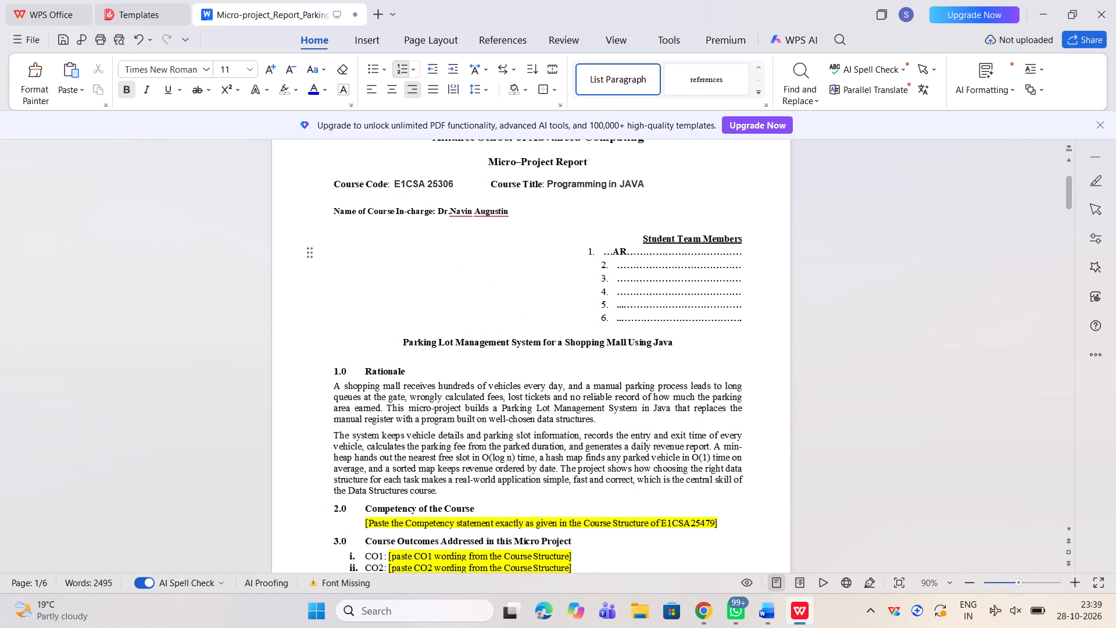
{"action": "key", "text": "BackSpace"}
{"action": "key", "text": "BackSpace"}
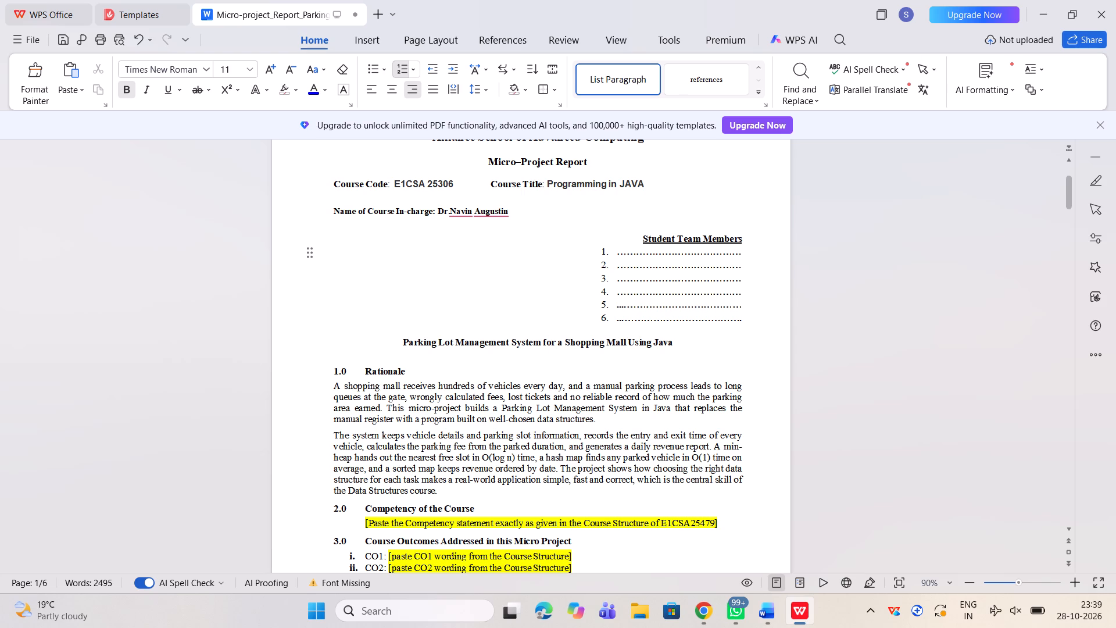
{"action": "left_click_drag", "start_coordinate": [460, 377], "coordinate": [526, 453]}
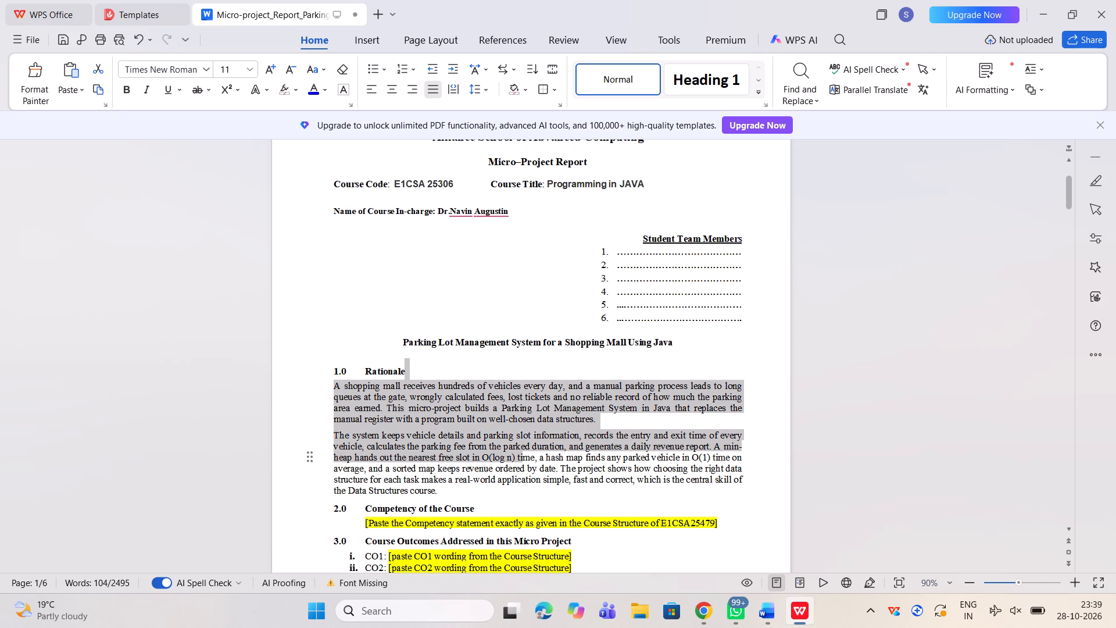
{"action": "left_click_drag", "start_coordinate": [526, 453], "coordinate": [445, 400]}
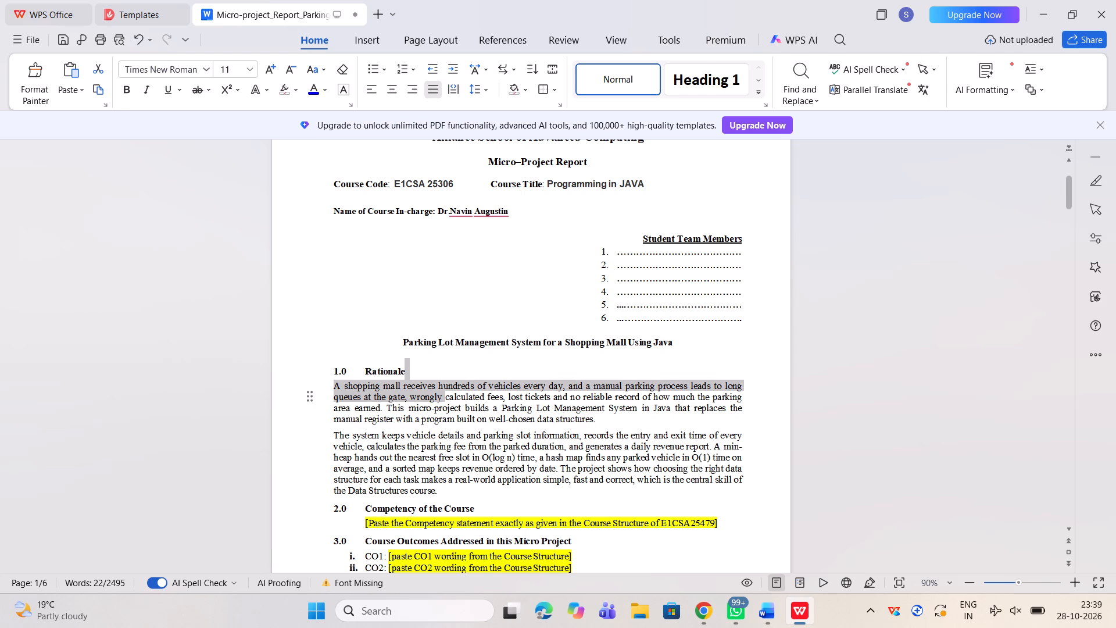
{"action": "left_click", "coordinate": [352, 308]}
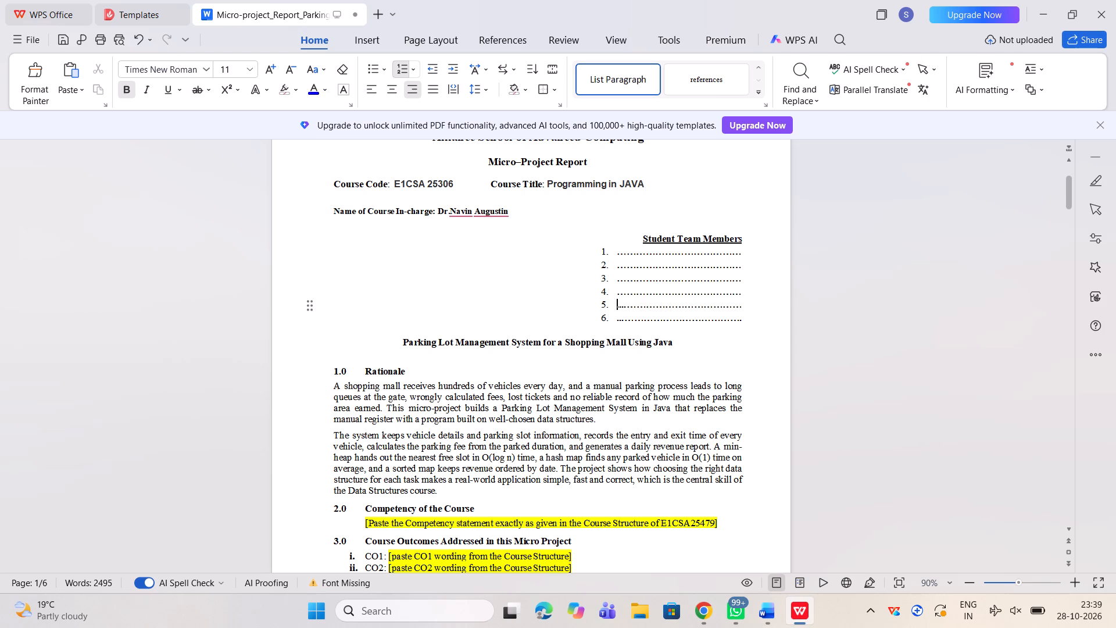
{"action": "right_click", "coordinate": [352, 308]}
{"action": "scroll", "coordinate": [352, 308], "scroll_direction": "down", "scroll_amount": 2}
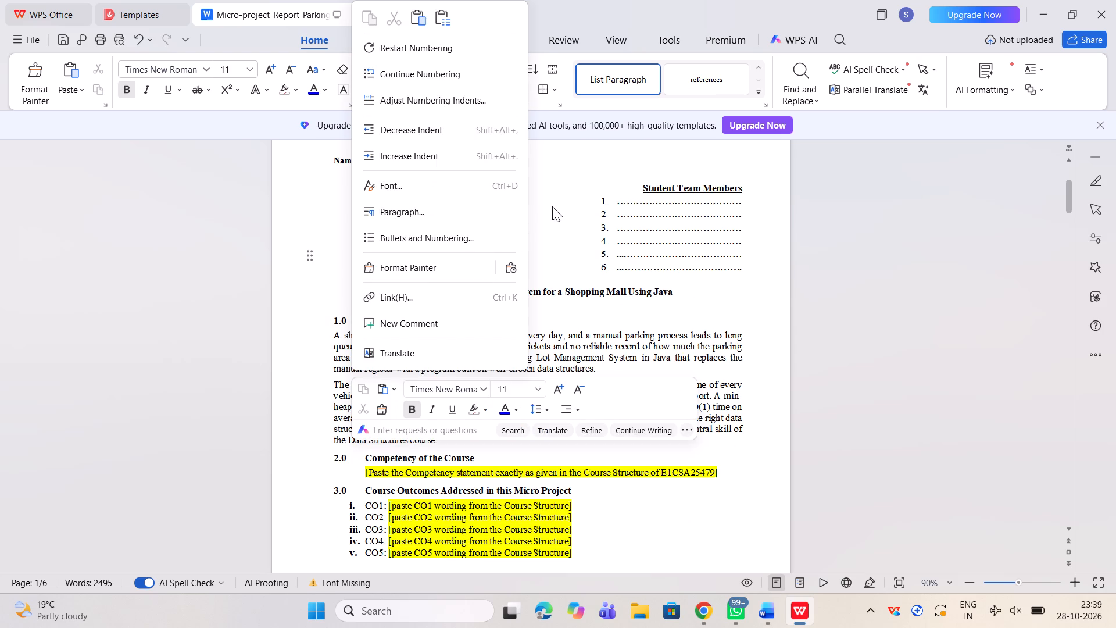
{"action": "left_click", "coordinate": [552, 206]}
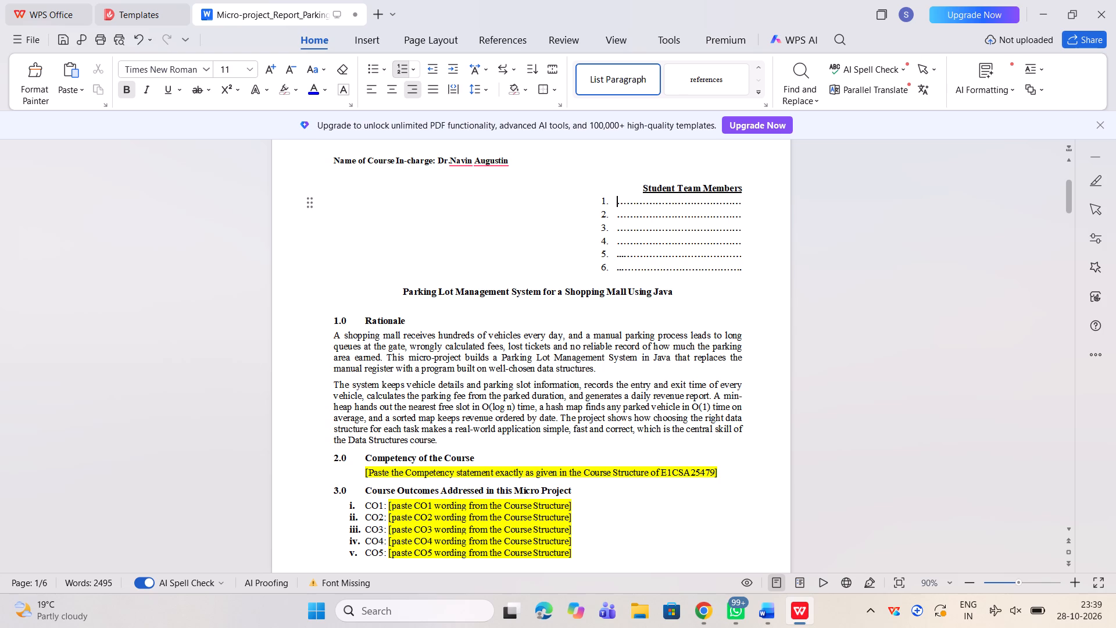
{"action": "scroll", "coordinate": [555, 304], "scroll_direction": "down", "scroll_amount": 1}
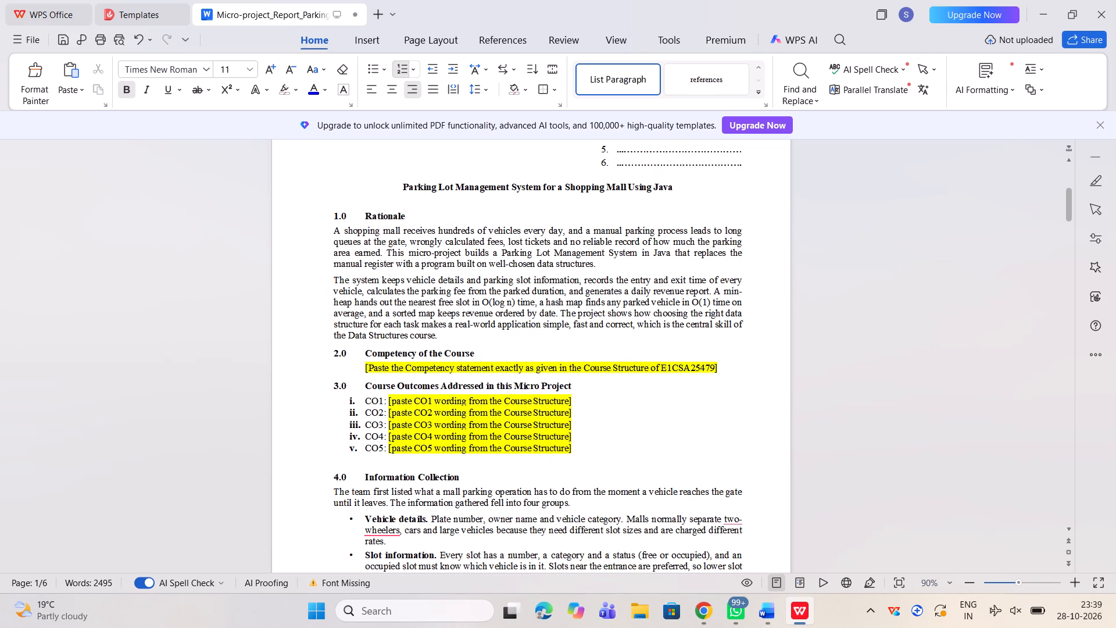
Review the report's first page from the Student Team Members list through the Rationale, Competency, Course Outcomes and Information Collection sections.
{"action": "scroll", "coordinate": [555, 304], "scroll_direction": "down", "scroll_amount": 2}
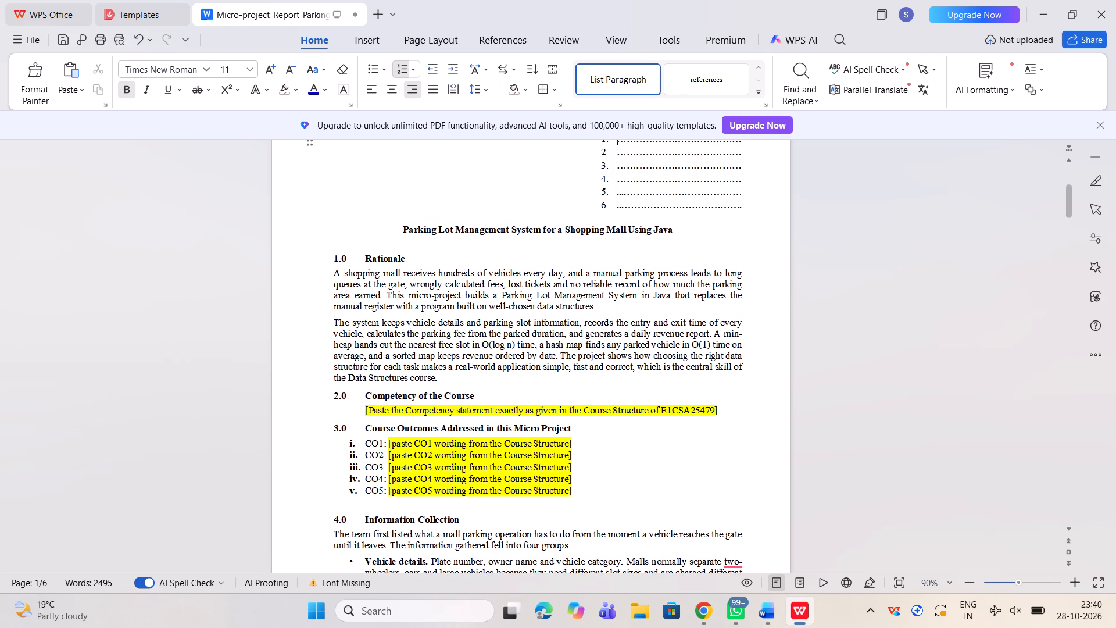
{"action": "scroll", "coordinate": [555, 304], "scroll_direction": "down", "scroll_amount": 3}
{"action": "left_click", "coordinate": [530, 282]}
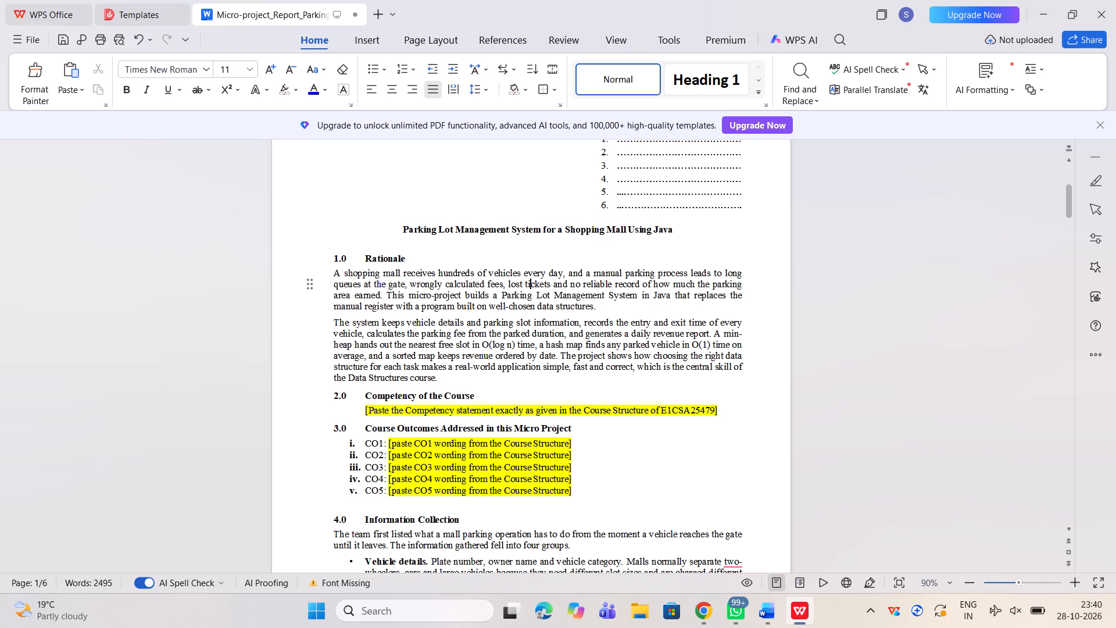
{"action": "scroll", "coordinate": [530, 282], "scroll_direction": "up", "scroll_amount": 1}
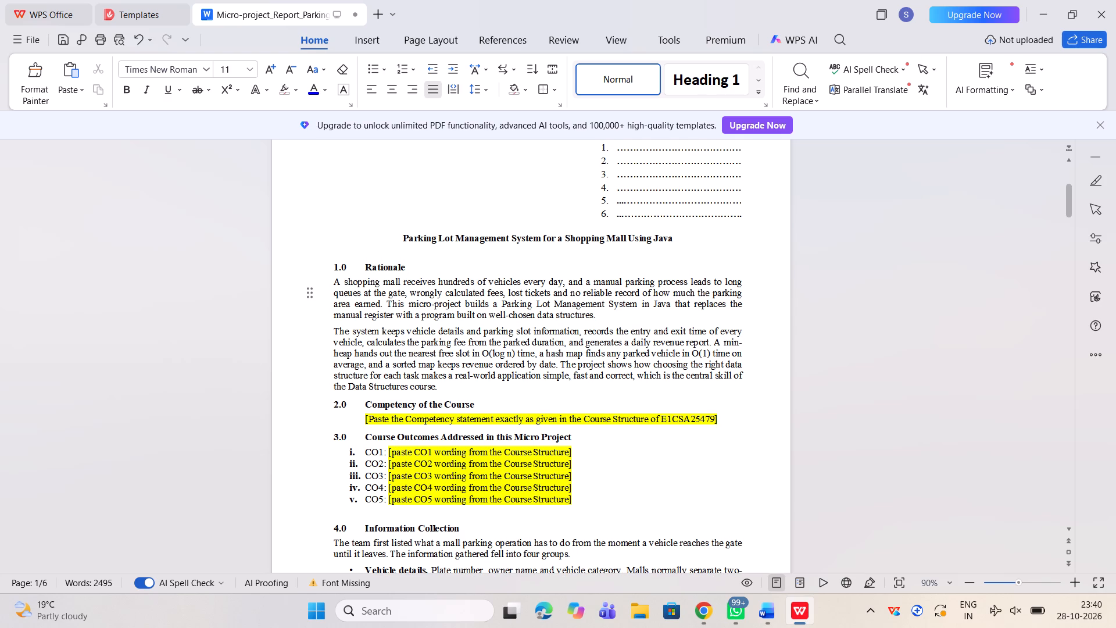
{"action": "scroll", "coordinate": [530, 282], "scroll_direction": "up", "scroll_amount": 4}
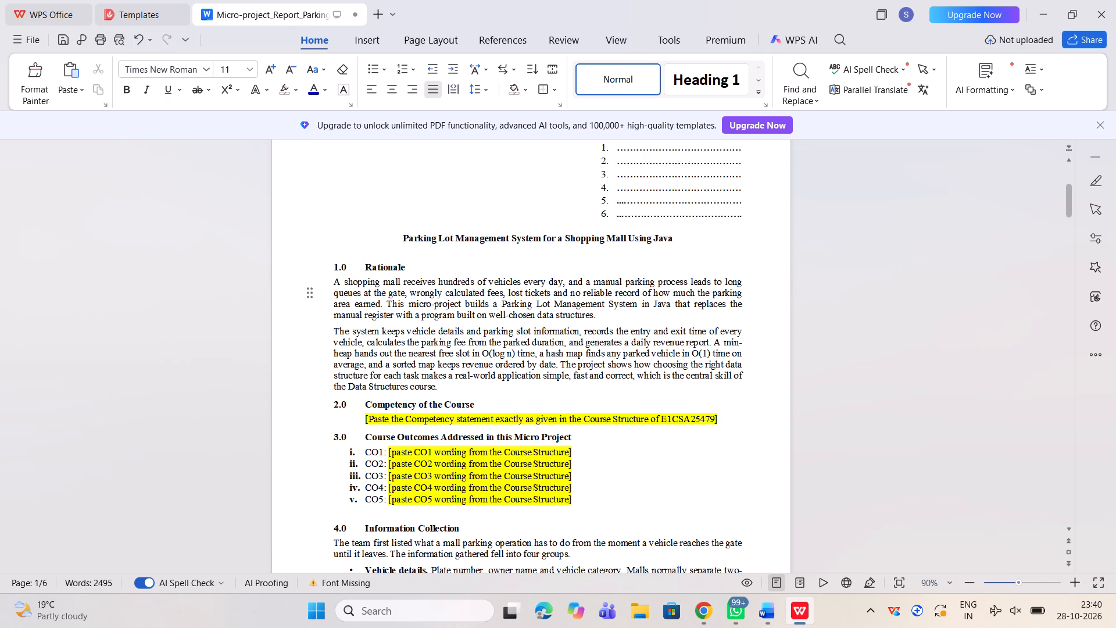
{"action": "scroll", "coordinate": [530, 282], "scroll_direction": "up", "scroll_amount": 4}
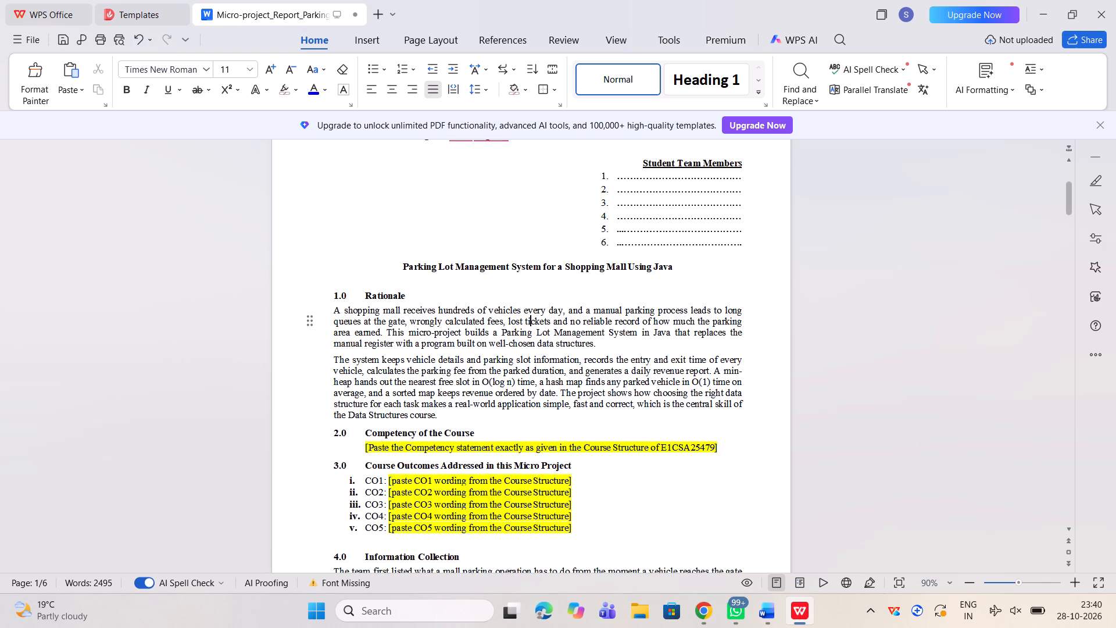
{"action": "scroll", "coordinate": [530, 282], "scroll_direction": "up", "scroll_amount": 2}
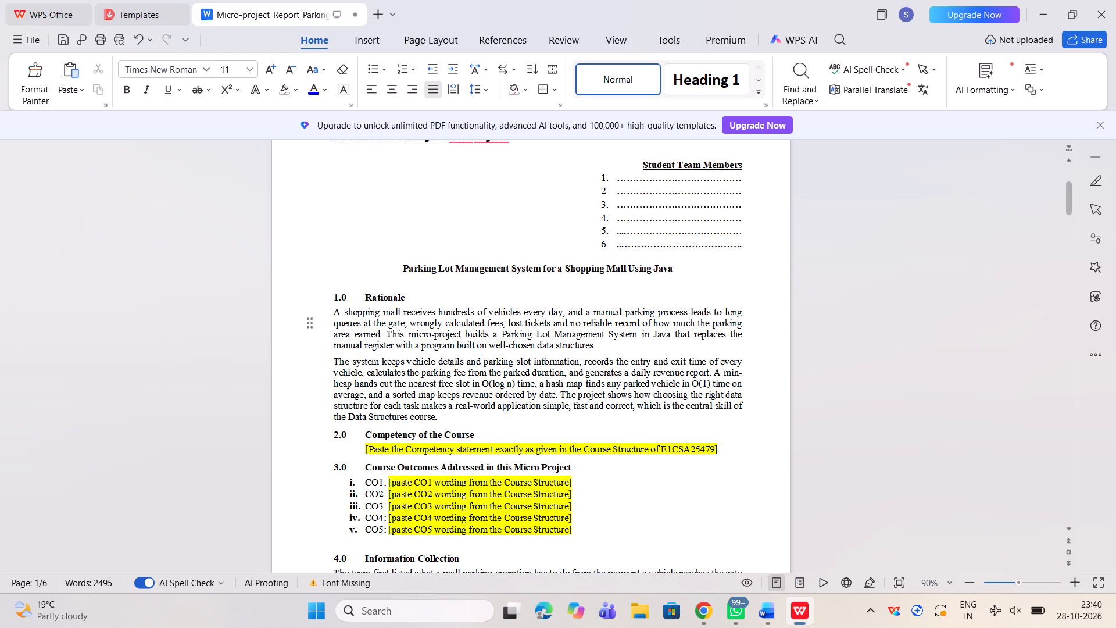
{"action": "scroll", "coordinate": [510, 304], "scroll_direction": "down", "scroll_amount": 1}
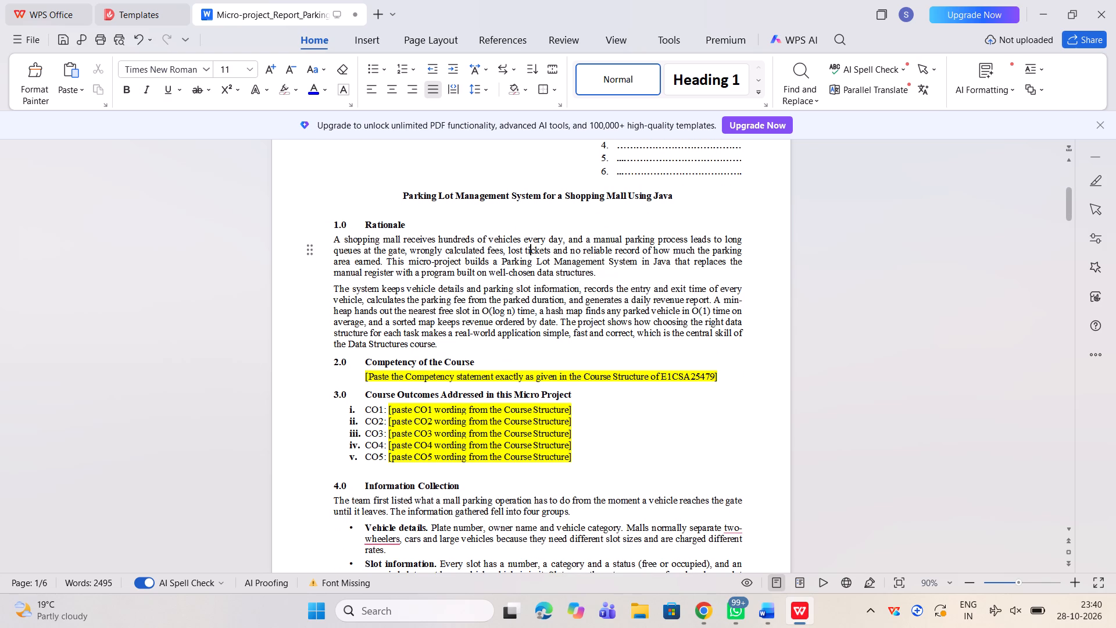
{"action": "scroll", "coordinate": [510, 304], "scroll_direction": "down", "scroll_amount": 2}
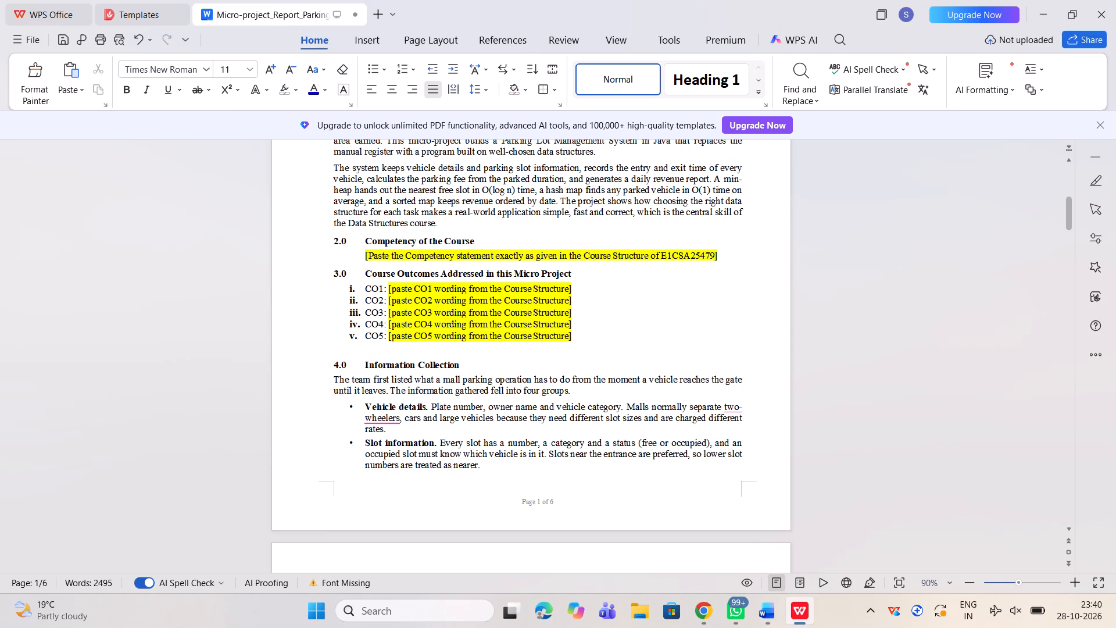
{"action": "scroll", "coordinate": [510, 304], "scroll_direction": "up", "scroll_amount": 3}
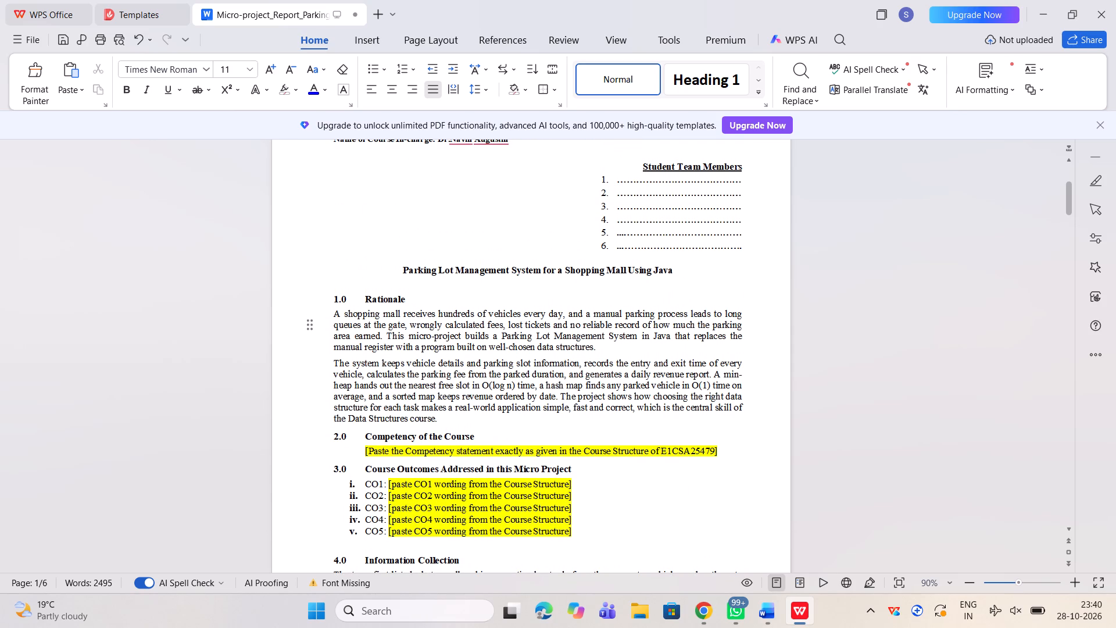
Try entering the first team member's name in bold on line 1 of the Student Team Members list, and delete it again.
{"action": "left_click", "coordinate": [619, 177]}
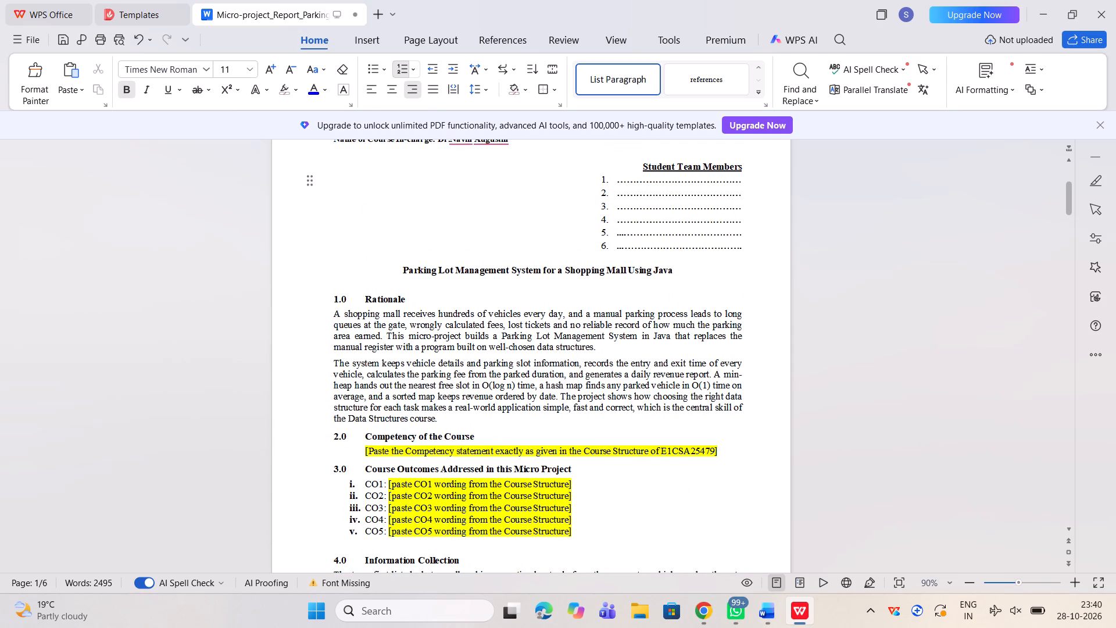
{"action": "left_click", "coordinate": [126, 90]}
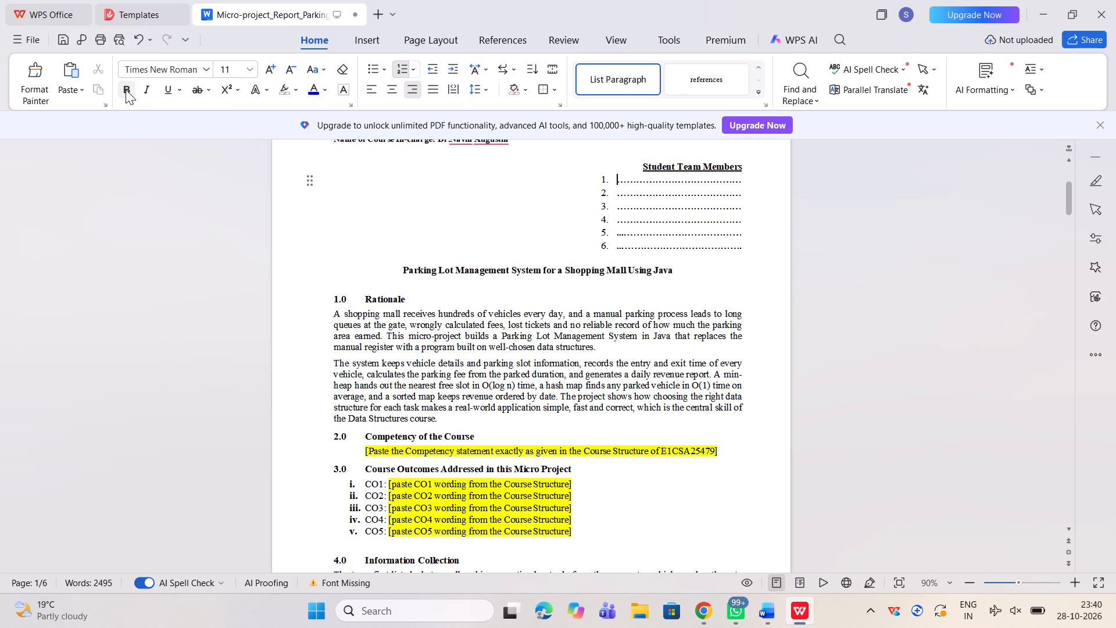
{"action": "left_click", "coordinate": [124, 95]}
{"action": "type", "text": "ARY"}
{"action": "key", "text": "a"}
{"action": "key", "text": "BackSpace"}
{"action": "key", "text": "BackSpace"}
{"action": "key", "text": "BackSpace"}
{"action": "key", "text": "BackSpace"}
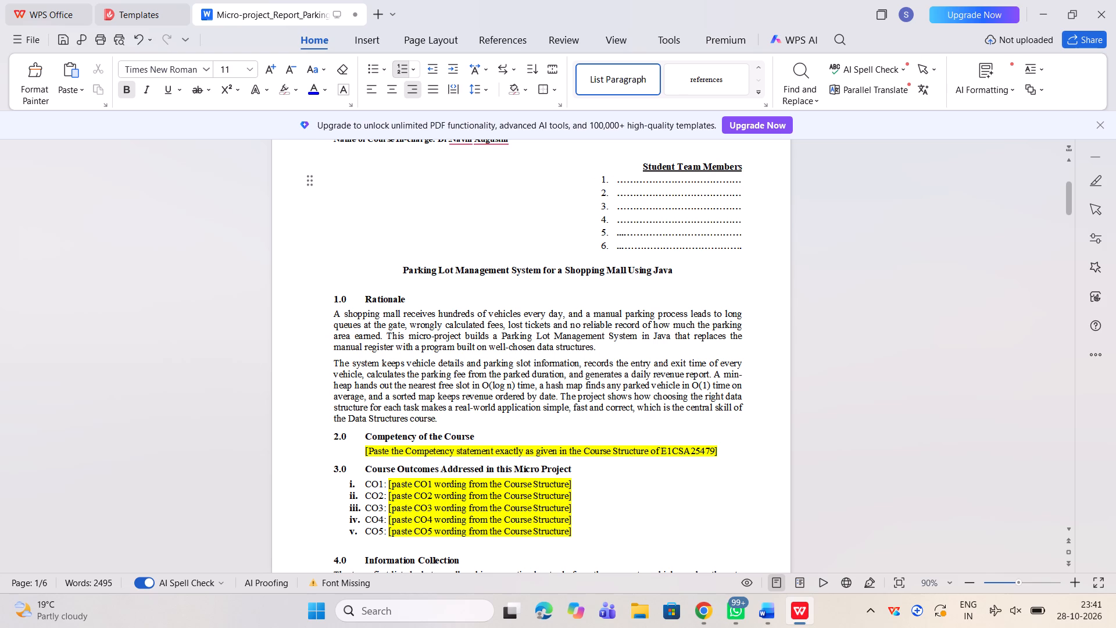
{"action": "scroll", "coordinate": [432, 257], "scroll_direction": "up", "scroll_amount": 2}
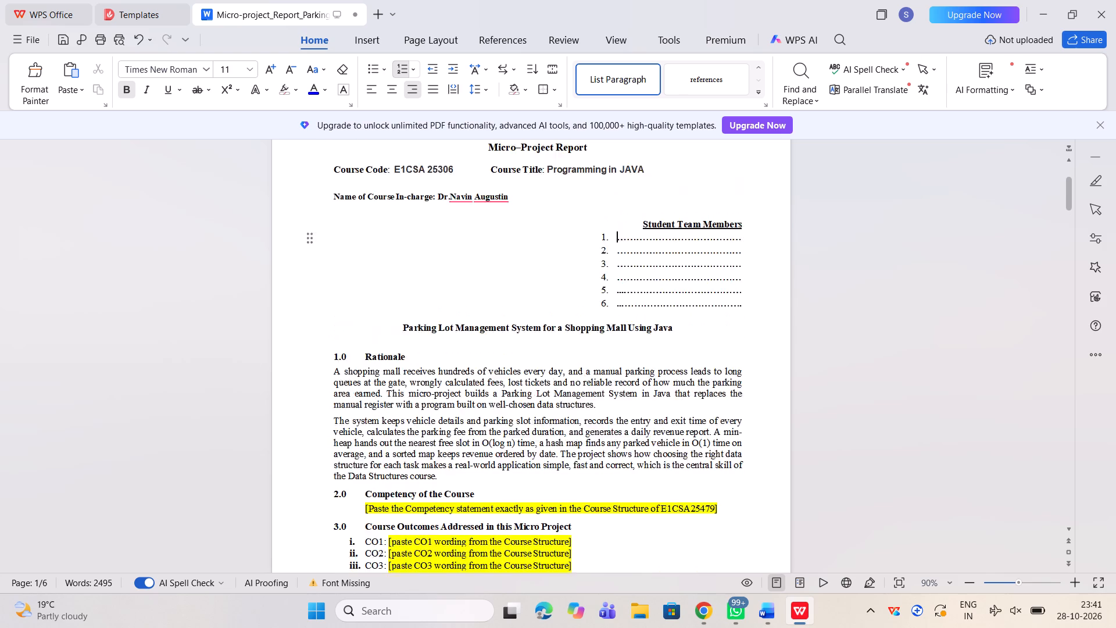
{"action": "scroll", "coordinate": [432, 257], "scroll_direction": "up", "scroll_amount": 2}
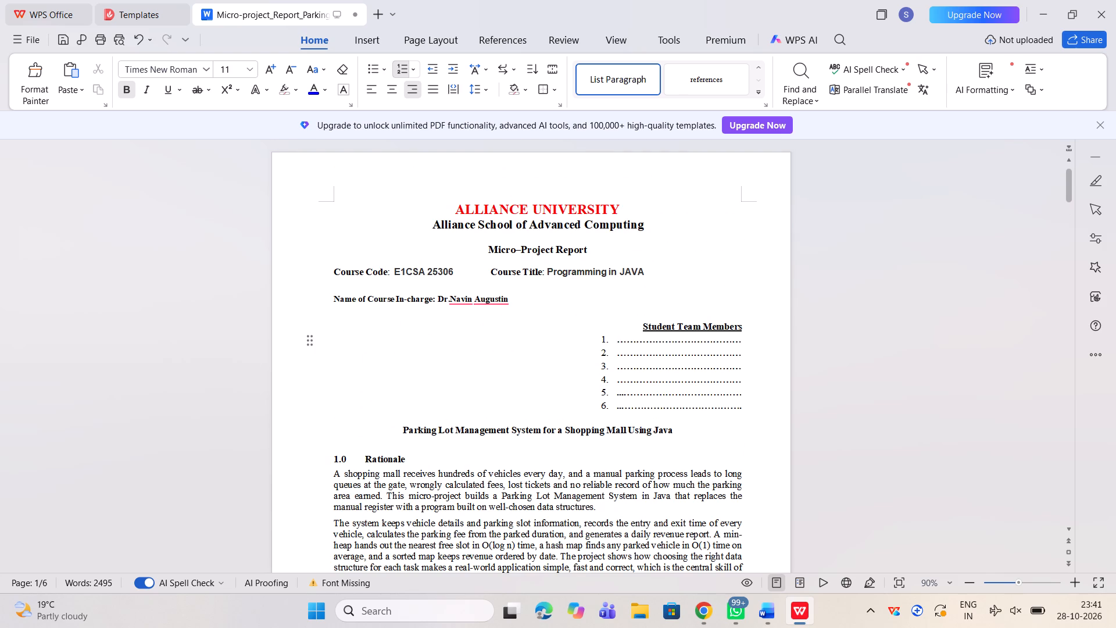
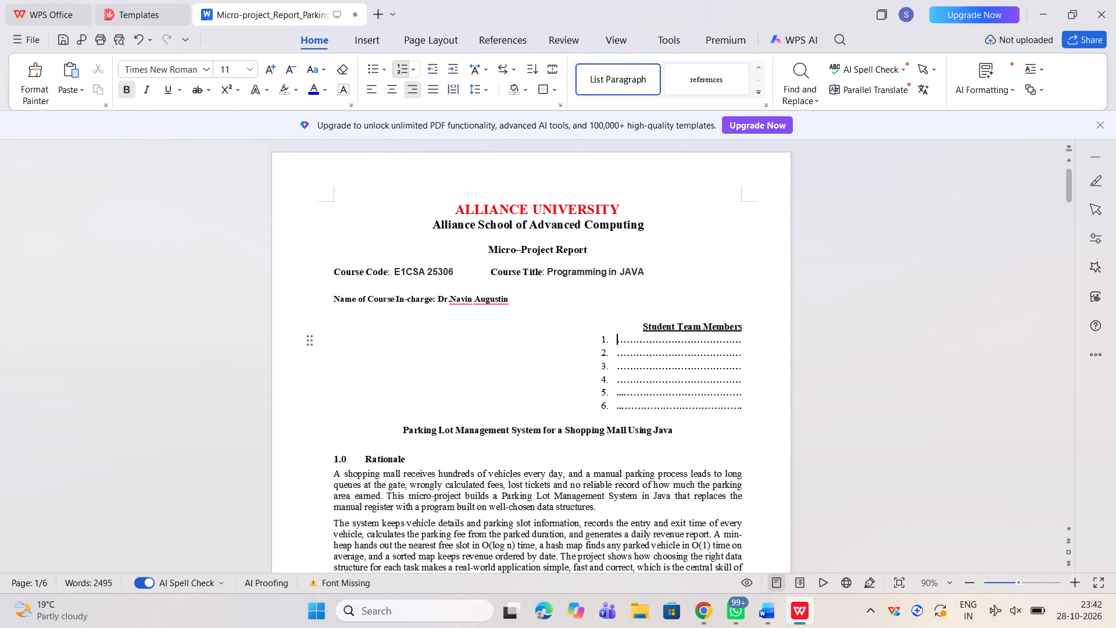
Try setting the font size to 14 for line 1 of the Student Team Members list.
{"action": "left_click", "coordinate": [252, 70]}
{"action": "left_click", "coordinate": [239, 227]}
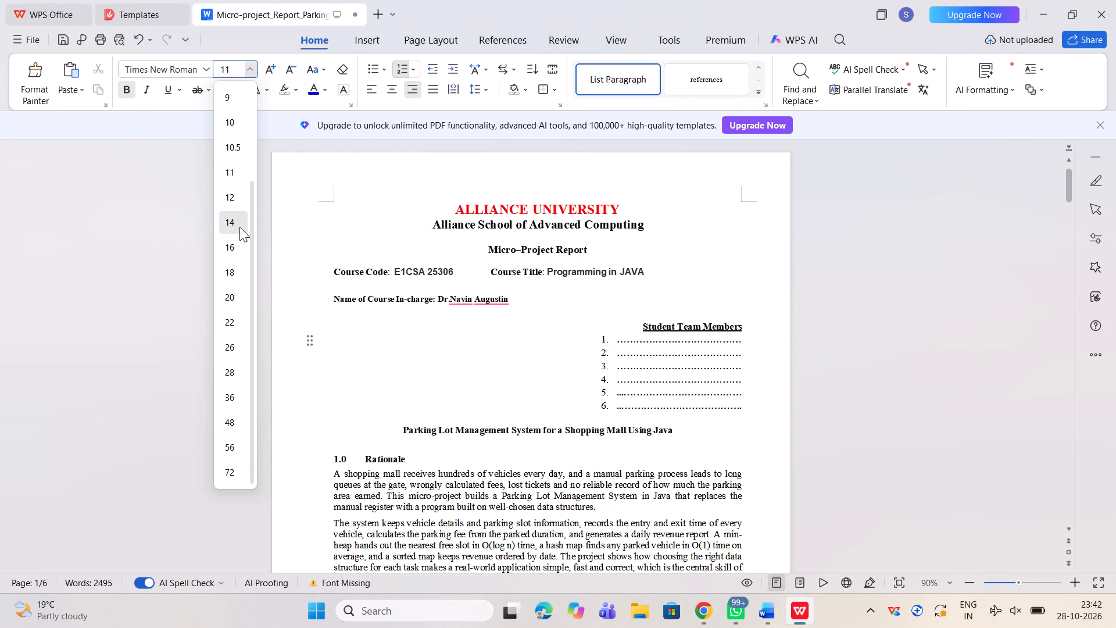
Enter the first team member's name in capitals before the dots on line 1 of the Student Team Members list.
{"action": "left_click", "coordinate": [616, 333]}
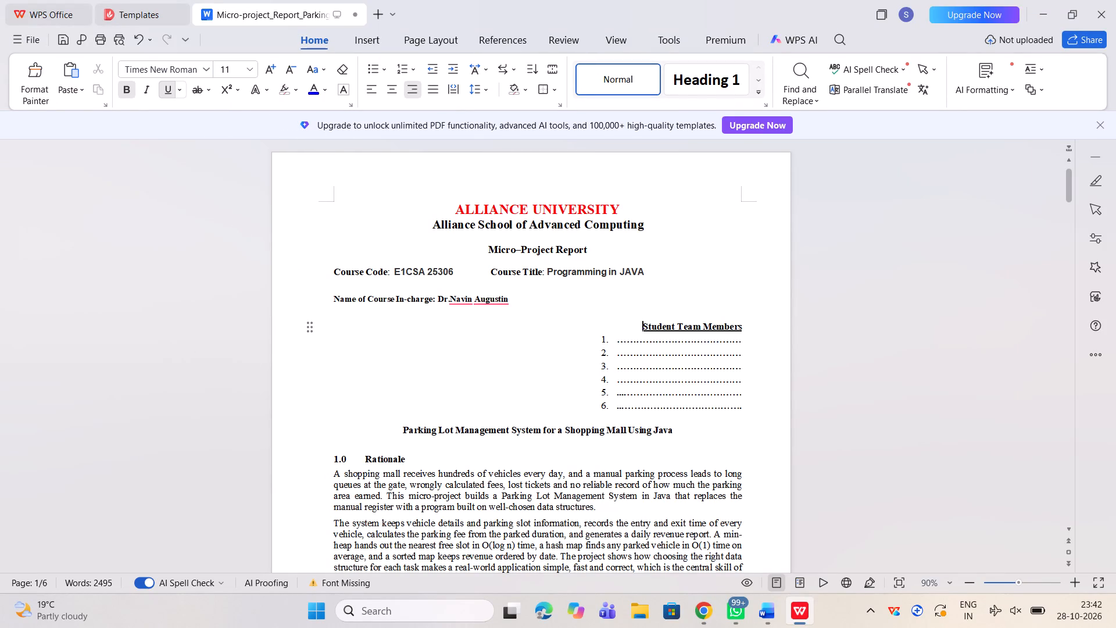
{"action": "left_click", "coordinate": [620, 338]}
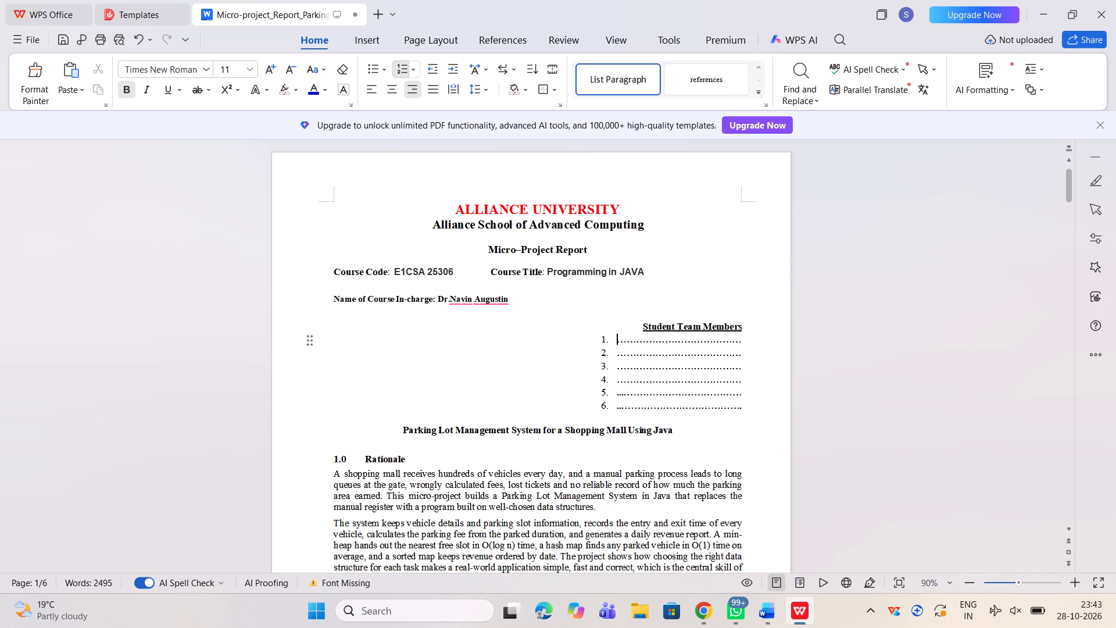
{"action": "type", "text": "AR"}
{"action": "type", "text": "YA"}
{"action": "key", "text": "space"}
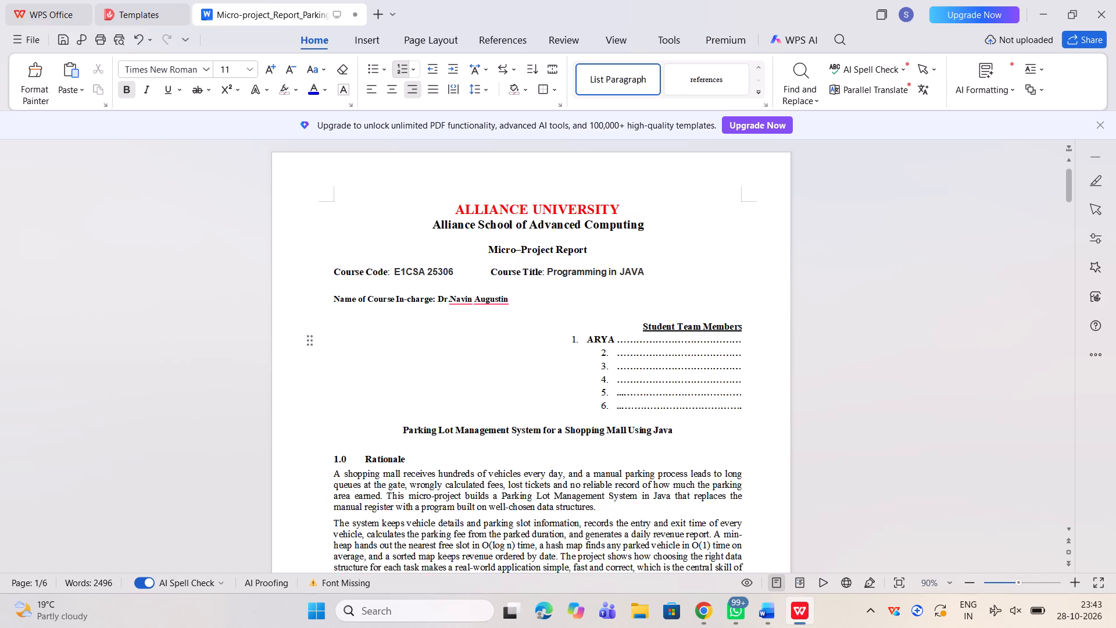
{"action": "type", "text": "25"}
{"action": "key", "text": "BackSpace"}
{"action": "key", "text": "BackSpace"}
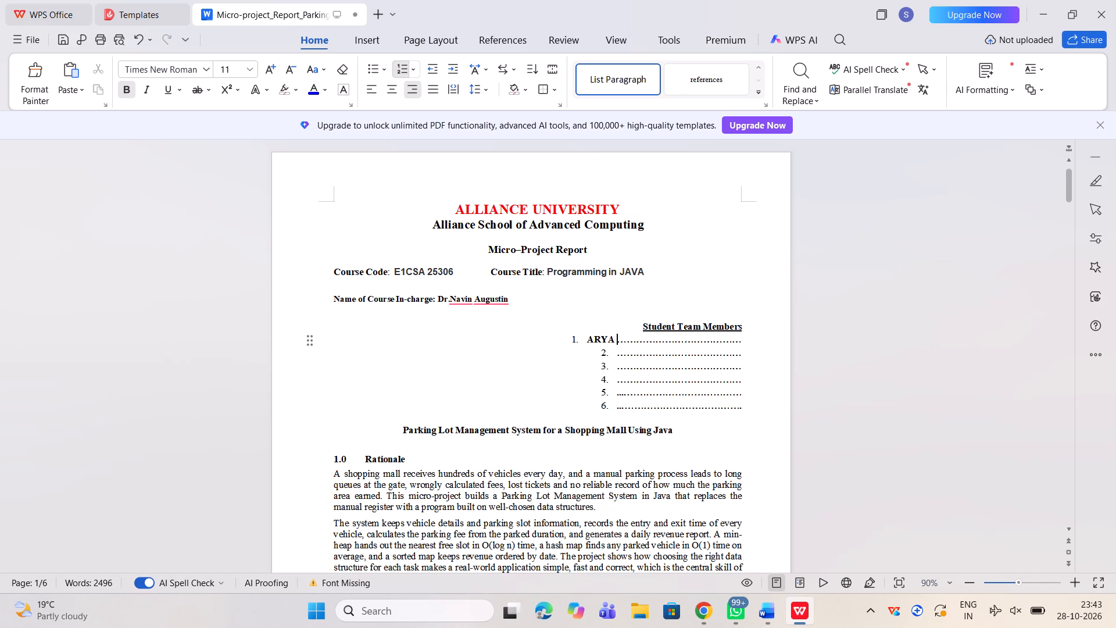
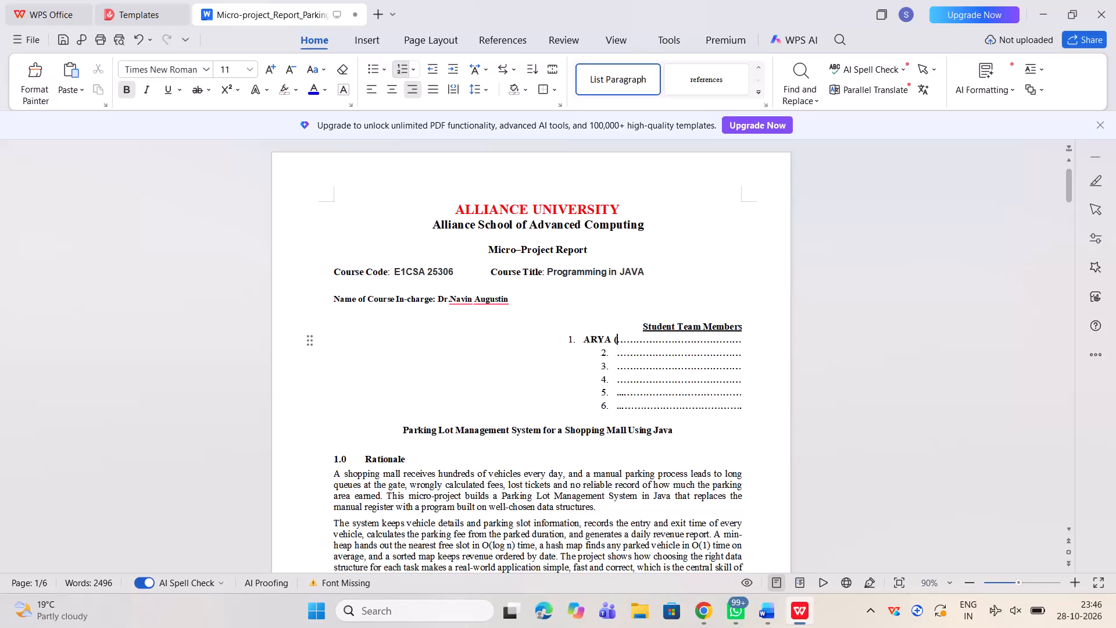
Add the first team member's registration number in parentheses after the name on line 1 of the Student Team Members list.
{"action": "key", "text": "BackSpace"}
{"action": "key", "text": "shift+parenleft"}
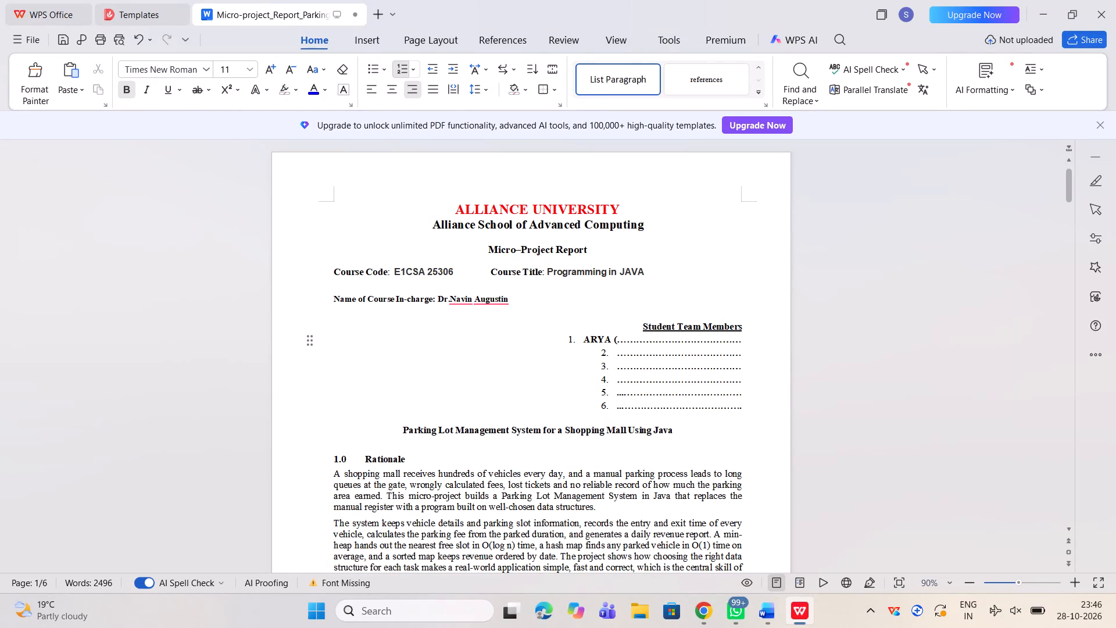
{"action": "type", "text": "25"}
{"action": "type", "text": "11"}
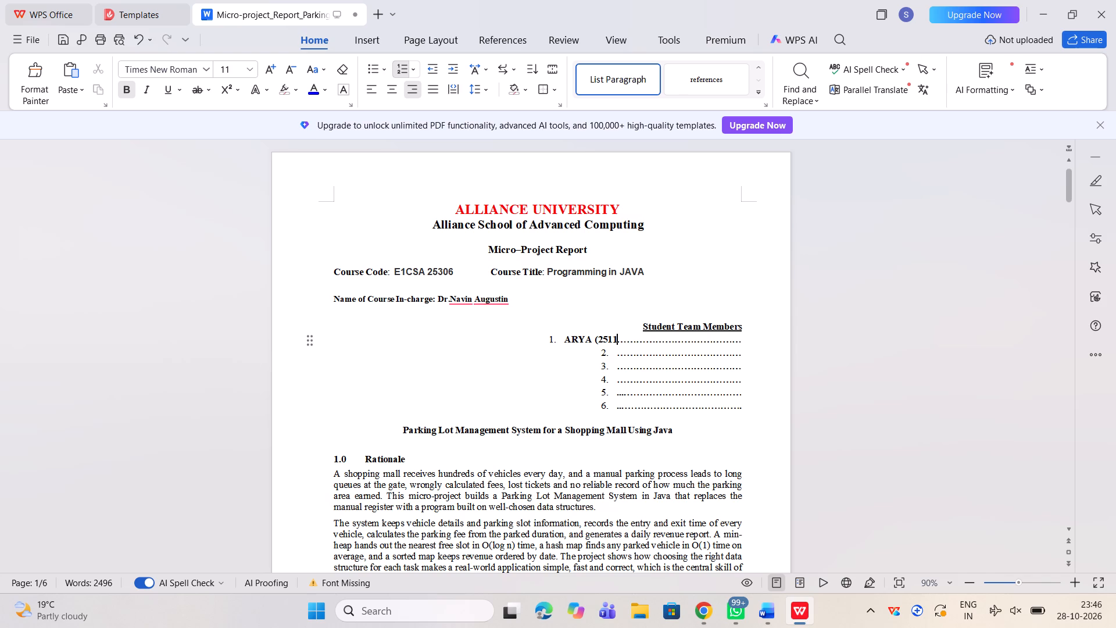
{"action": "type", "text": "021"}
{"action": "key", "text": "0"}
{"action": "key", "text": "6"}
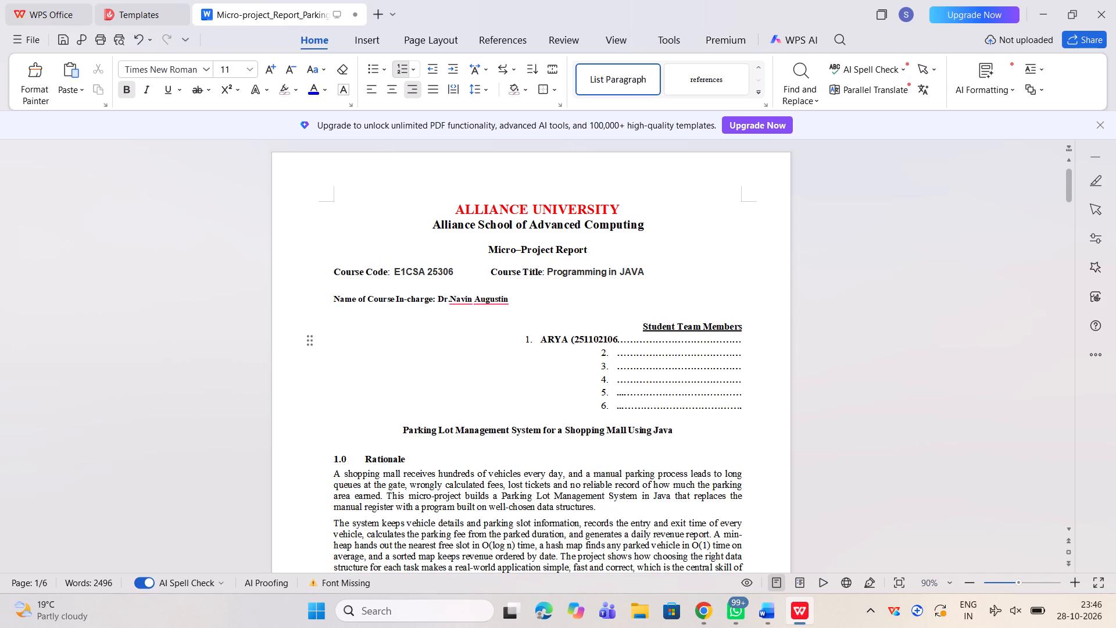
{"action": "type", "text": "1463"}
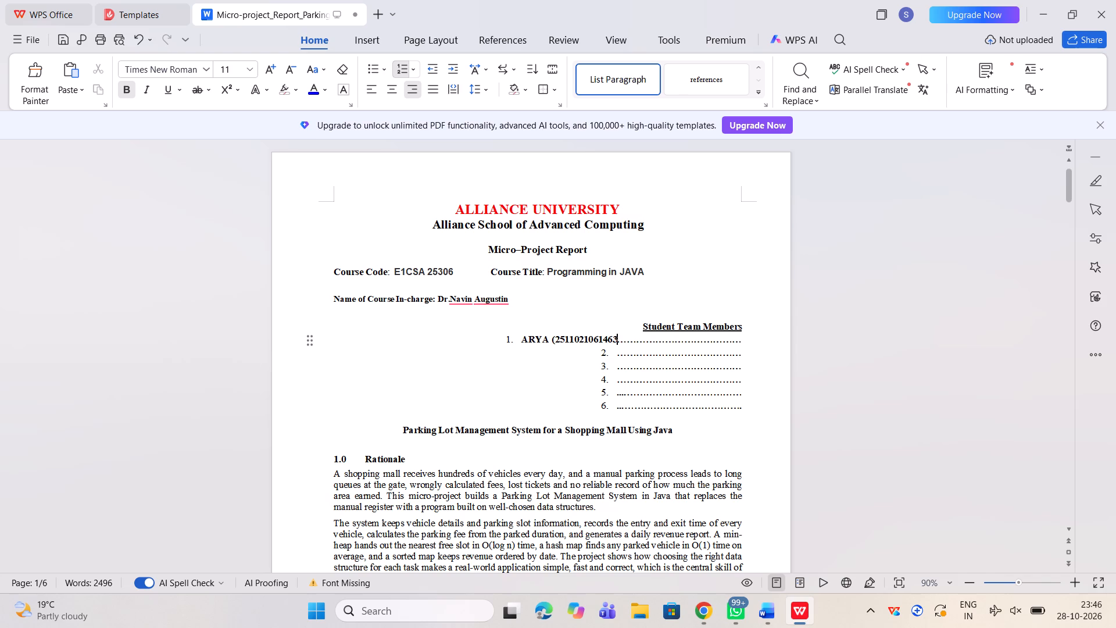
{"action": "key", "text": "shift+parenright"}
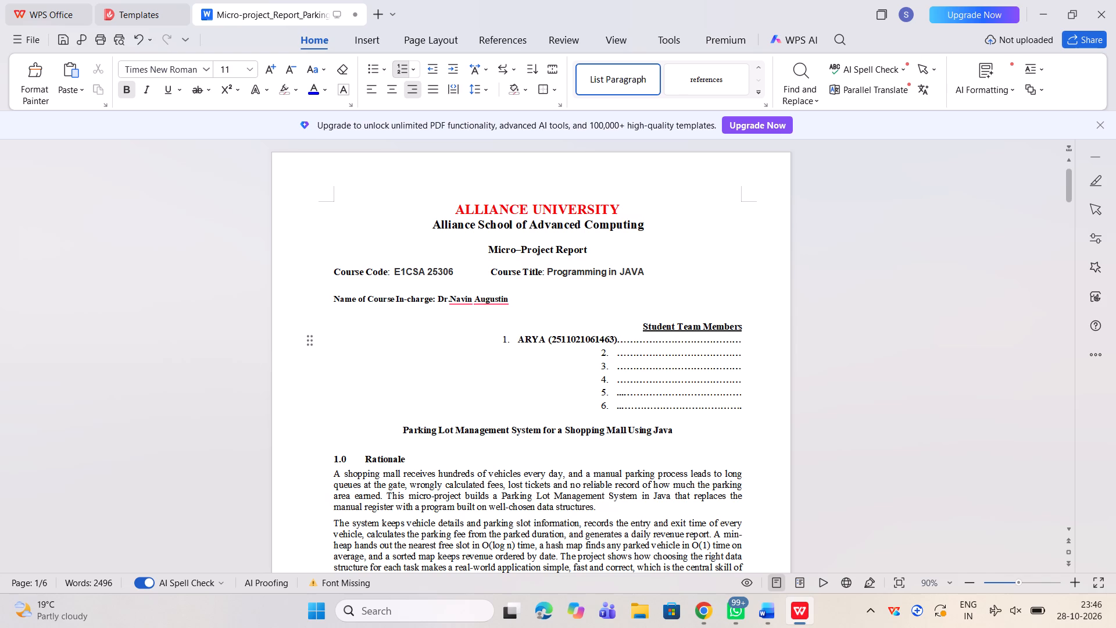
Enter the second team member's name and initial in capitals on line 2, with no dots left before the name.
{"action": "left_click", "coordinate": [629, 349]}
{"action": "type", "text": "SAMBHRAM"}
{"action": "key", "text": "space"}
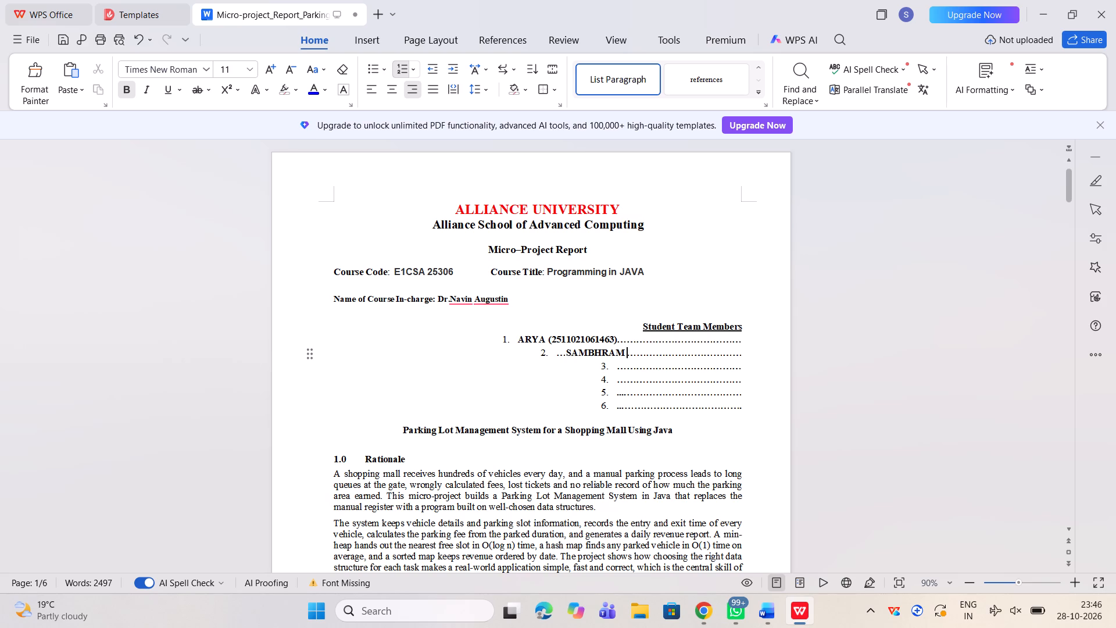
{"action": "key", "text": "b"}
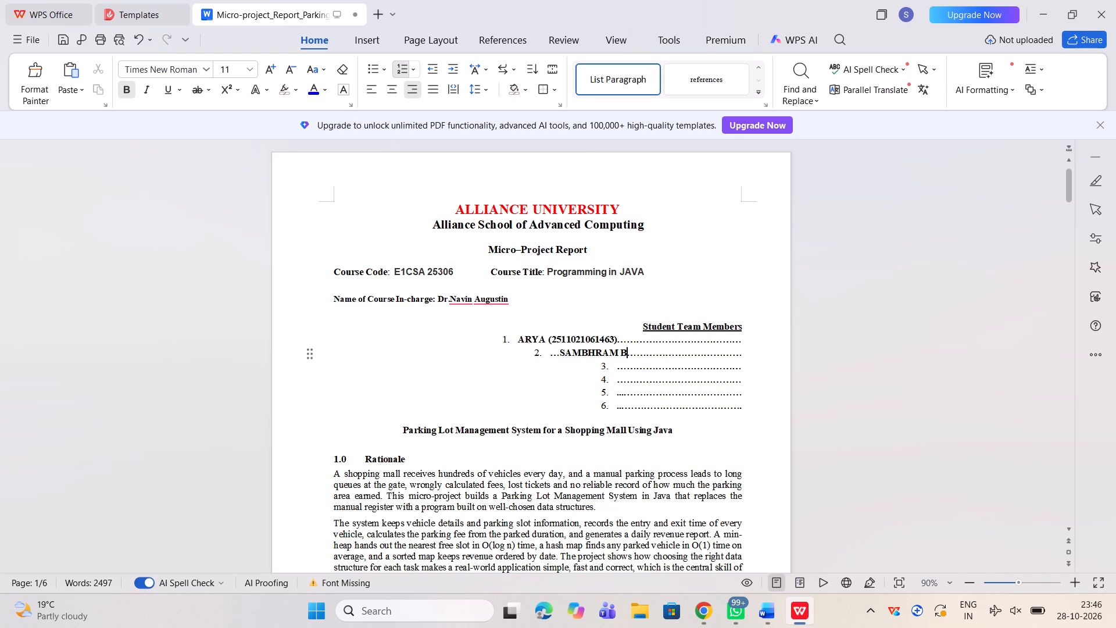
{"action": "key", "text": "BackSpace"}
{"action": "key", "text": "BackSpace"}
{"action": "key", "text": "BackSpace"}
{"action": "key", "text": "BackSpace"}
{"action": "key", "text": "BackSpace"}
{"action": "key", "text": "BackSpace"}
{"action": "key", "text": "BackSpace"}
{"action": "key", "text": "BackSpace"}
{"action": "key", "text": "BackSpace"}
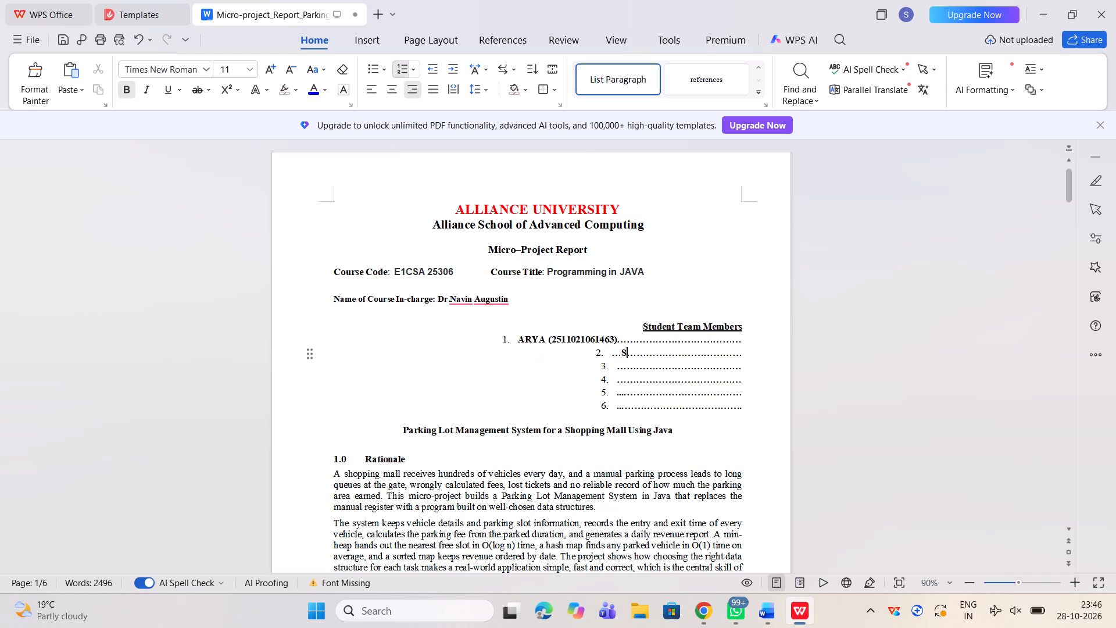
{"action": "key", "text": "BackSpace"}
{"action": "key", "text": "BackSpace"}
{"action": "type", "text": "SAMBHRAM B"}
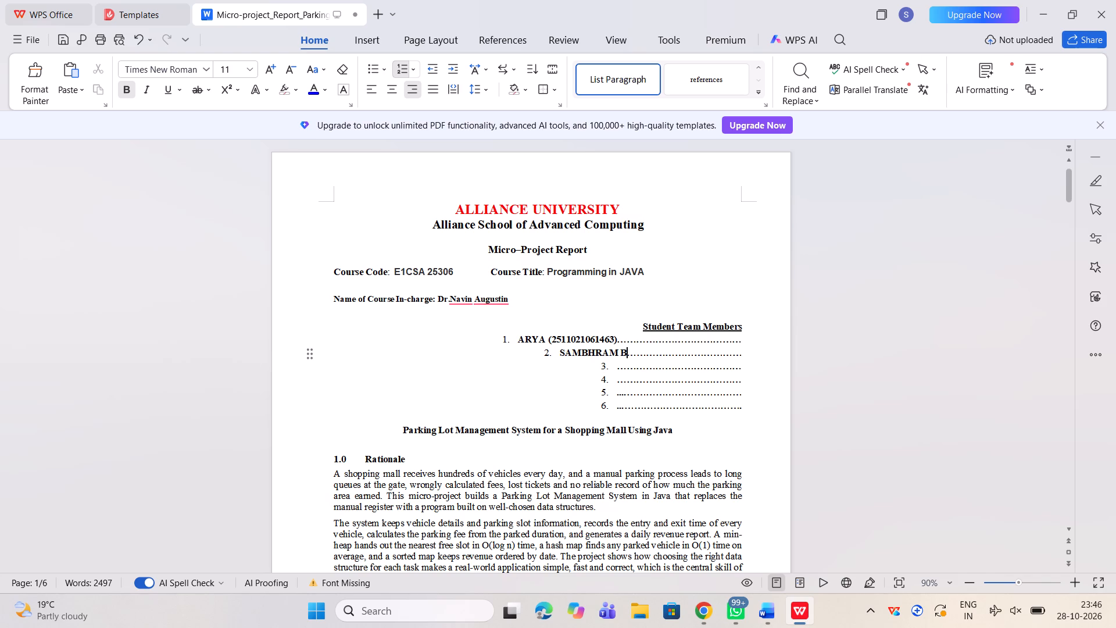
Open a parenthesis after the second team member's name and enter the first nine digits of the registration number.
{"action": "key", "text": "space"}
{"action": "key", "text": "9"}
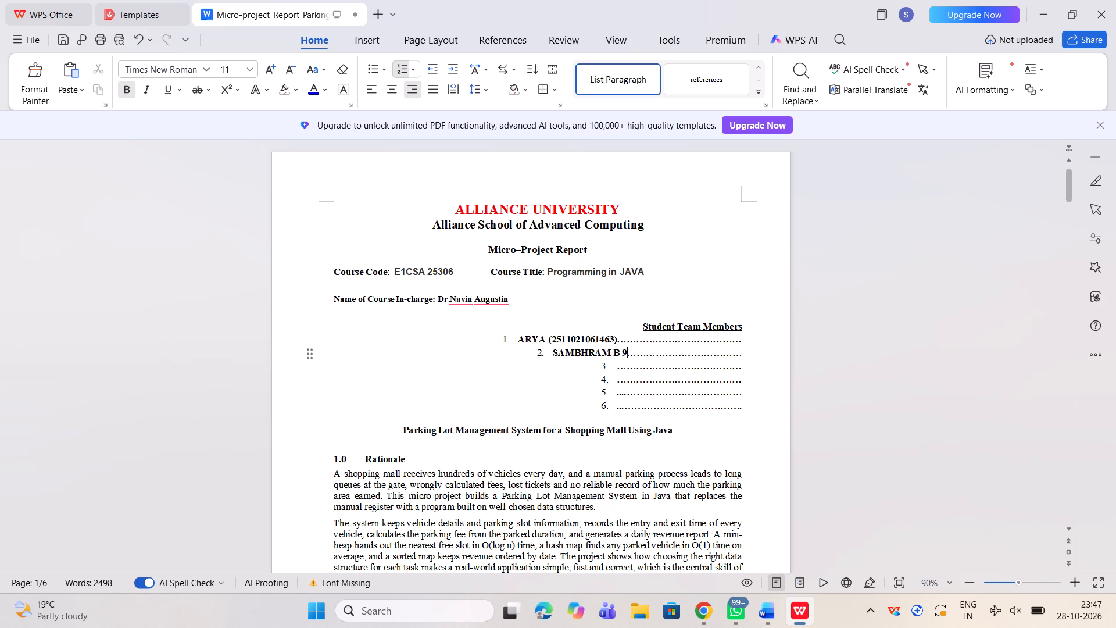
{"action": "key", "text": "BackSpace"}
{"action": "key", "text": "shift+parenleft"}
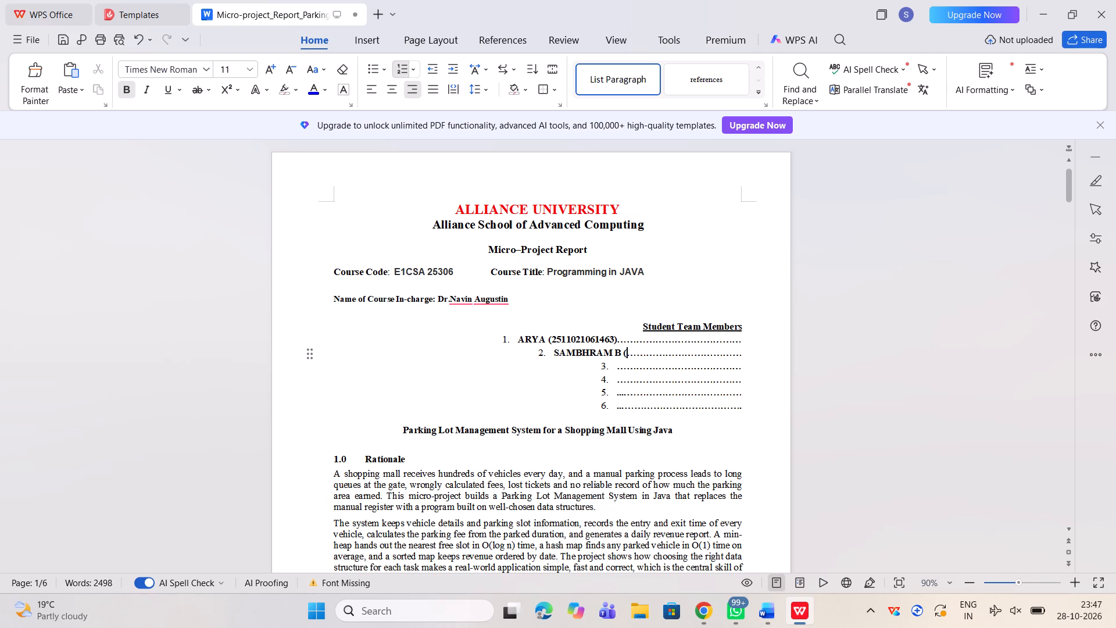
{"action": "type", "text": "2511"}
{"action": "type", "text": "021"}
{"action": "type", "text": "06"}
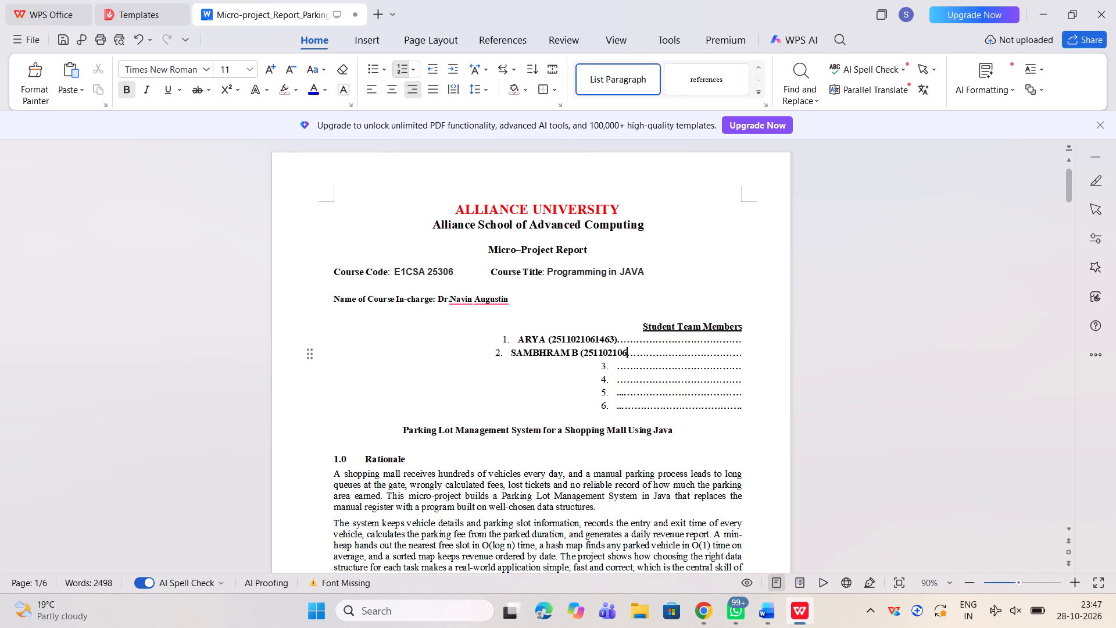
Correct the last digits of the first team member's registration number on line 1.
{"action": "left_click", "coordinate": [614, 339]}
{"action": "key", "text": "BackSpace"}
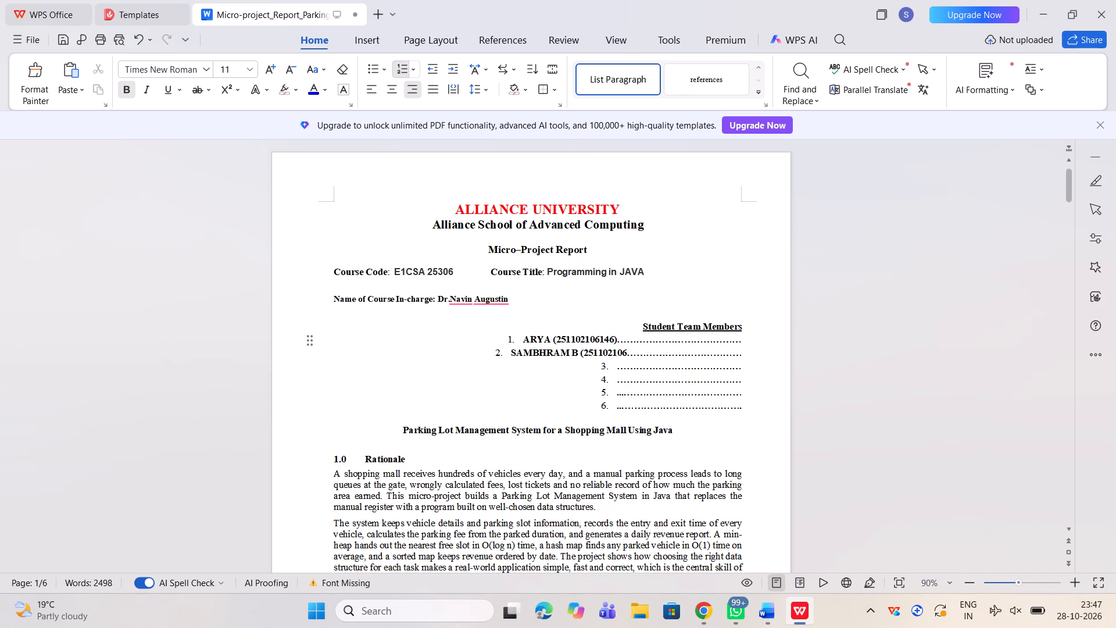
{"action": "key", "text": "BackSpace"}
{"action": "key", "text": "BackSpace"}
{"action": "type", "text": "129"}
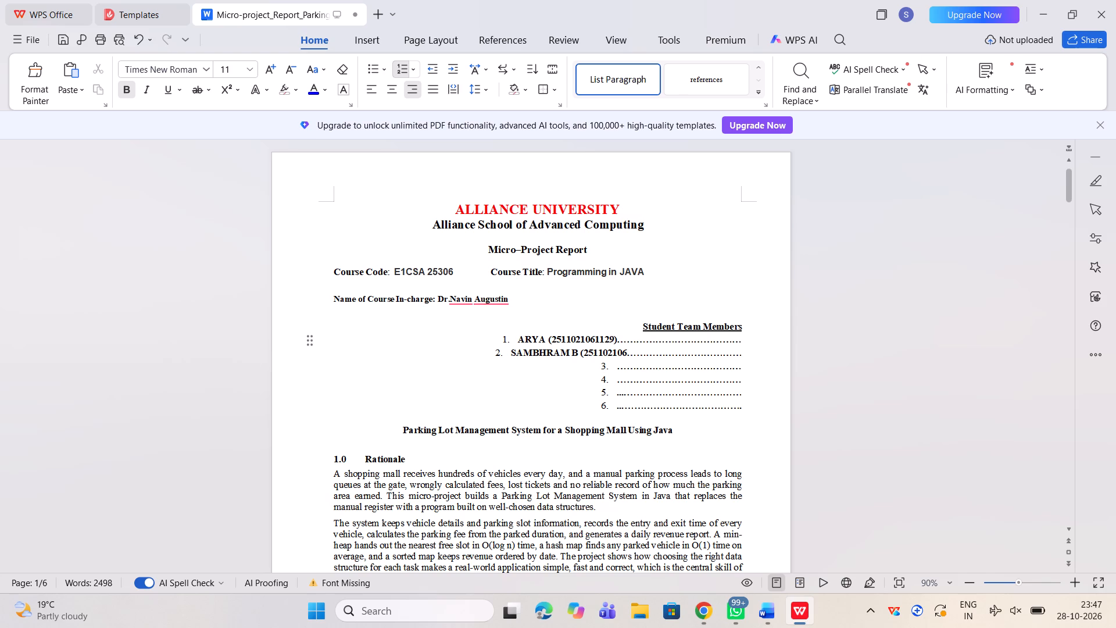
Complete the second team member's registration number on line 2 with its last four digits and a closing parenthesis.
{"action": "left_click", "coordinate": [630, 349]}
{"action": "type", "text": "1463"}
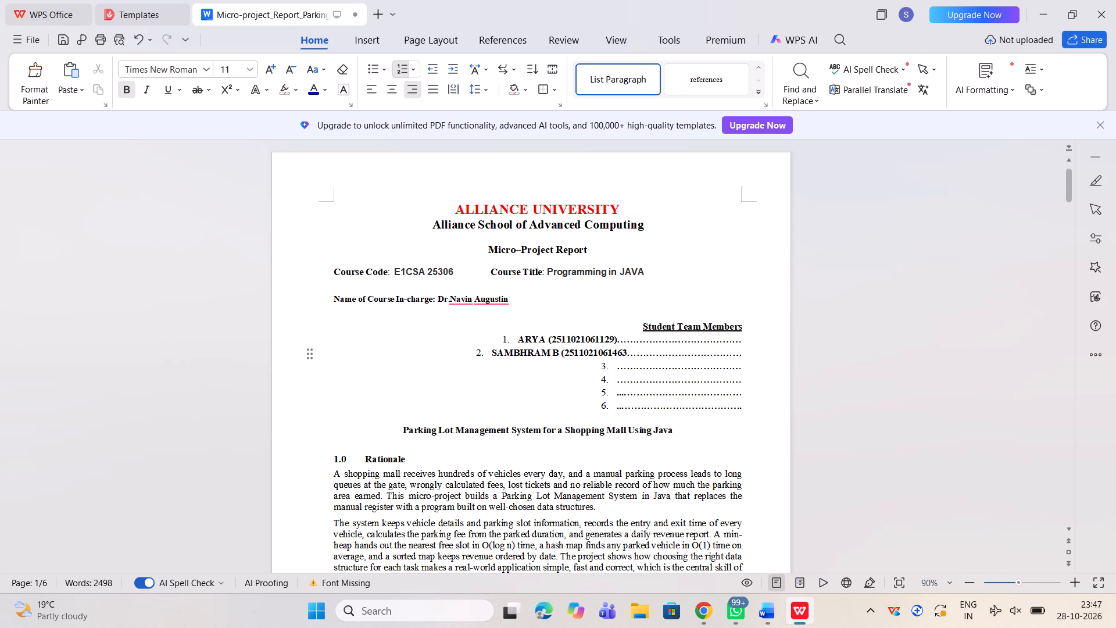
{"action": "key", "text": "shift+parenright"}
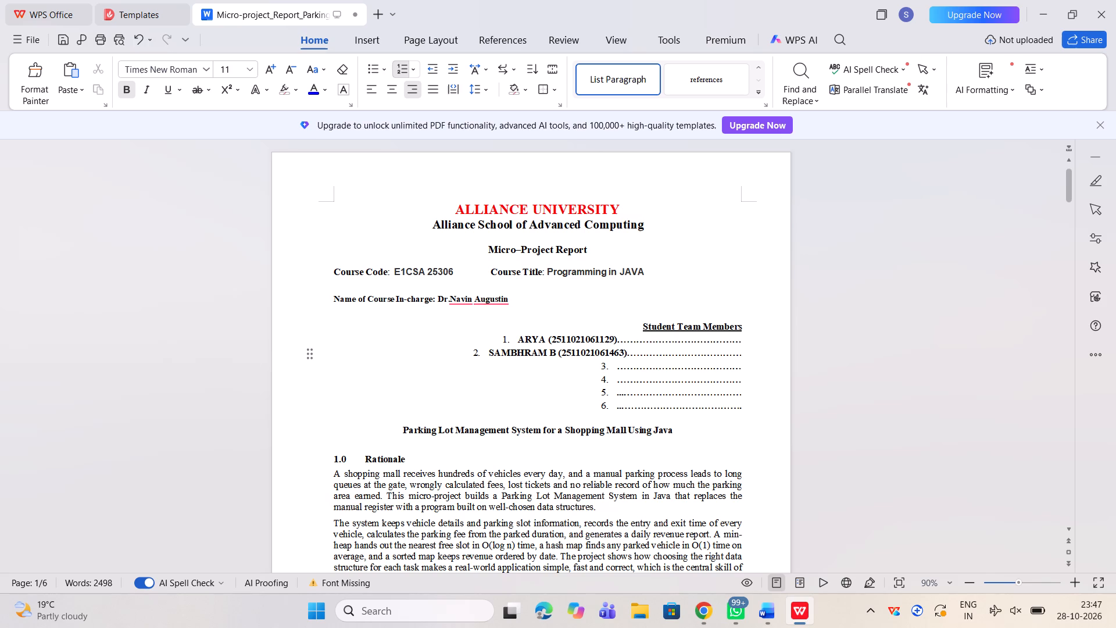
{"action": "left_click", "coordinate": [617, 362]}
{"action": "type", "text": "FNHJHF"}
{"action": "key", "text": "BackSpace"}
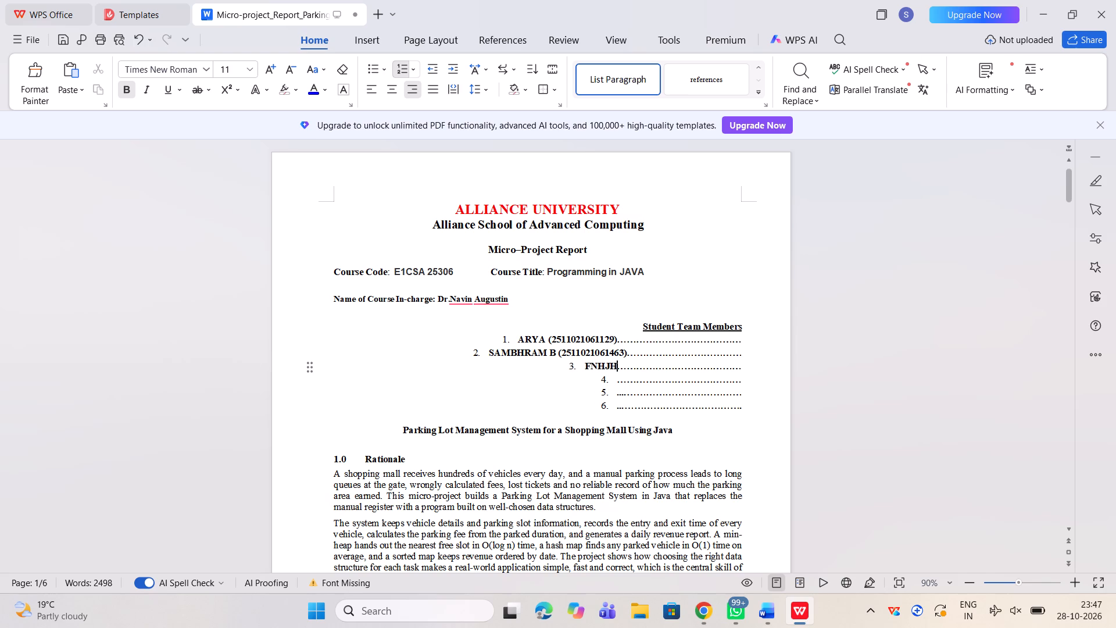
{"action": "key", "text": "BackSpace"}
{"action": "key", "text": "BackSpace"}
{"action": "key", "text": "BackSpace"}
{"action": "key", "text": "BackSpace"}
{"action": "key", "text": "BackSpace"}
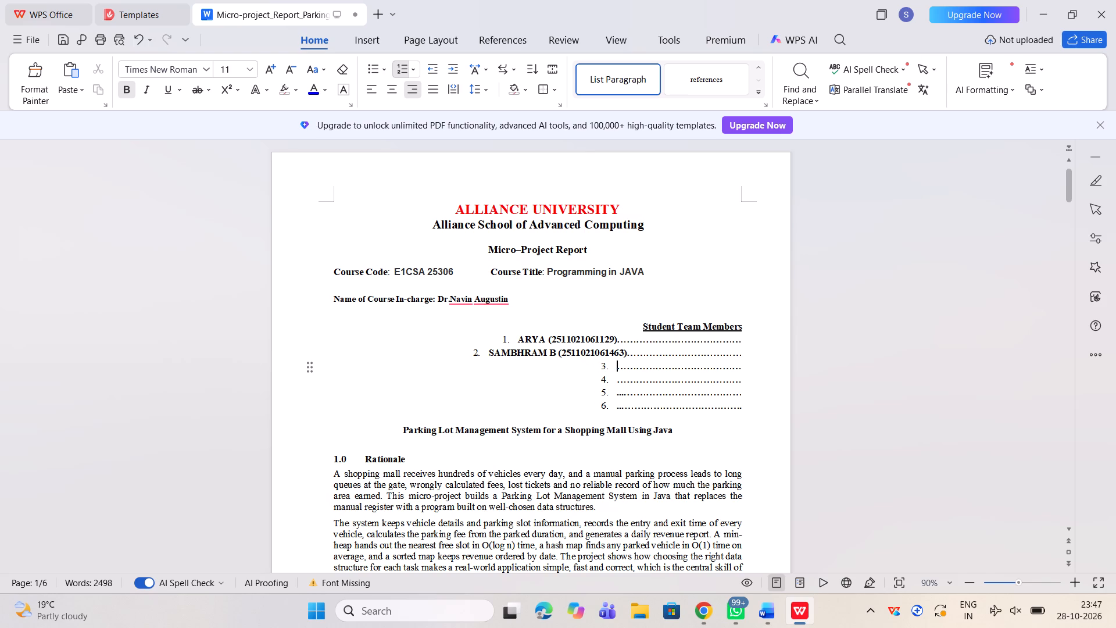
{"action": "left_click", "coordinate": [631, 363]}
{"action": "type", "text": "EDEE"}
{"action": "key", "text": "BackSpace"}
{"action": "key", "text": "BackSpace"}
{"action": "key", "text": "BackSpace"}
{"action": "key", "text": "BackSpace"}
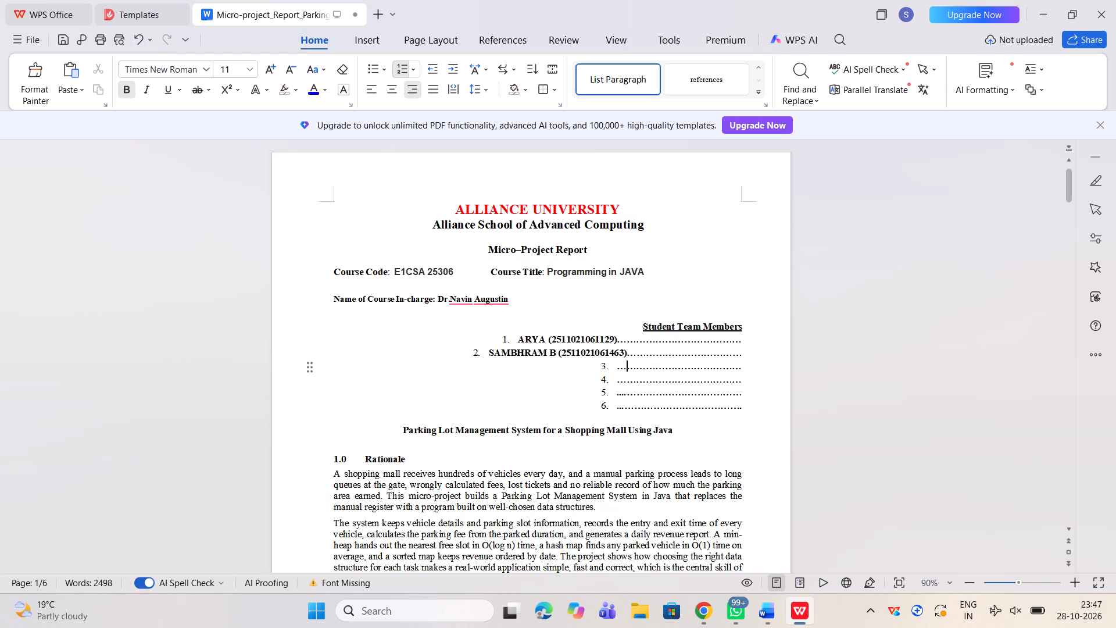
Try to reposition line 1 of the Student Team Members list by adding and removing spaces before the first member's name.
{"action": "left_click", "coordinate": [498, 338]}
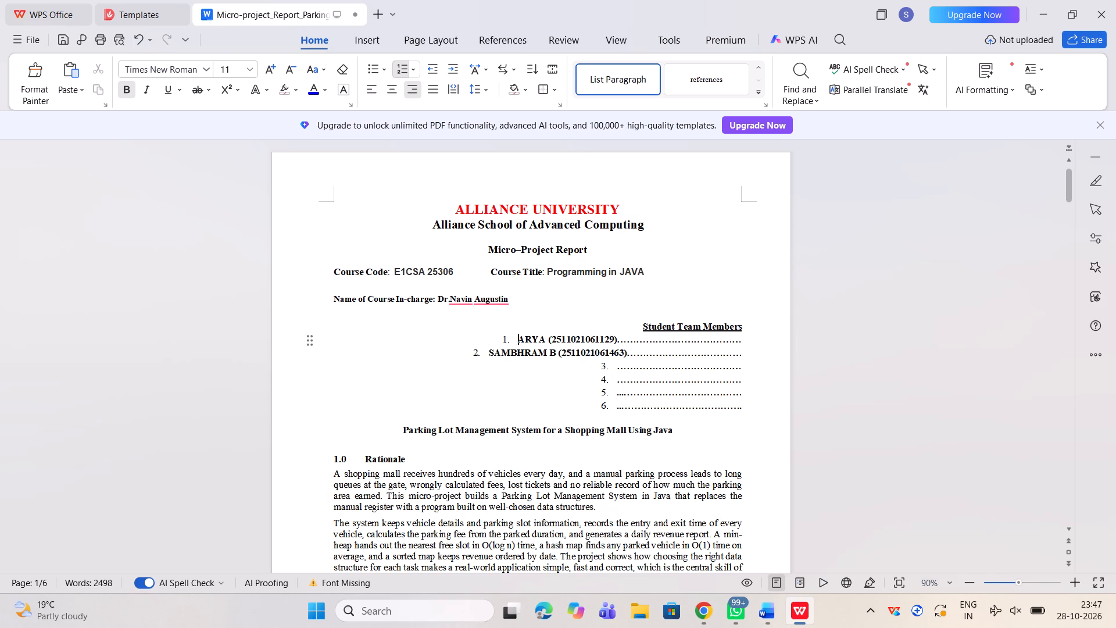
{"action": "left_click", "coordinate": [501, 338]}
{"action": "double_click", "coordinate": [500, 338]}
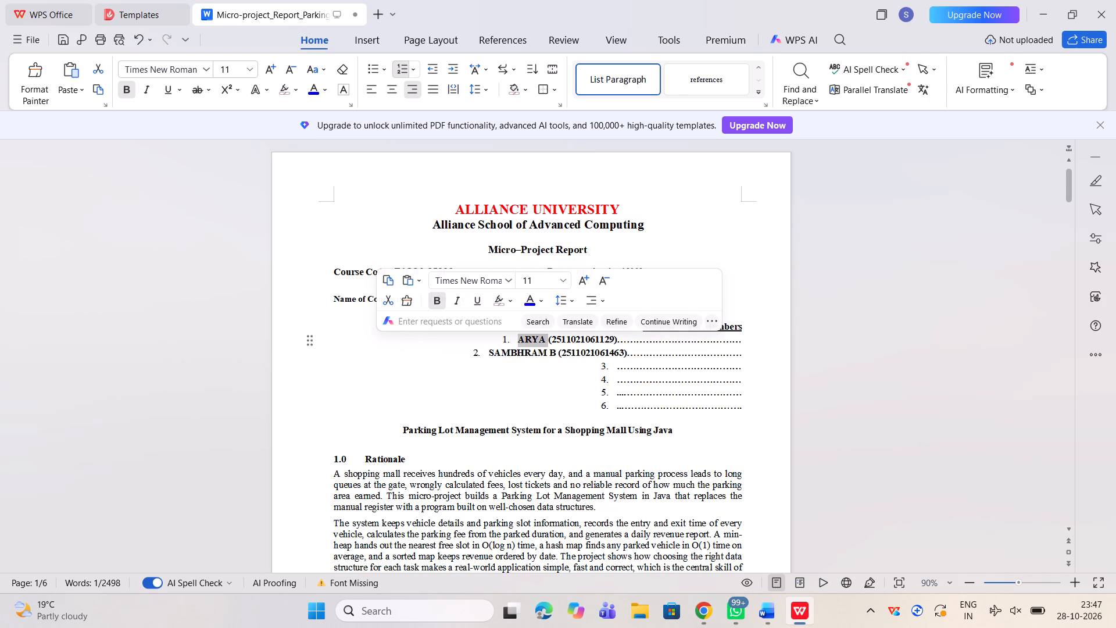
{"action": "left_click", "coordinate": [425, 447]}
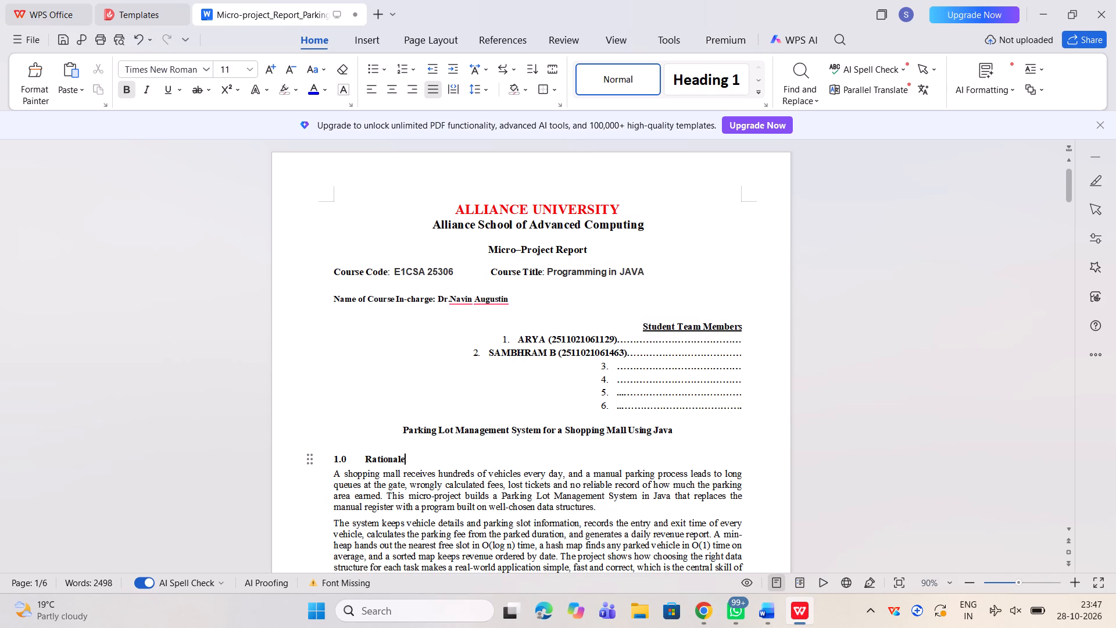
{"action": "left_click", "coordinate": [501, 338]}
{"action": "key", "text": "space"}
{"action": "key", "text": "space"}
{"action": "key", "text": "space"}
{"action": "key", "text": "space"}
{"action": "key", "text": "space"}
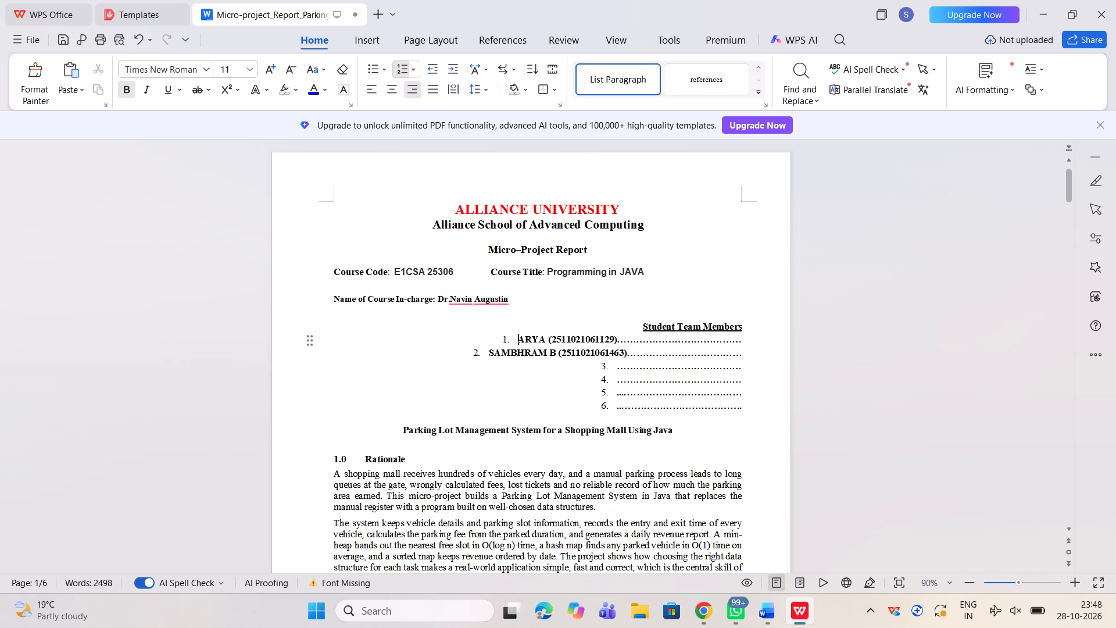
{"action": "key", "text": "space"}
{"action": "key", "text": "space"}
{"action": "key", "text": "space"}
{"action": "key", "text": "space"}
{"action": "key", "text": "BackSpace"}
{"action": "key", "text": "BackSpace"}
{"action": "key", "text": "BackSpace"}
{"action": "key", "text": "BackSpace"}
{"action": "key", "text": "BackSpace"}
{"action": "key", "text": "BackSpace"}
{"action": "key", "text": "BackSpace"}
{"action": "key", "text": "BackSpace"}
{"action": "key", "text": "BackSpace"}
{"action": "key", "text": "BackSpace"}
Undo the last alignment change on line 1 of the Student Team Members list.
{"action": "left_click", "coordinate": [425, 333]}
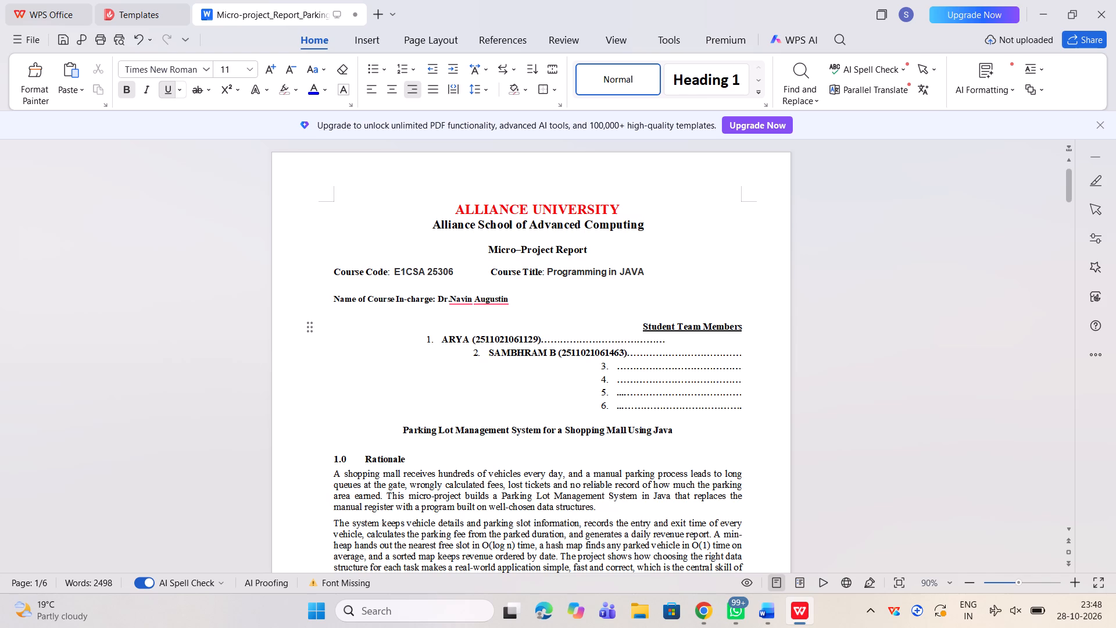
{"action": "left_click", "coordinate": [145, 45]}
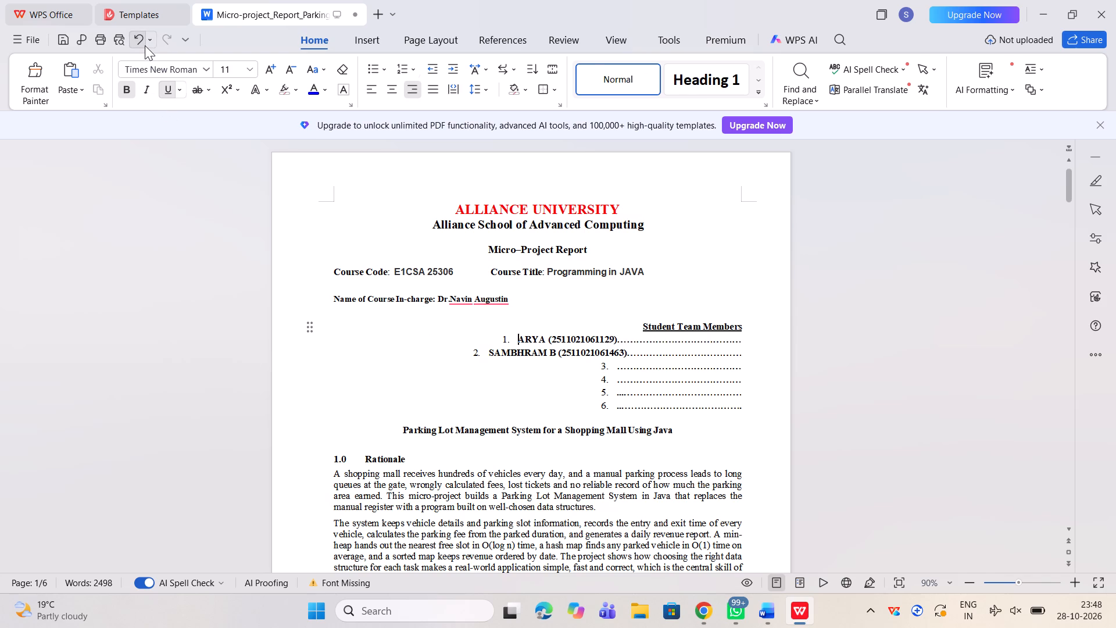
Undo the recent edits in the Student Team Members list, back to the partly entered registration number on line 2.
{"action": "triple_click", "coordinate": [145, 45]}
{"action": "triple_click", "coordinate": [145, 45]}
{"action": "left_click", "coordinate": [145, 45]}
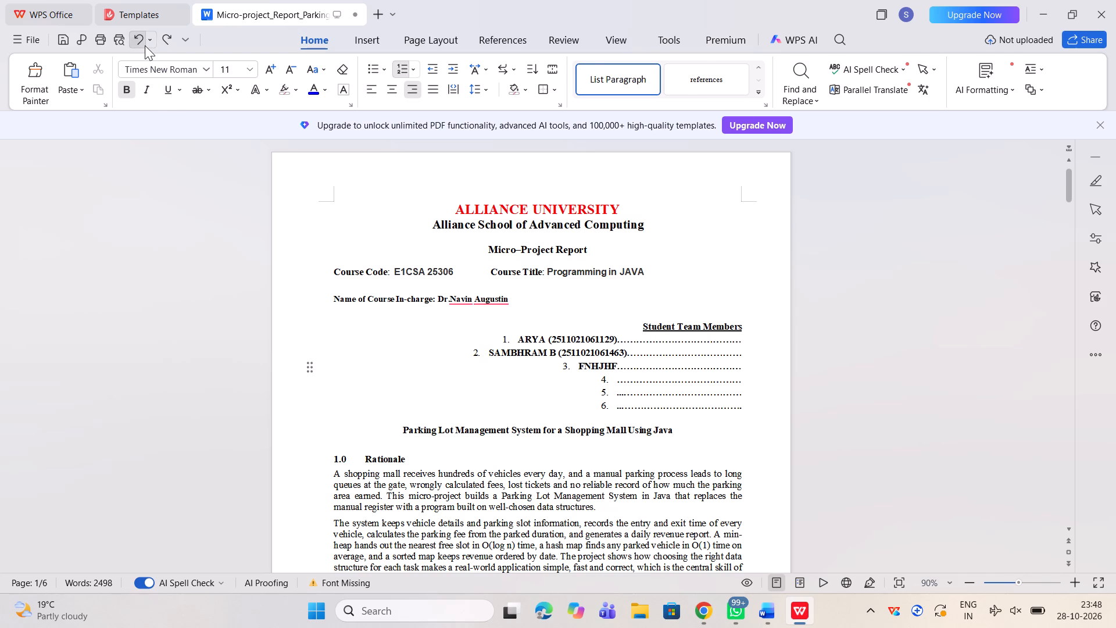
{"action": "triple_click", "coordinate": [145, 45]}
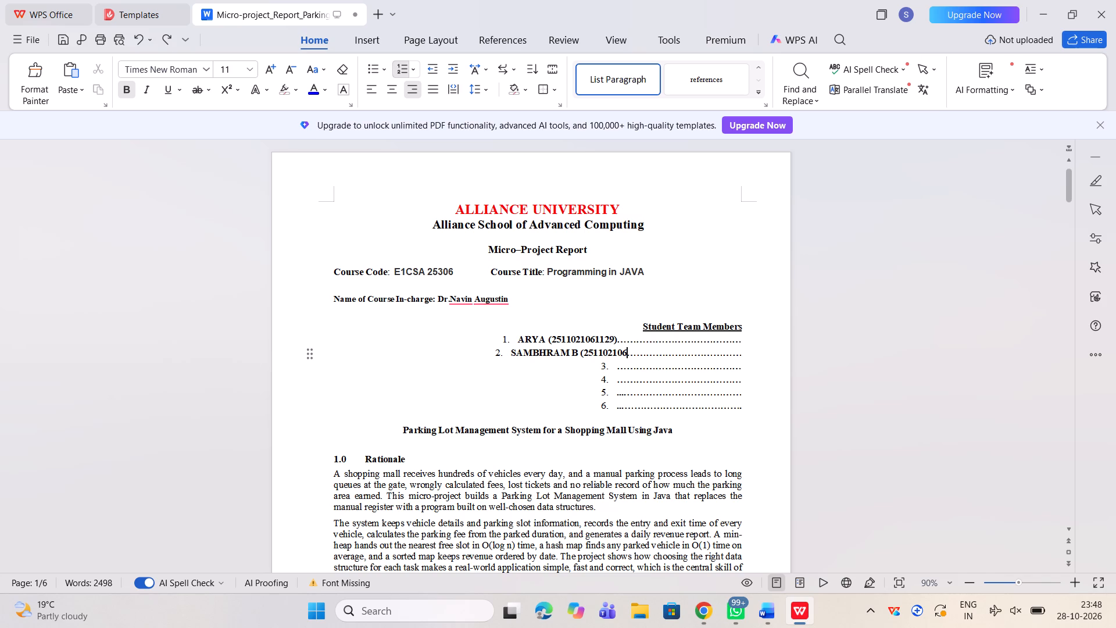
Complete the second team member's registration number on line 2 with its last four digits and a closing parenthesis.
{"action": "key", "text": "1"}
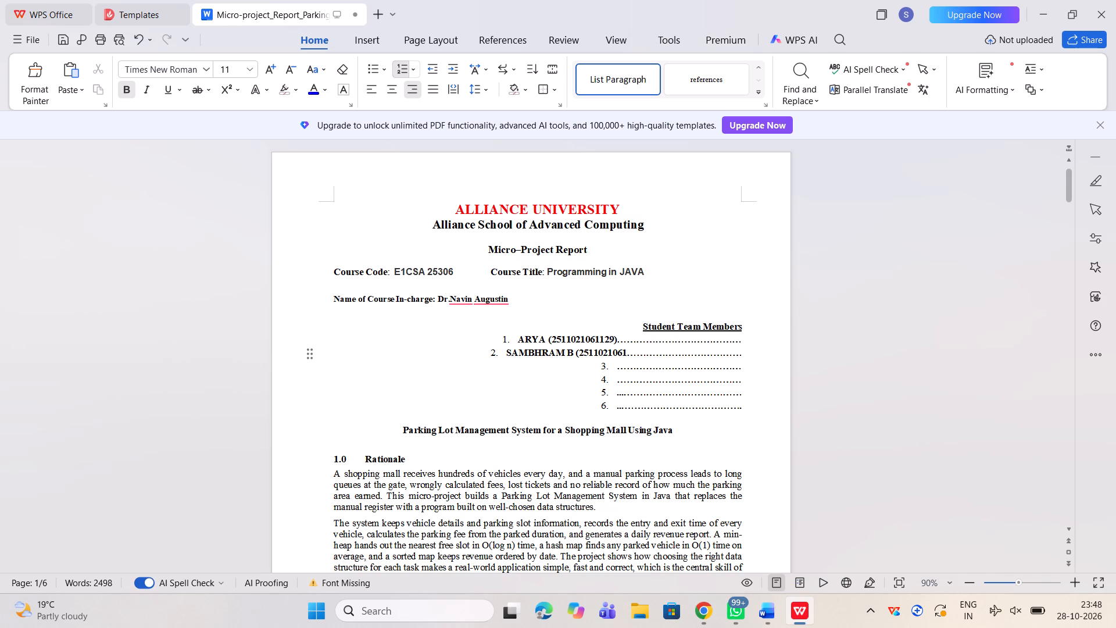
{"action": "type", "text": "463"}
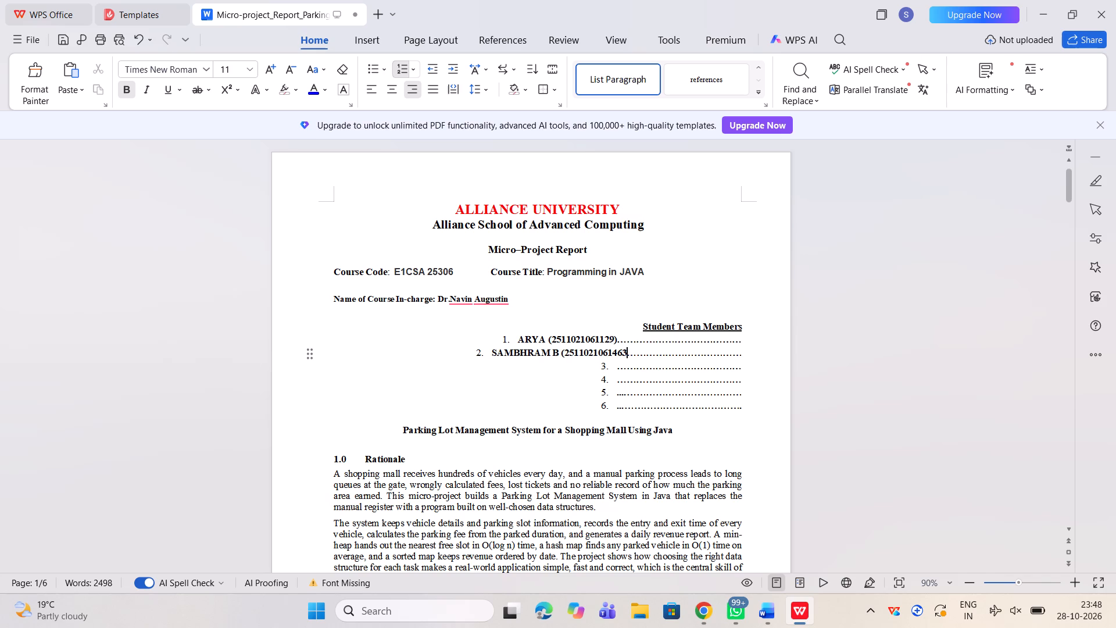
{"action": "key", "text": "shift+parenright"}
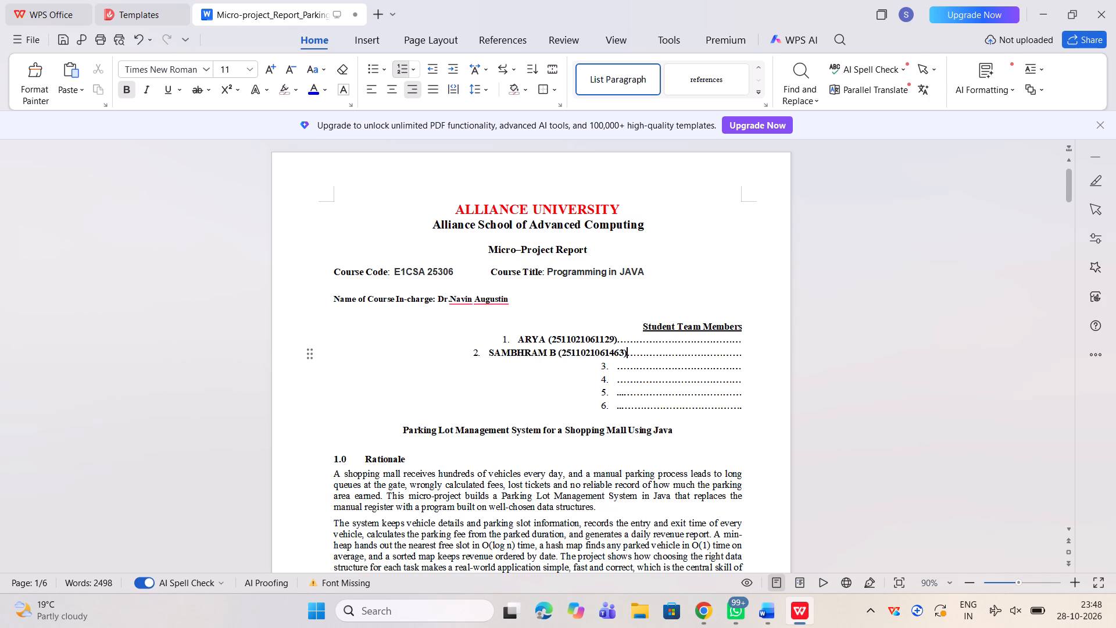
Enter the third team member's full name in capitals on line 3 of the Student Team Members list.
{"action": "left_click", "coordinate": [622, 364]}
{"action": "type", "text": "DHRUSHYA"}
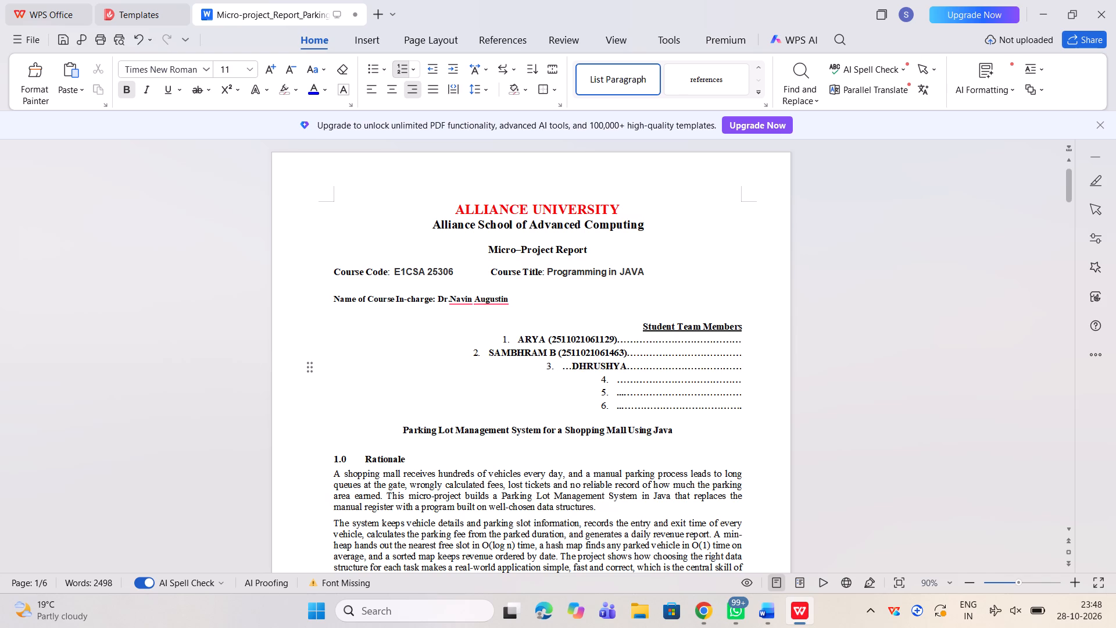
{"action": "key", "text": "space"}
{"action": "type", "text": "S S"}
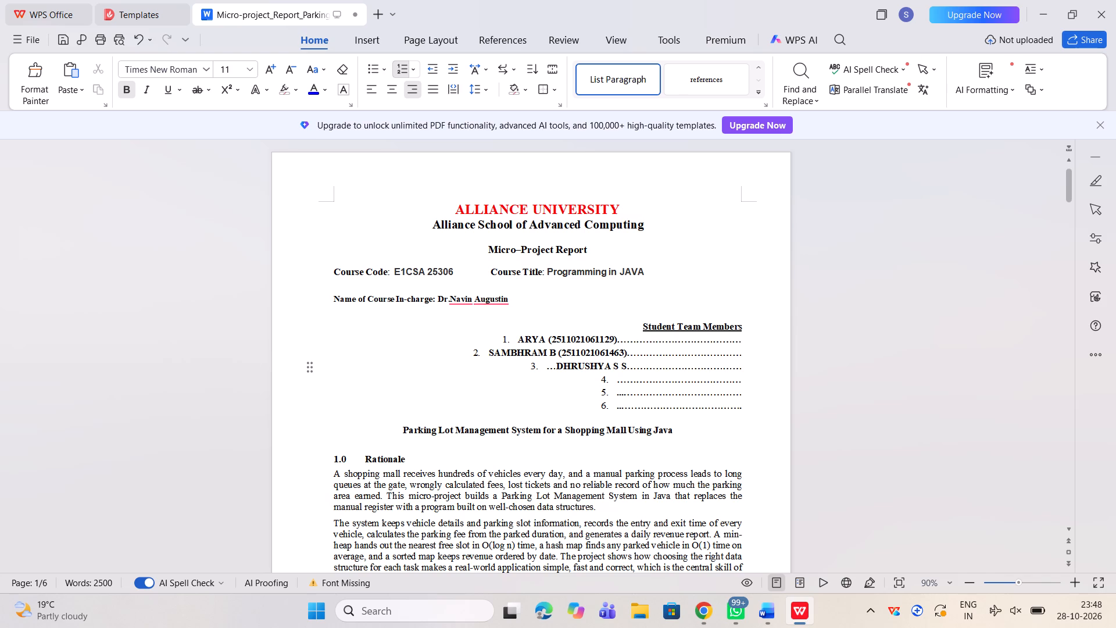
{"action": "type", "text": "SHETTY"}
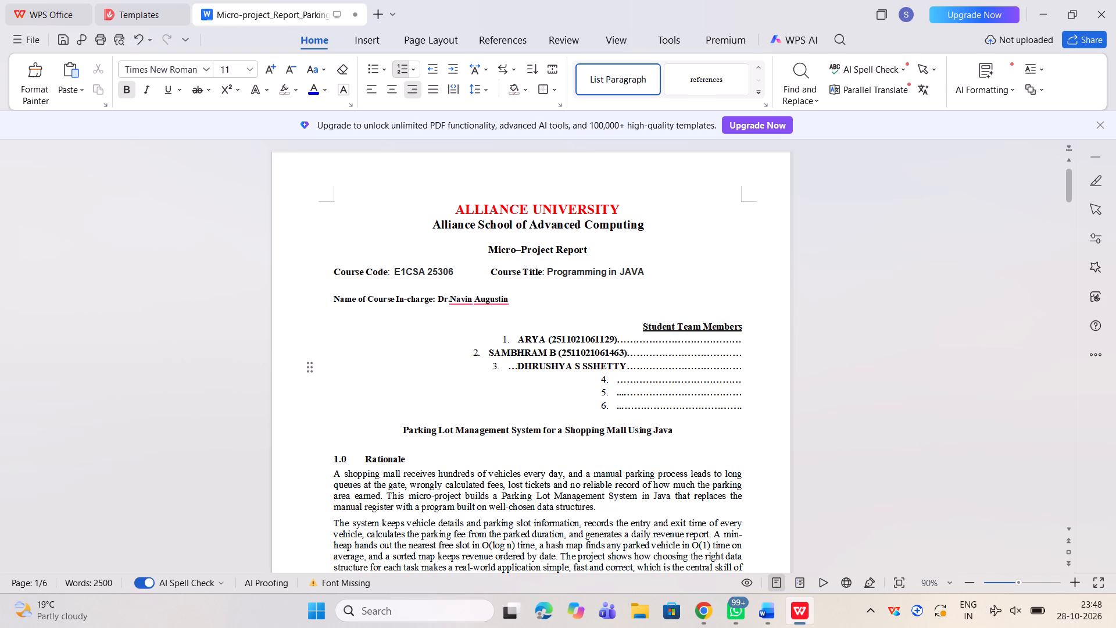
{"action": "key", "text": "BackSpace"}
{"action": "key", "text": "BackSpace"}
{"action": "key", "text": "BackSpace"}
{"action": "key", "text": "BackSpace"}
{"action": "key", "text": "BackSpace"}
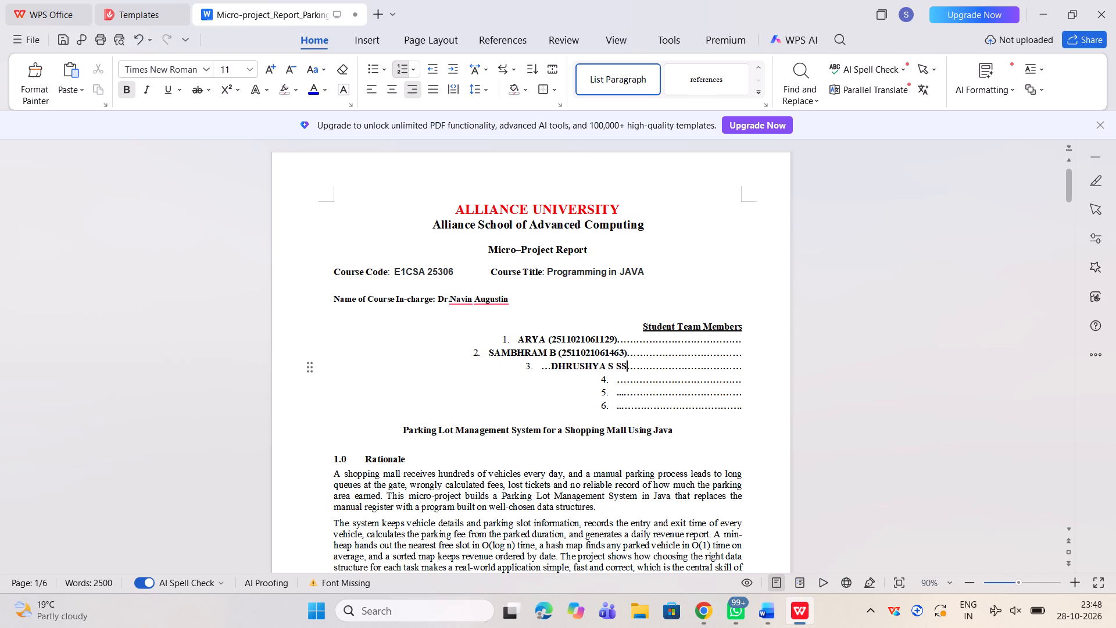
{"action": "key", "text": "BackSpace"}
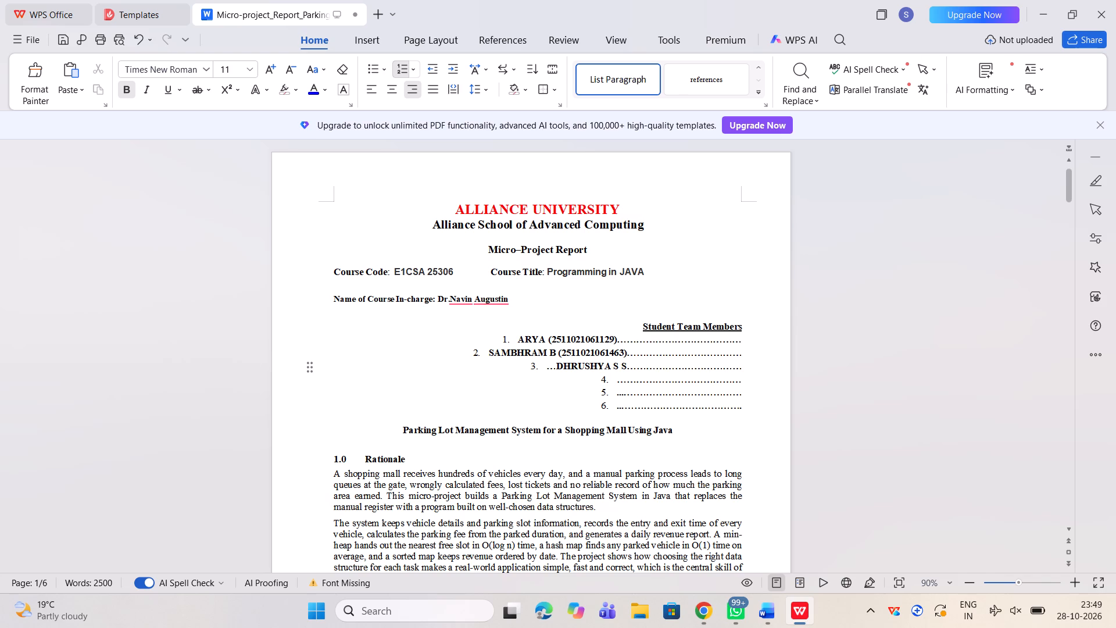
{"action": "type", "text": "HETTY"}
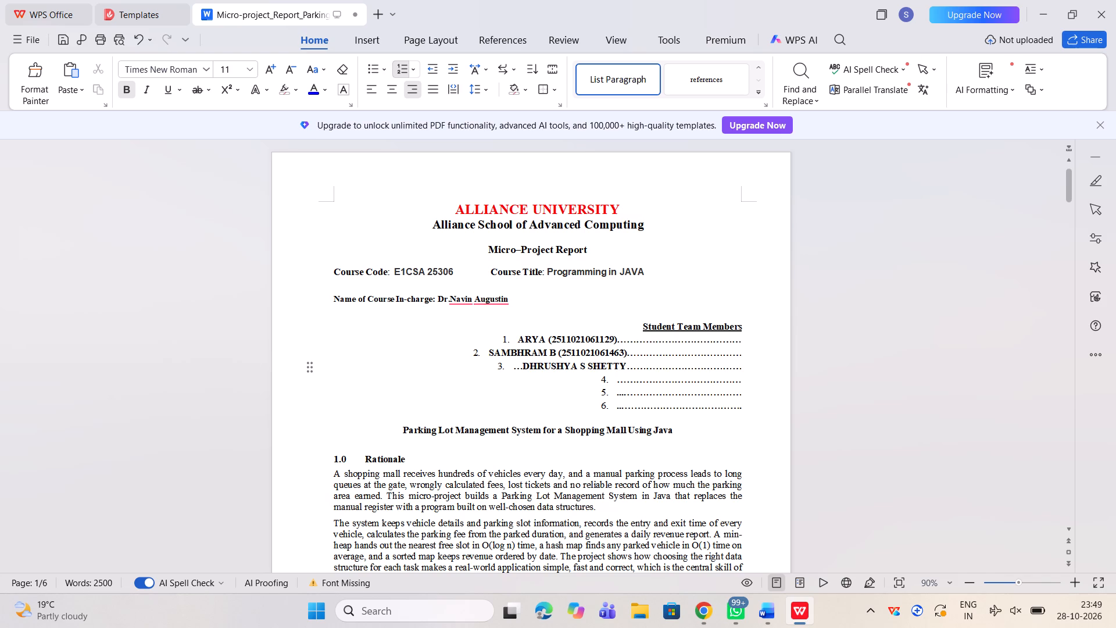
Add the third team member's registration number in parentheses after the name on line 3.
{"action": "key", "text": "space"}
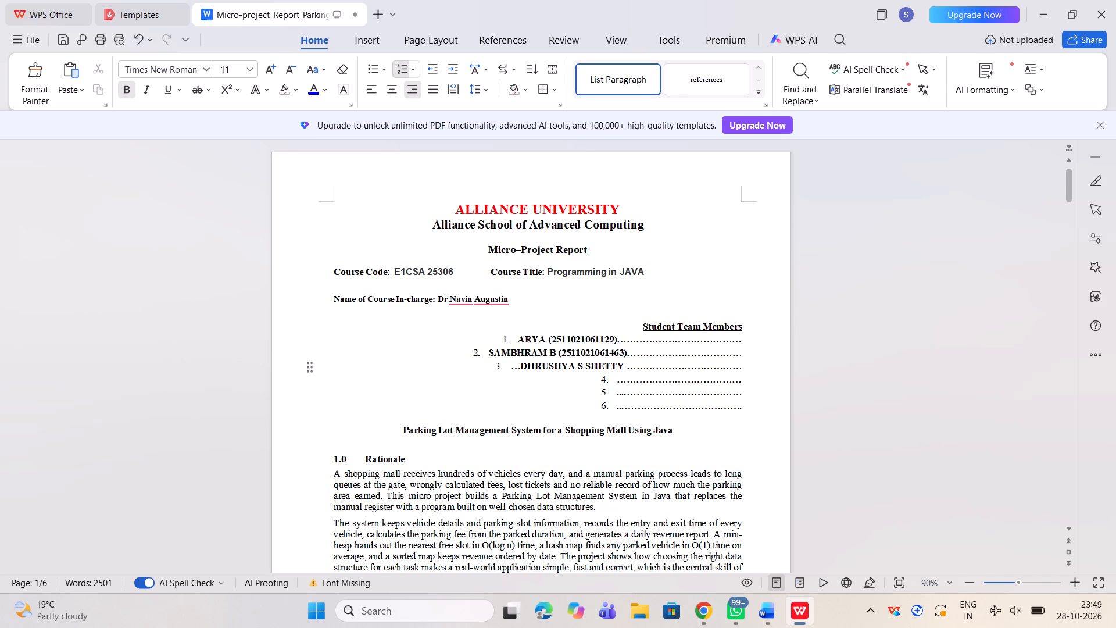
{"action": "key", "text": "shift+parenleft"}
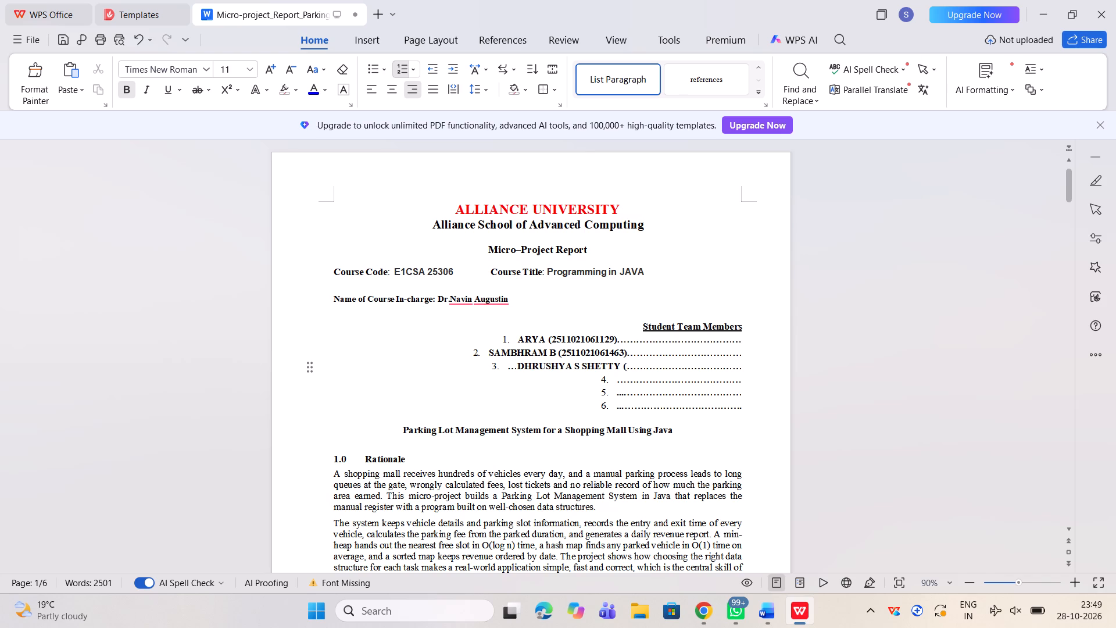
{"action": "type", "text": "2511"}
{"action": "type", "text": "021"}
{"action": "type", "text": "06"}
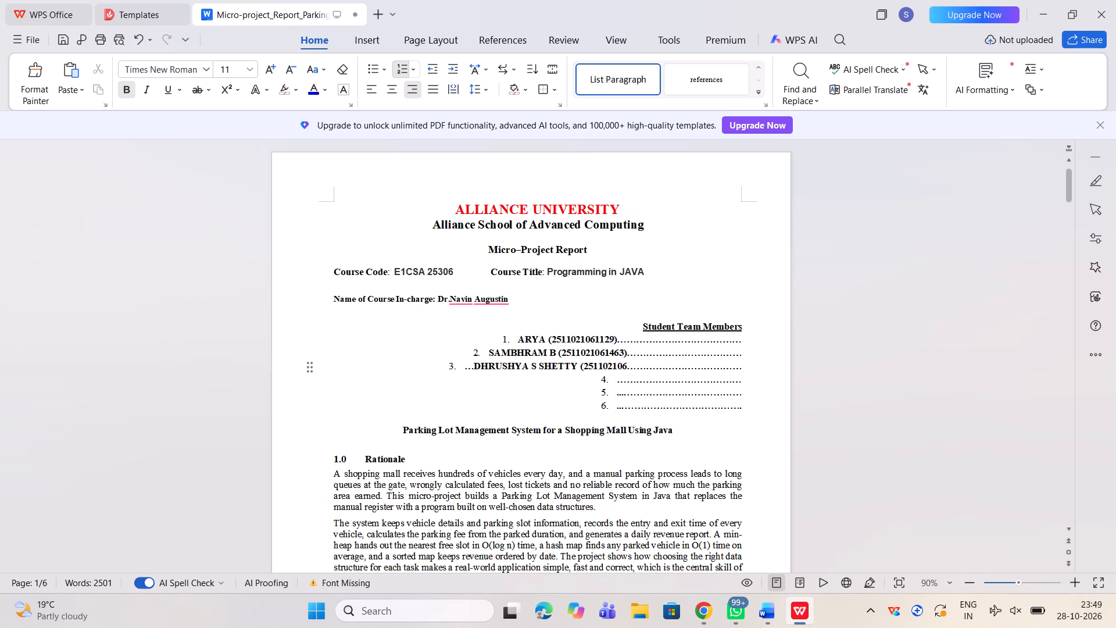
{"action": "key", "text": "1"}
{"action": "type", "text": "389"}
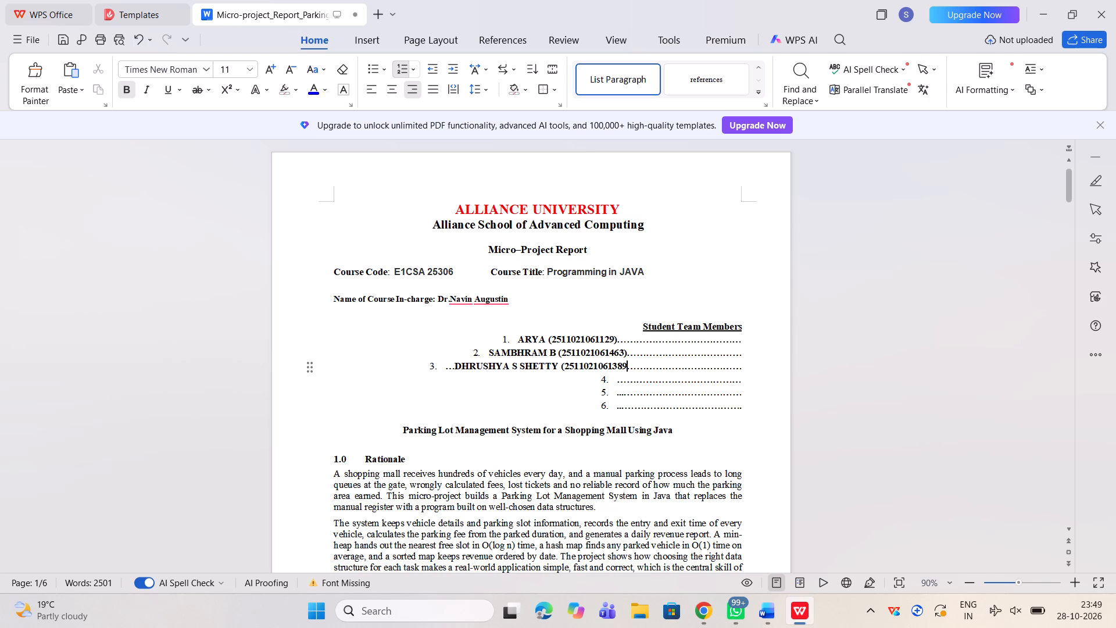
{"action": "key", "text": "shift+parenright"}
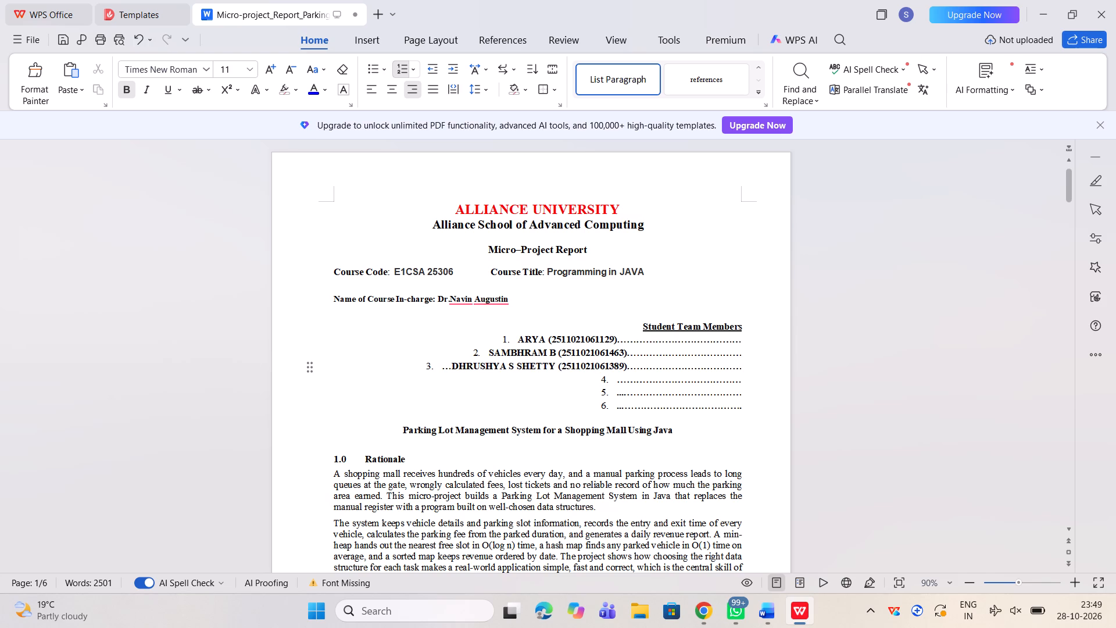
Delete the leading dots before the third member's name on line 3 and insert two spaces there.
{"action": "left_click", "coordinate": [450, 365]}
{"action": "key", "text": "BackSpace"}
{"action": "key", "text": "BackSpace"}
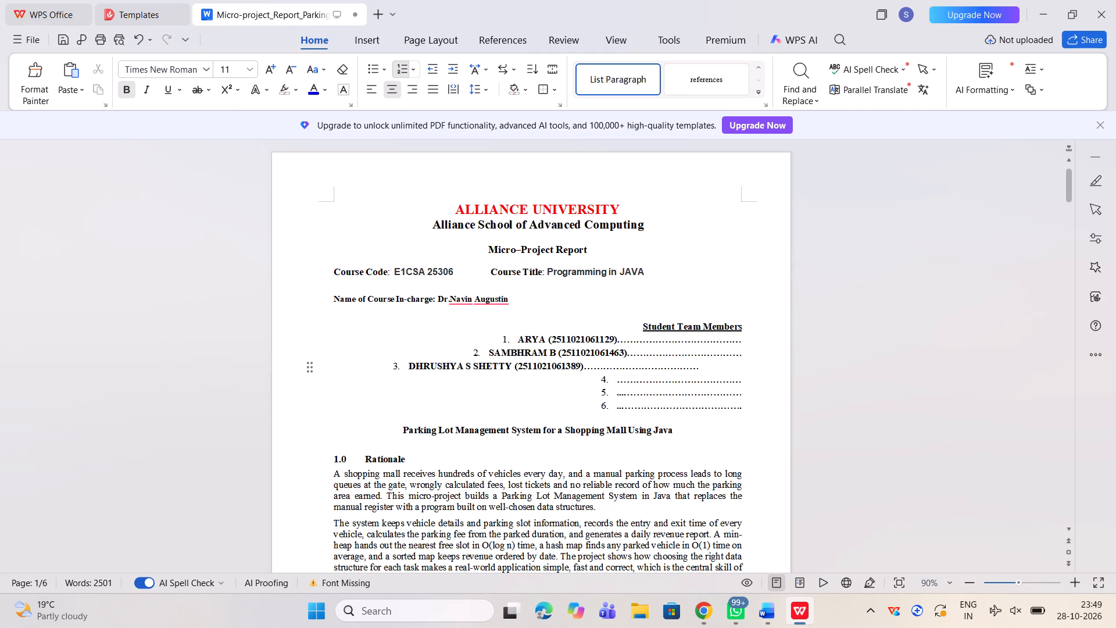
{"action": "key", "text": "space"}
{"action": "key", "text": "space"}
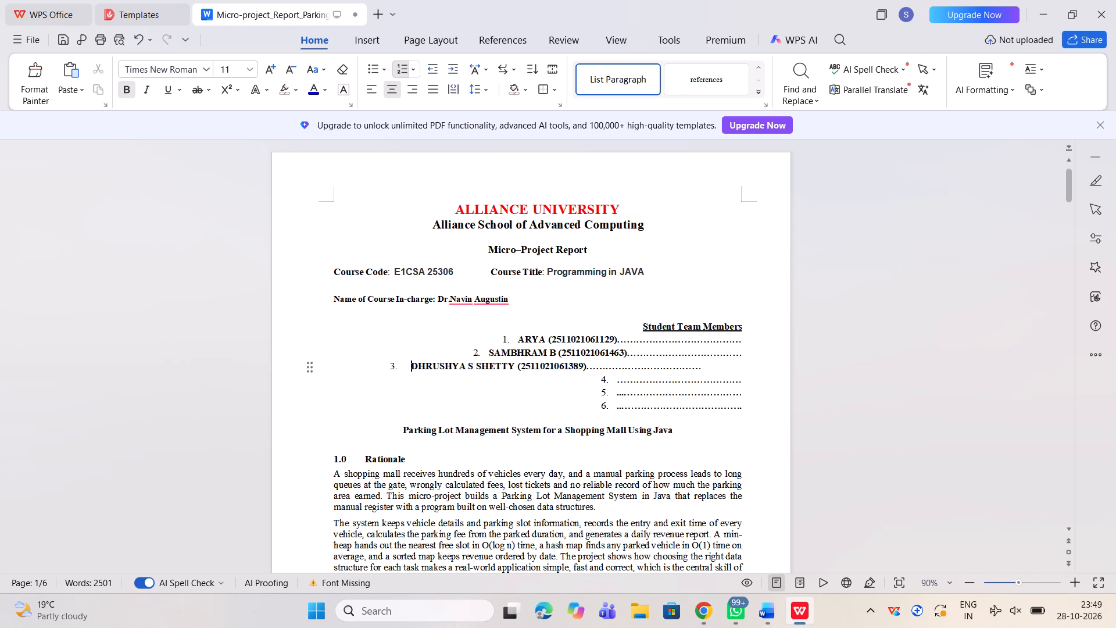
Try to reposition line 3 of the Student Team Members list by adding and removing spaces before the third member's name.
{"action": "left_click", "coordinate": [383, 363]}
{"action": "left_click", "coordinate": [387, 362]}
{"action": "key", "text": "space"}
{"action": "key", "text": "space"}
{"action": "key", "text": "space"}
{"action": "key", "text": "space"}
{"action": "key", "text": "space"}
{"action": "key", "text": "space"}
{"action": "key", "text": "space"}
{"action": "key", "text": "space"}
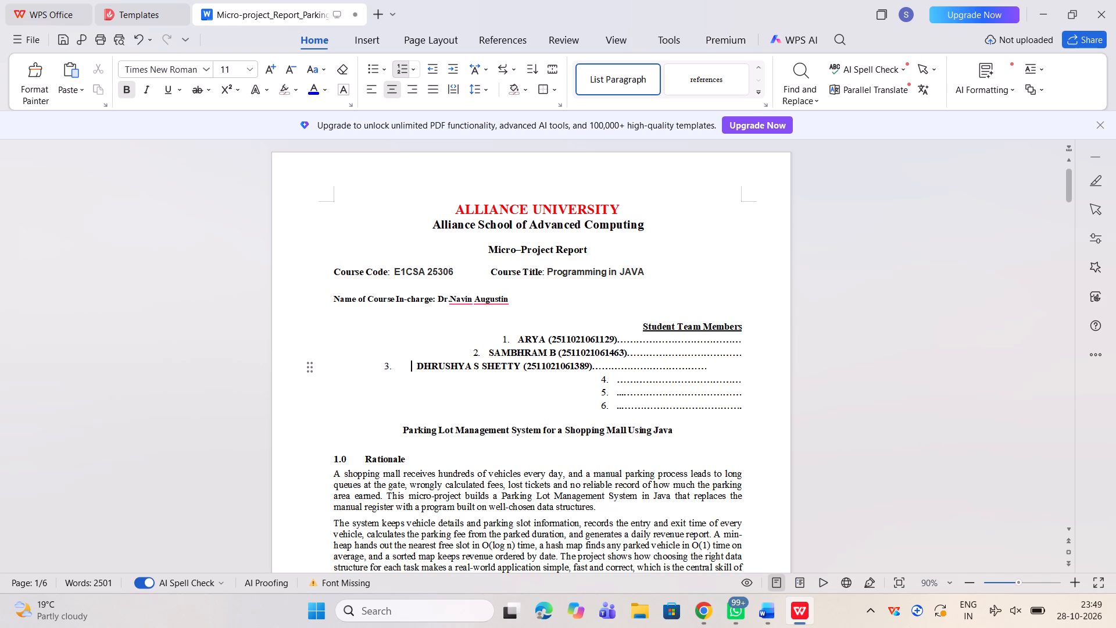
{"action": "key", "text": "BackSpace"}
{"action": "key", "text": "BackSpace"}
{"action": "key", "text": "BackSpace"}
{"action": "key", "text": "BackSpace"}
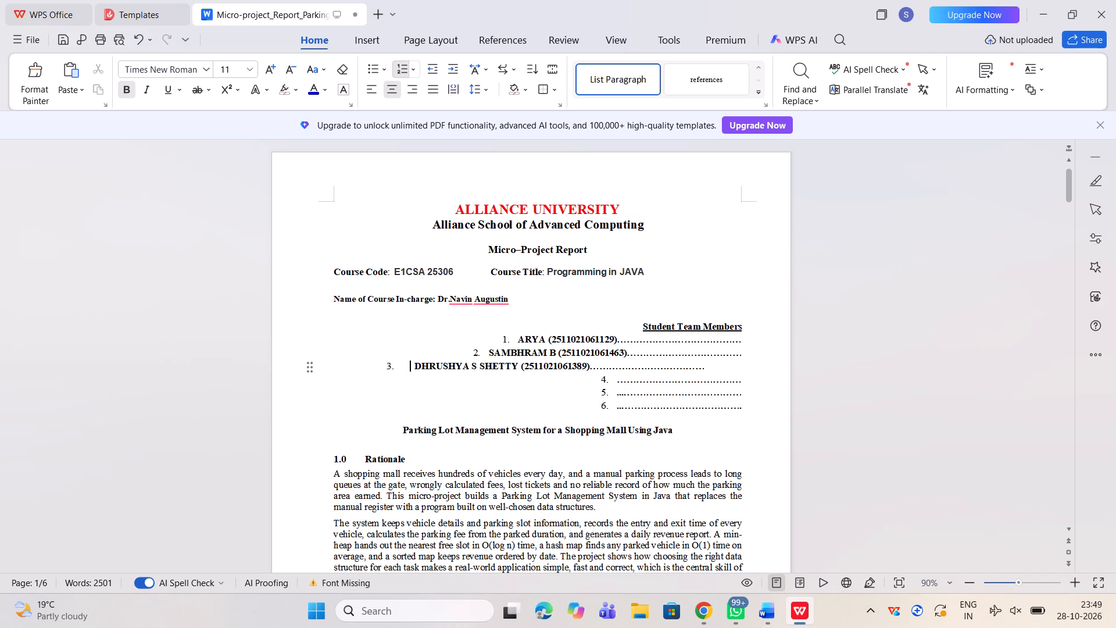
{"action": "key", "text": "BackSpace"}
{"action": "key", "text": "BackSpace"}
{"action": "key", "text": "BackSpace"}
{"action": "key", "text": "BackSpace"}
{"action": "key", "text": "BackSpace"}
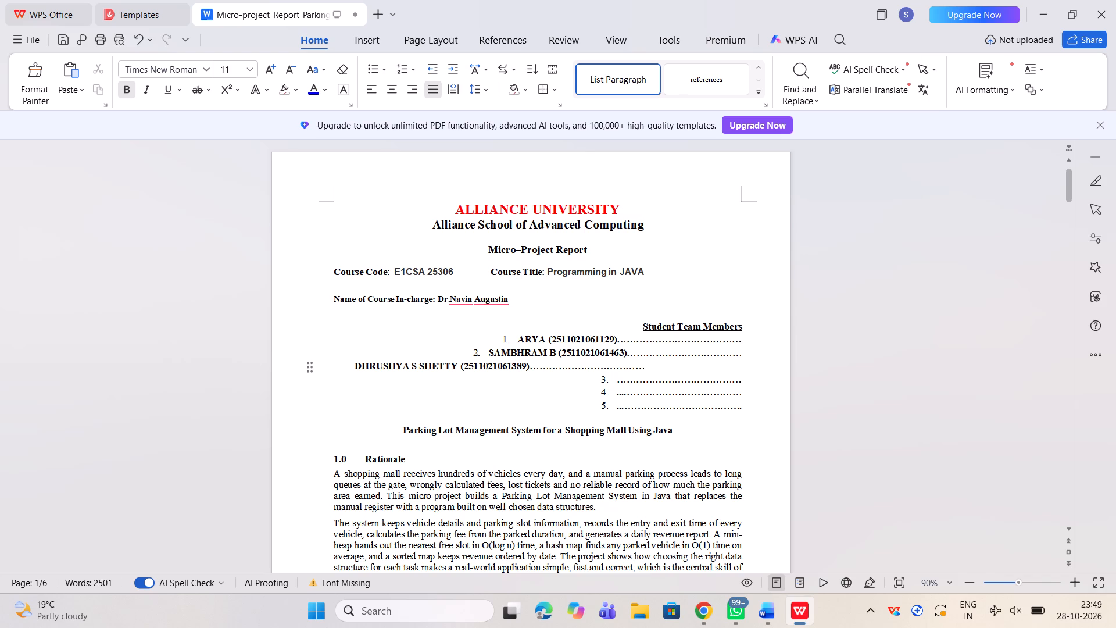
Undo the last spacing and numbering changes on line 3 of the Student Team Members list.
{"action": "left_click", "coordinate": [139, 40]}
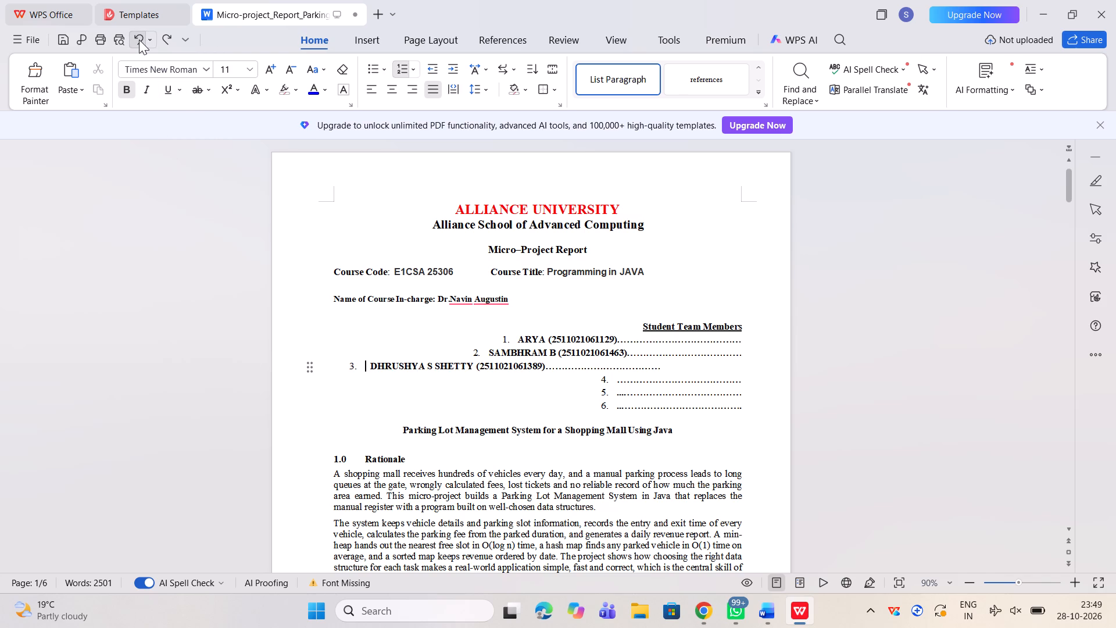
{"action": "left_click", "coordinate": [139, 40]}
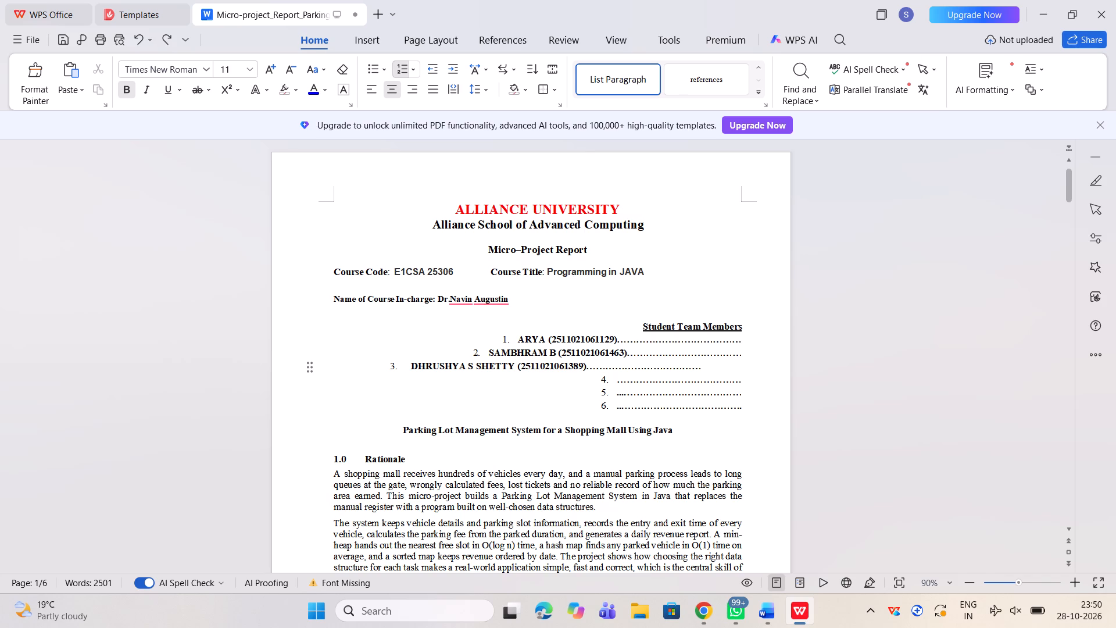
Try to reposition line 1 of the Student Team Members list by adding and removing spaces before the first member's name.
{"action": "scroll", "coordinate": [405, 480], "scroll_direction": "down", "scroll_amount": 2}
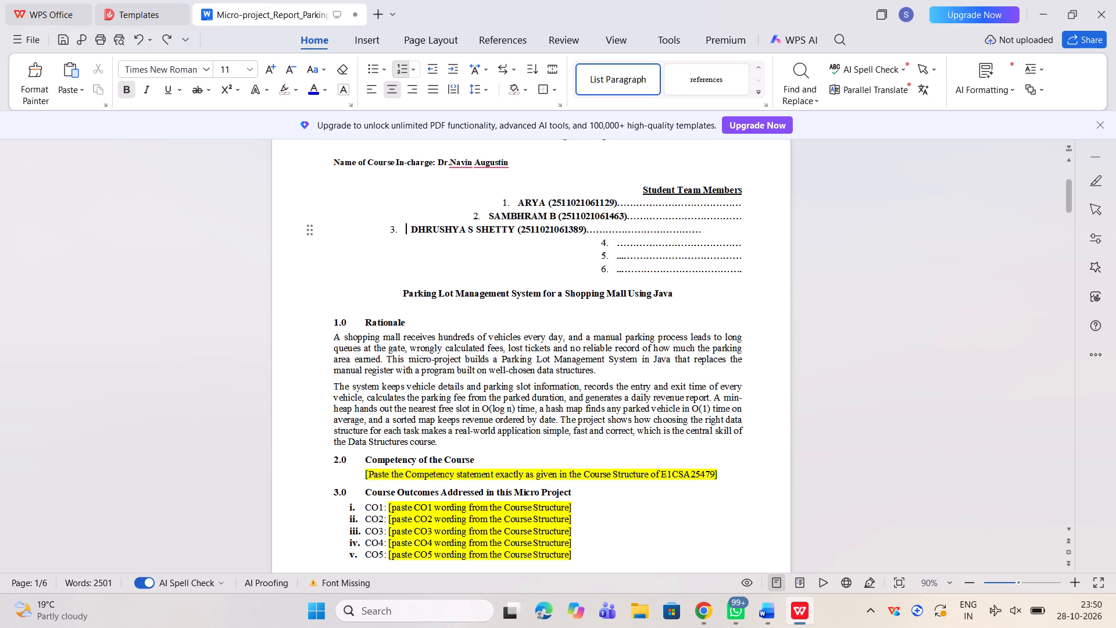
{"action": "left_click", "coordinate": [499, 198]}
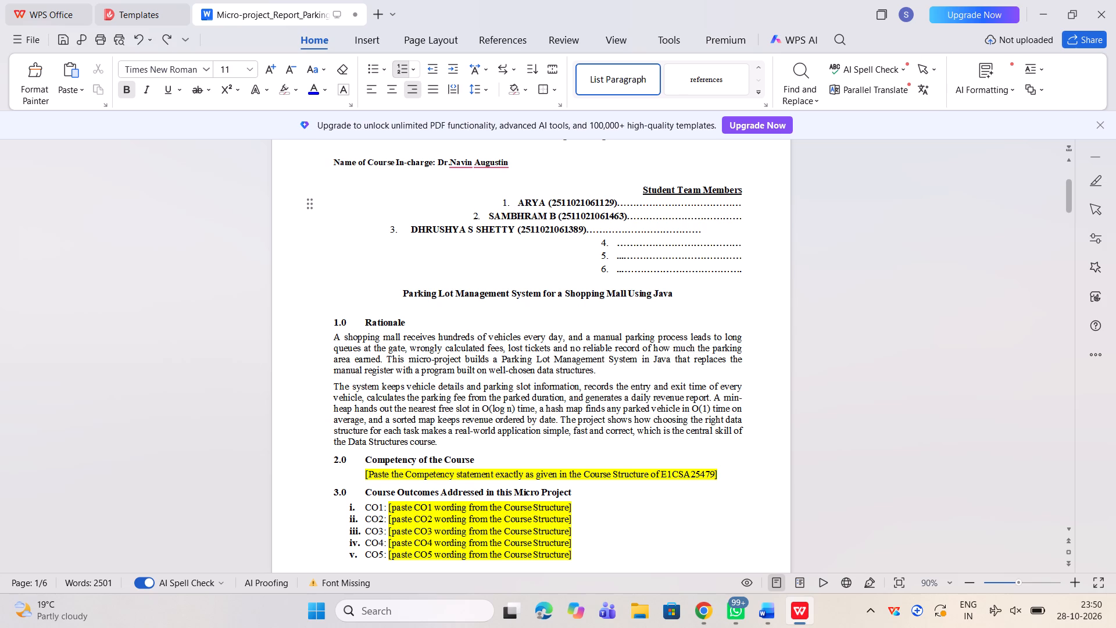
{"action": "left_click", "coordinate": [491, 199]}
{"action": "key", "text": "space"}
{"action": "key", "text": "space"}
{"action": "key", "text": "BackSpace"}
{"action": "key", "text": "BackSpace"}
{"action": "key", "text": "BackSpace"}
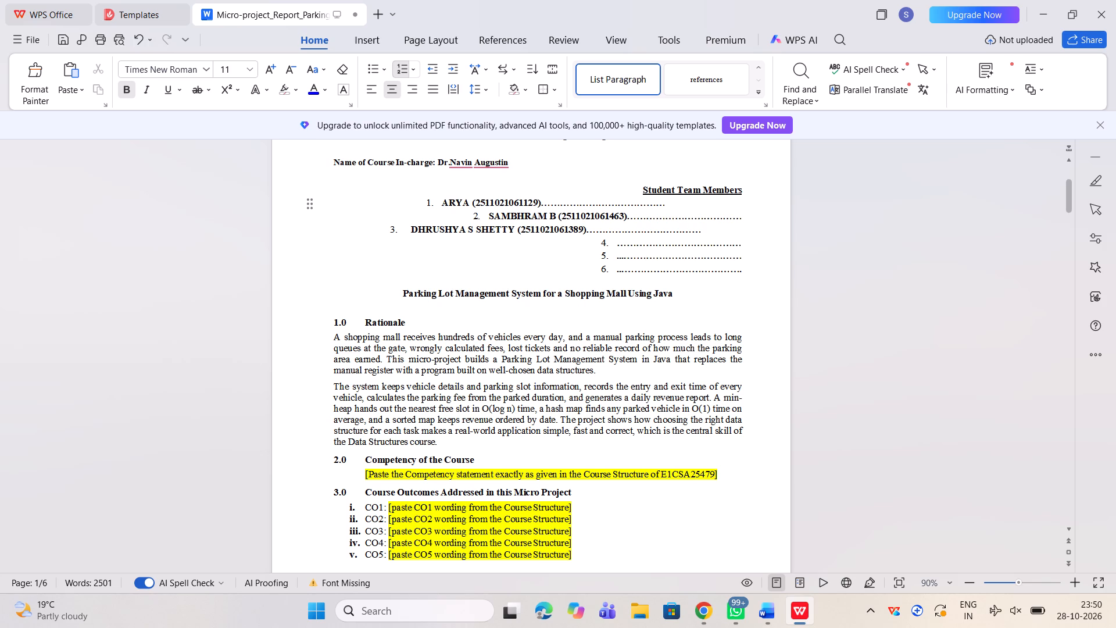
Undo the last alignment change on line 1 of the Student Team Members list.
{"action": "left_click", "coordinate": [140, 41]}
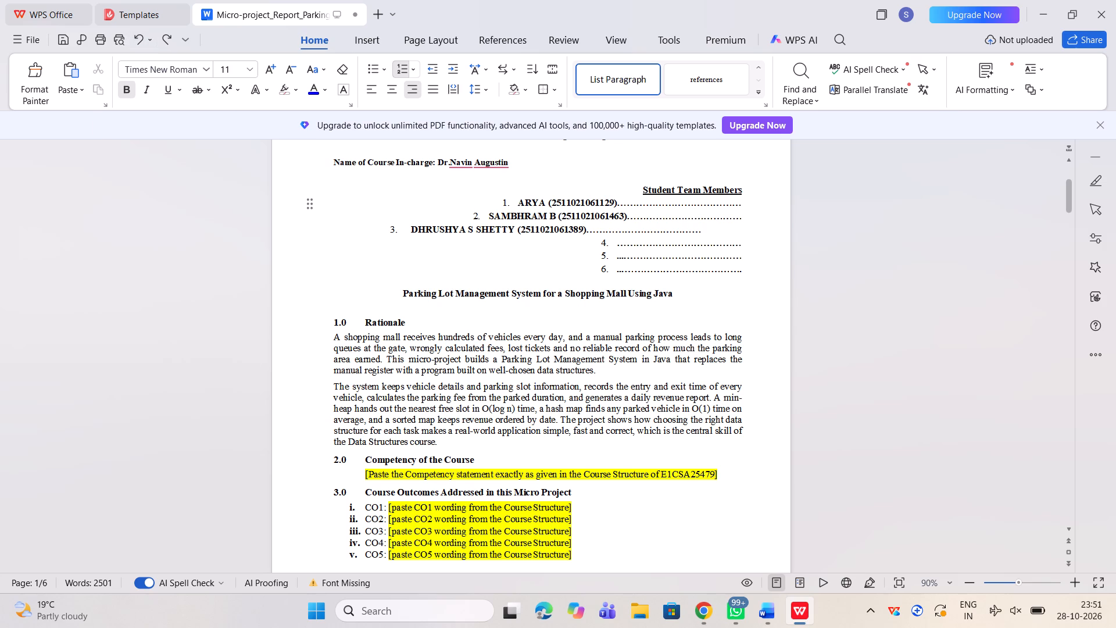
Look through the report from the title page to the References section and return to the first page.
{"action": "scroll", "coordinate": [324, 347], "scroll_direction": "down", "scroll_amount": 14}
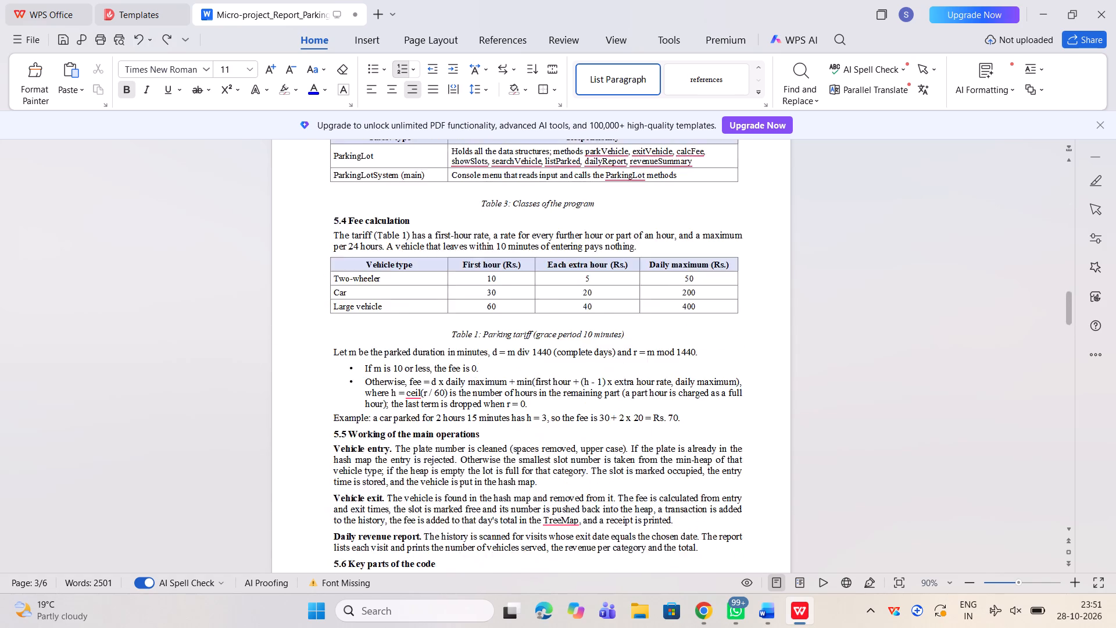
{"action": "scroll", "coordinate": [324, 347], "scroll_direction": "down", "scroll_amount": 15}
{"action": "scroll", "coordinate": [324, 347], "scroll_direction": "down", "scroll_amount": 7}
{"action": "scroll", "coordinate": [324, 347], "scroll_direction": "up", "scroll_amount": 3}
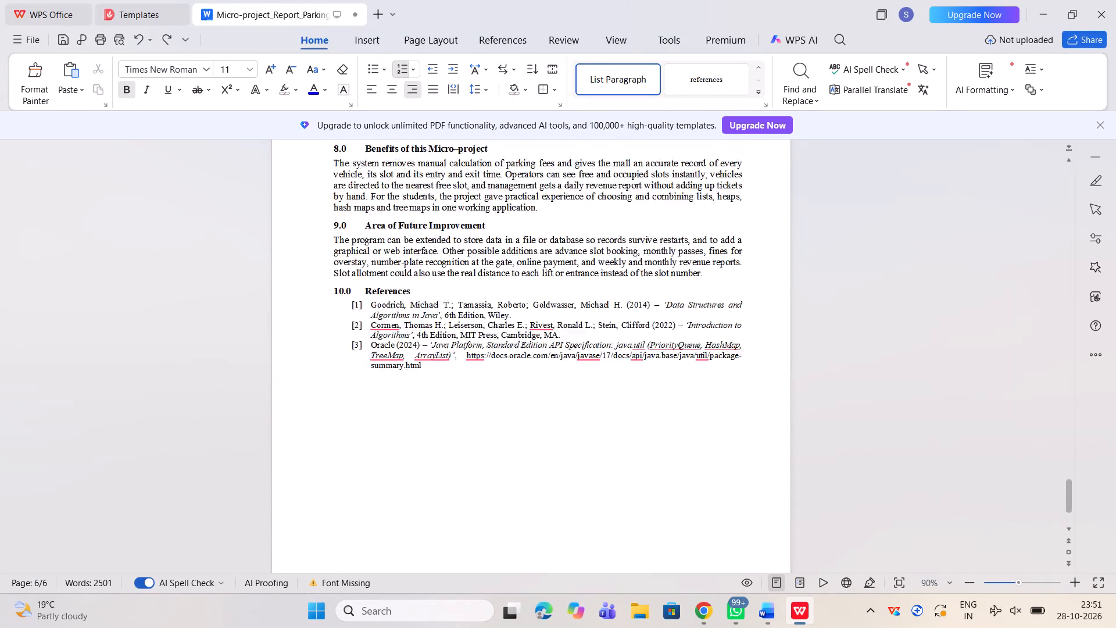
{"action": "scroll", "coordinate": [324, 347], "scroll_direction": "up", "scroll_amount": 11}
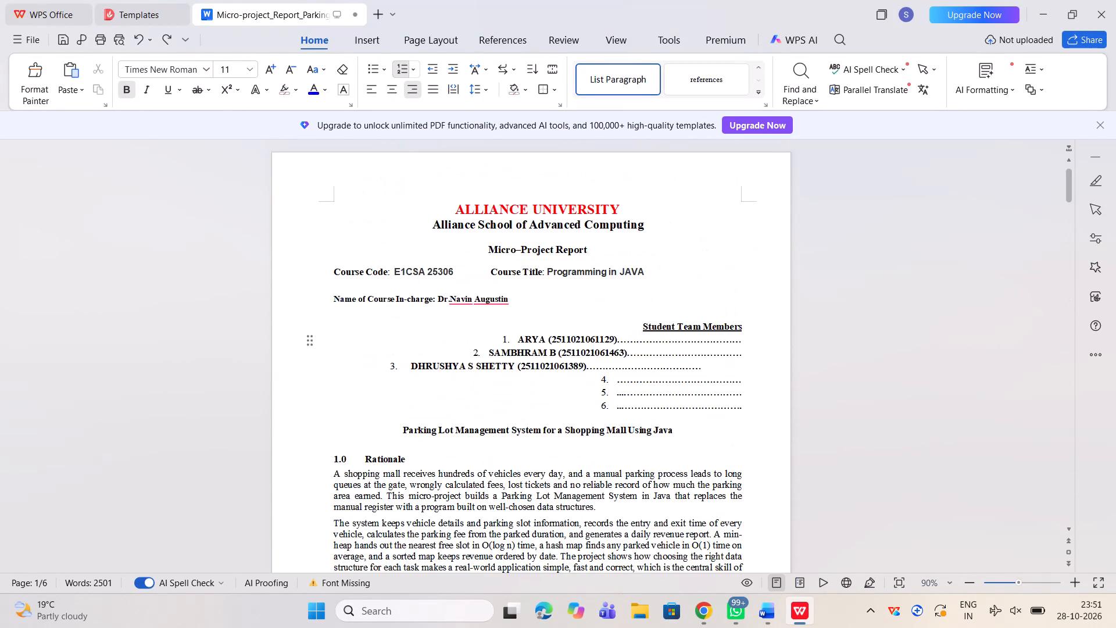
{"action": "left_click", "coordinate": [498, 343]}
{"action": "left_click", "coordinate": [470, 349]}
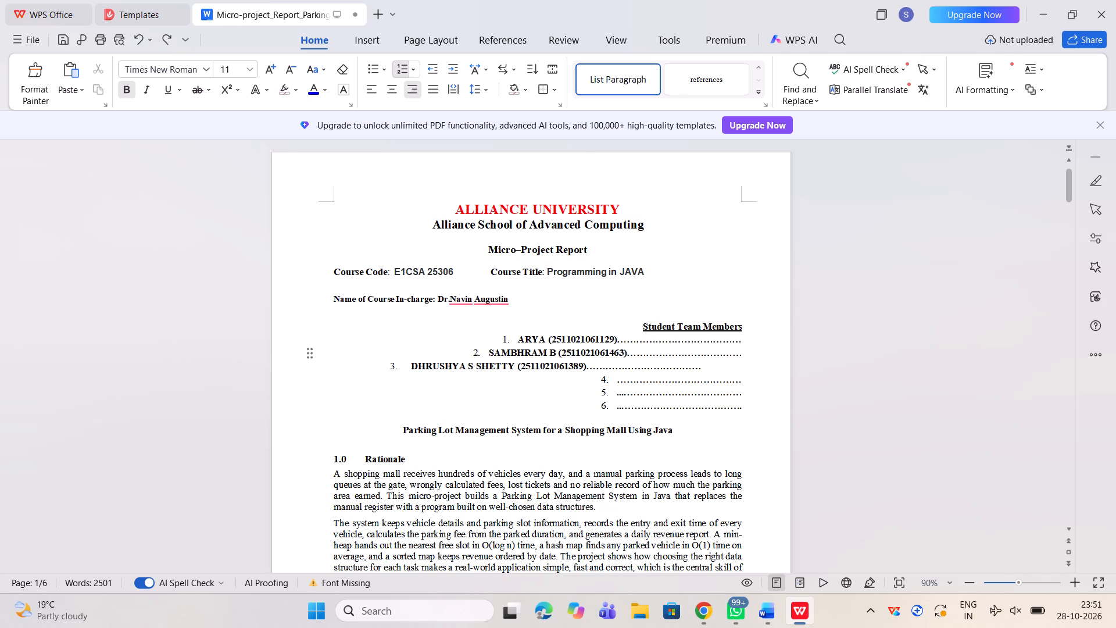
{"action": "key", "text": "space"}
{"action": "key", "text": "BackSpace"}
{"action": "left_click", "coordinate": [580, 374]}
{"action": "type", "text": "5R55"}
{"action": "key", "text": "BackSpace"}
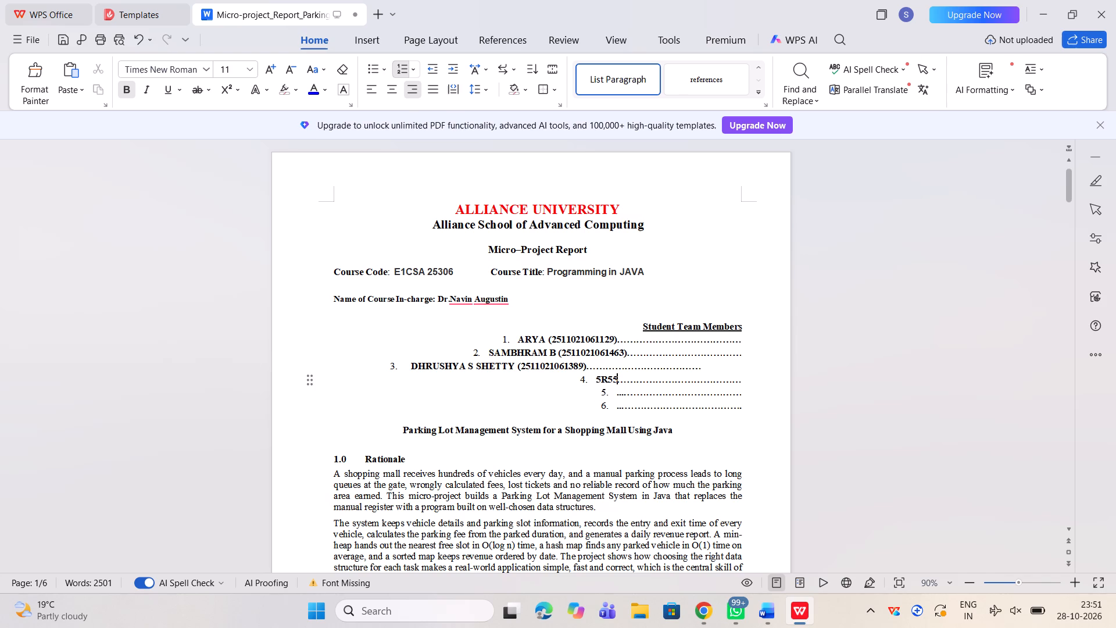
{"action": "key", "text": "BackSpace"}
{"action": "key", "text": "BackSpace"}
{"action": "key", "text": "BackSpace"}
Delete the dotted leader after the first member's registration number in the Student Team Members list.
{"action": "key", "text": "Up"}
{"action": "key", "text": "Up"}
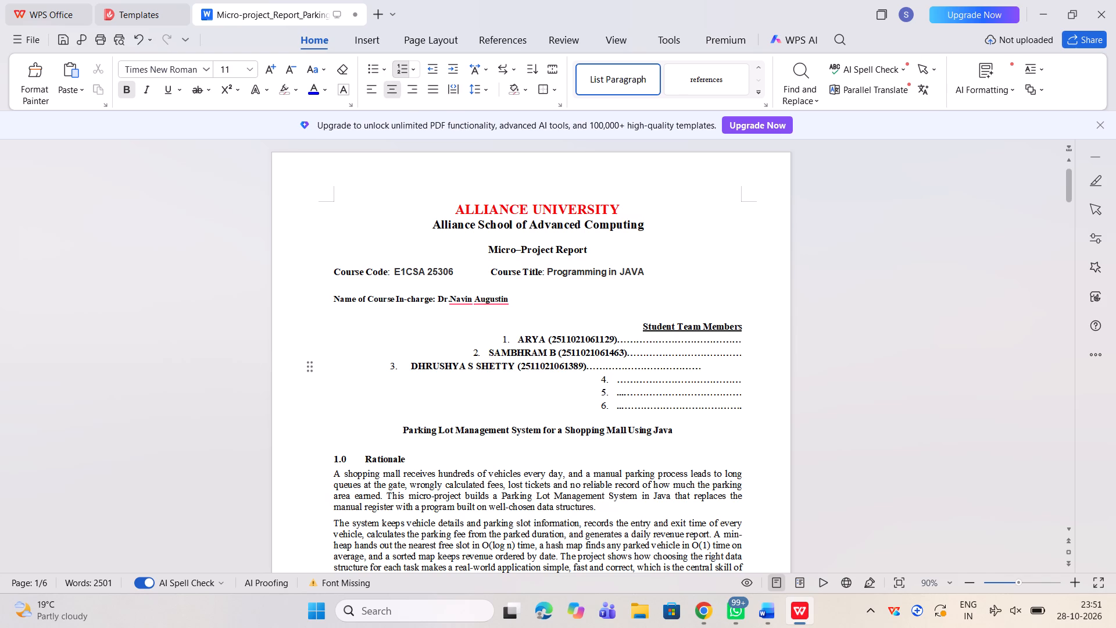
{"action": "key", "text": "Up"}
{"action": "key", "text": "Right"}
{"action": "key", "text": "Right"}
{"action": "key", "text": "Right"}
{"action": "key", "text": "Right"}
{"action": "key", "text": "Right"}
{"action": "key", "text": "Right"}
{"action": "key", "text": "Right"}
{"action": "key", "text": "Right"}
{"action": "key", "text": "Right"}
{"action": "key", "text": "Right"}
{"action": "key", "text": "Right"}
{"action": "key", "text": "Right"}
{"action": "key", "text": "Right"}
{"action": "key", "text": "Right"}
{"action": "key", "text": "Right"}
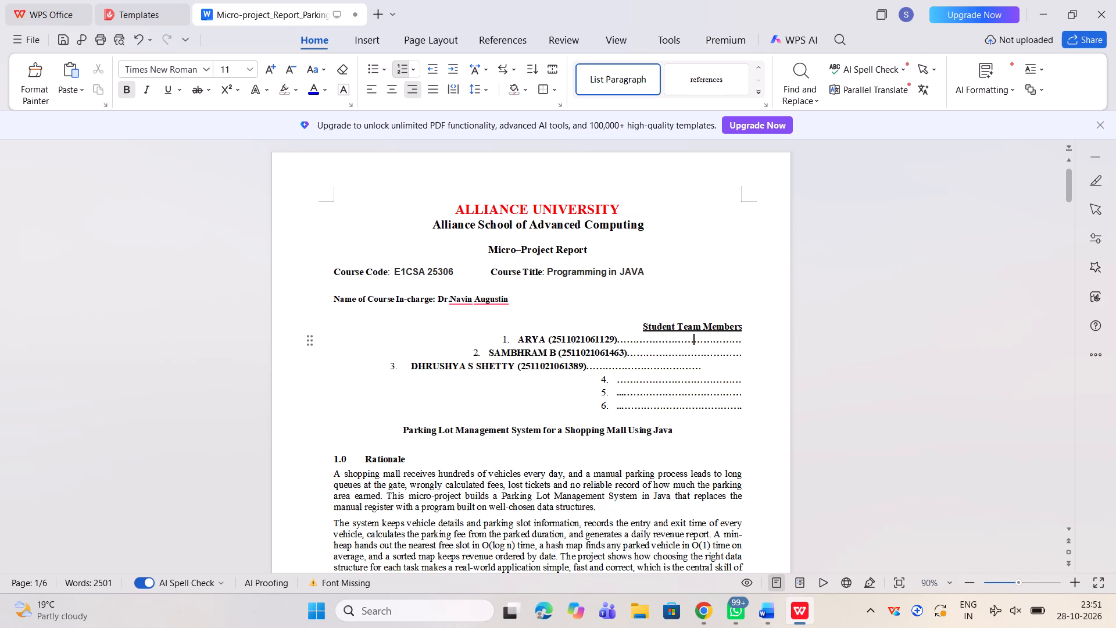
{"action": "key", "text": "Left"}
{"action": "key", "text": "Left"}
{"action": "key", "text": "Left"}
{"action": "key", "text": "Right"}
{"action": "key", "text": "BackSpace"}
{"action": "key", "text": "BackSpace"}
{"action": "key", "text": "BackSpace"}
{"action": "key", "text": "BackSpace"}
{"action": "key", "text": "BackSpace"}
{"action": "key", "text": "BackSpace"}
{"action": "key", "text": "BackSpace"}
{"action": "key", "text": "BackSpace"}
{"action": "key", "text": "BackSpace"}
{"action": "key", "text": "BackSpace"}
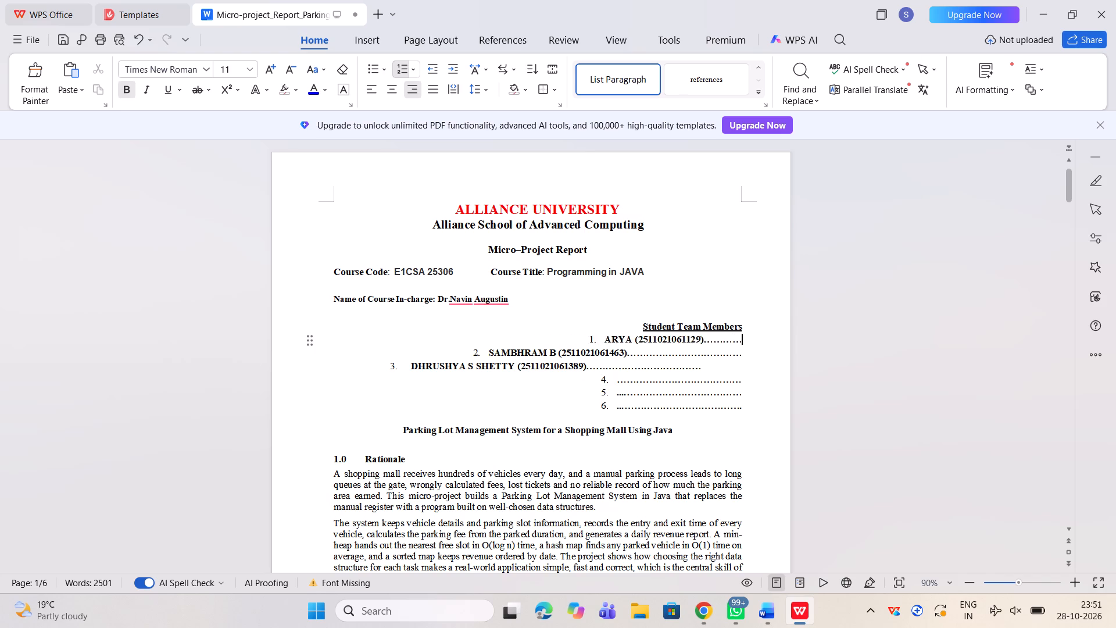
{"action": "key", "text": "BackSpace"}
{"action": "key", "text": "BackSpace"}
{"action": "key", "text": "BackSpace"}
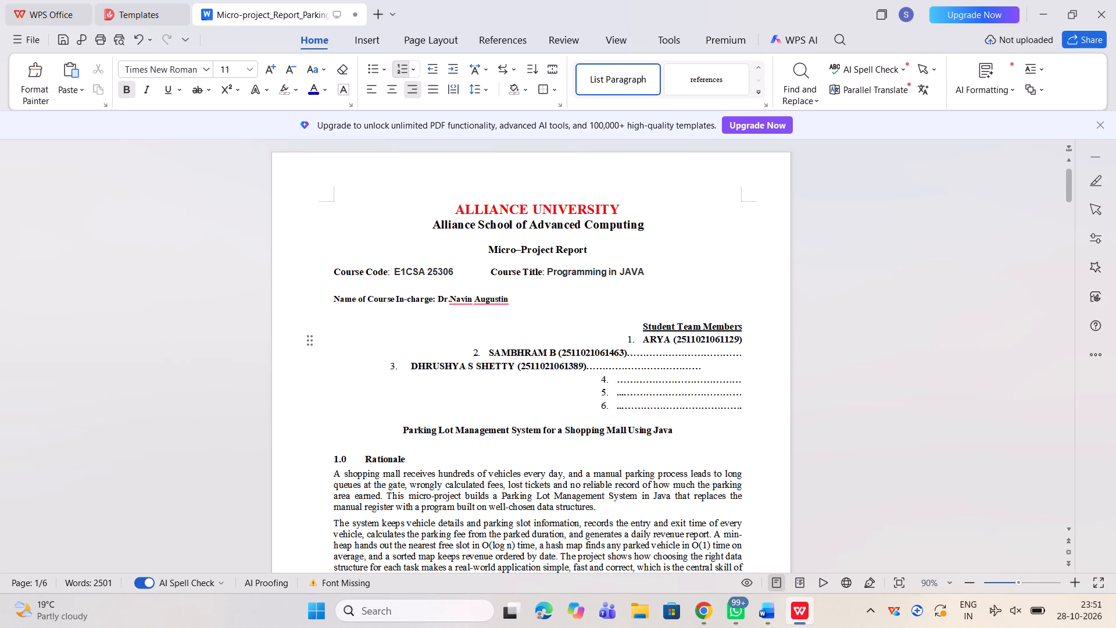
Delete the dotted leader after the second member's registration number in the Student Team Members list.
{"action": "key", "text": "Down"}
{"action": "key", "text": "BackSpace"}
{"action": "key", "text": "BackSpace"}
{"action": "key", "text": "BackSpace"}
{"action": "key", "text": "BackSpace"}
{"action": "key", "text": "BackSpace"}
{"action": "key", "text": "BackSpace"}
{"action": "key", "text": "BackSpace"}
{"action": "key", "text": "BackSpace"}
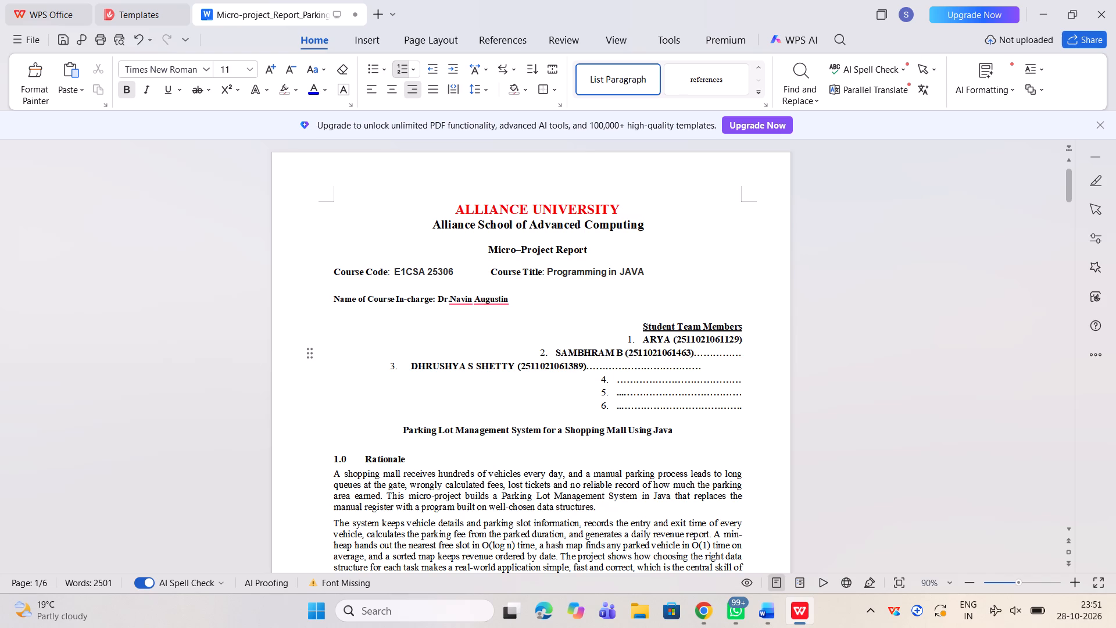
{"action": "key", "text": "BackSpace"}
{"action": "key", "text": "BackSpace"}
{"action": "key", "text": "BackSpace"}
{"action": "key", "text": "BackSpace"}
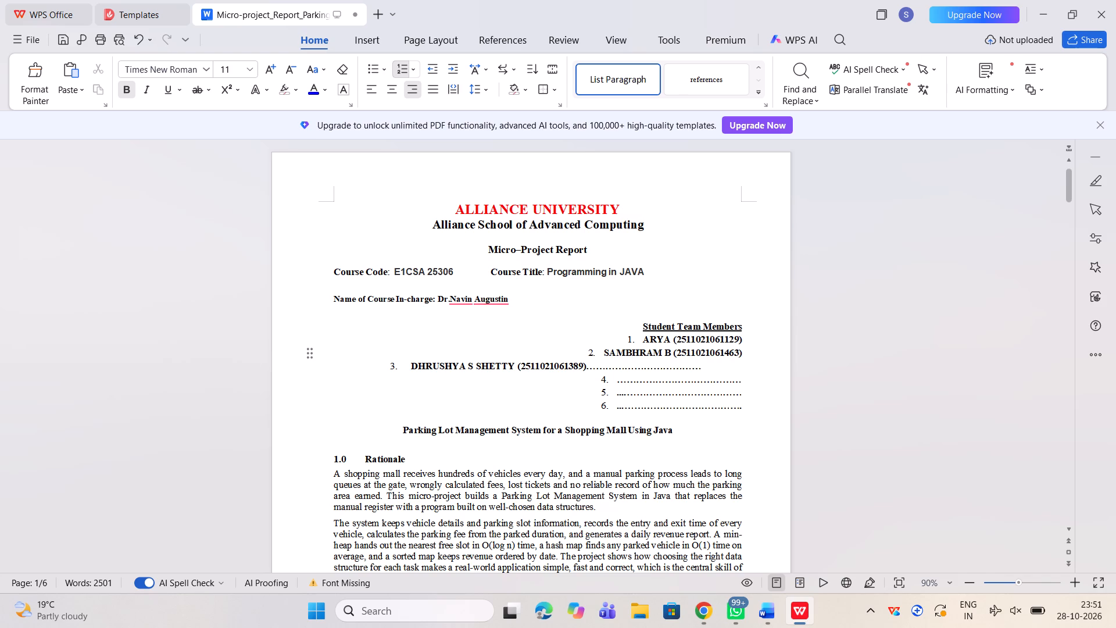
Delete the dotted leader after the third member's registration number, leaving a single trailing space.
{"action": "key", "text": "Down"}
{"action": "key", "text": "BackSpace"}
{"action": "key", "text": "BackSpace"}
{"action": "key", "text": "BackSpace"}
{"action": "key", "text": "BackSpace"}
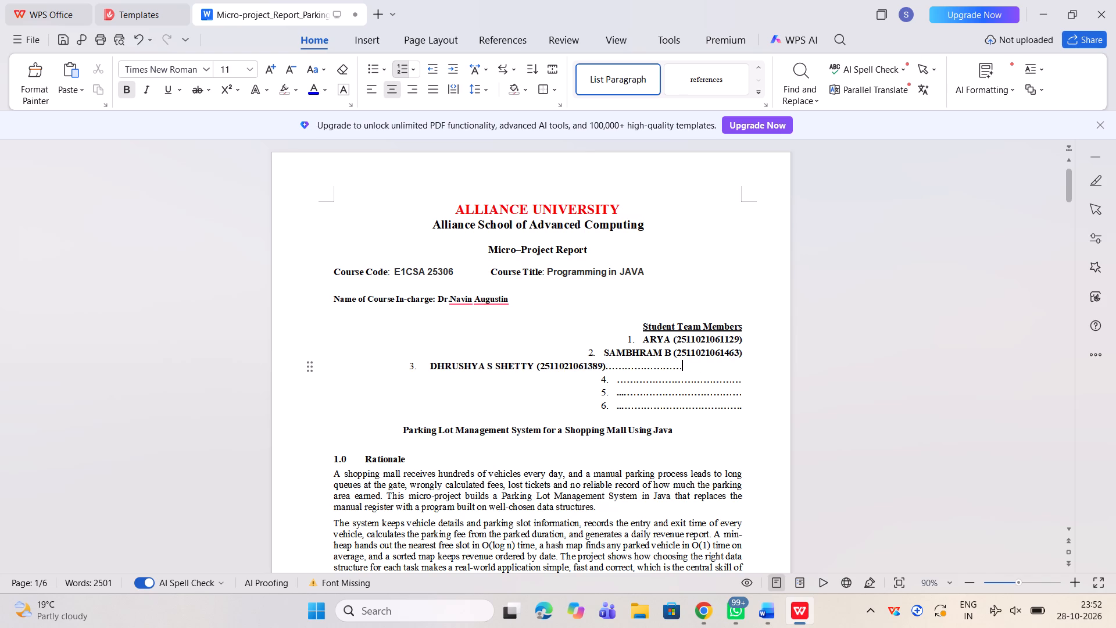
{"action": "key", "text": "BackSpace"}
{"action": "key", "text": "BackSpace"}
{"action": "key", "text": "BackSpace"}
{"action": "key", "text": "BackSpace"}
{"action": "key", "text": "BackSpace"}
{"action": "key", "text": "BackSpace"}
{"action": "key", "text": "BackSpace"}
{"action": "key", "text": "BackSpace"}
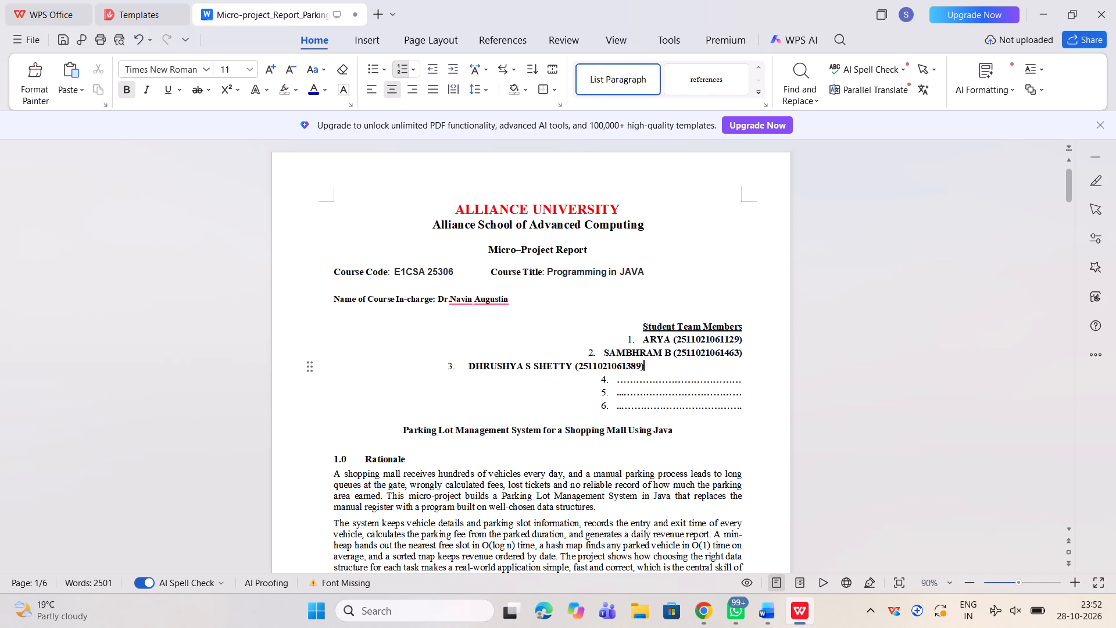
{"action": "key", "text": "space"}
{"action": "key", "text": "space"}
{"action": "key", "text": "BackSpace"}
Remove the automatic number from the third member's line and adjust its leading spaces until it ends near the right margin under line 2.
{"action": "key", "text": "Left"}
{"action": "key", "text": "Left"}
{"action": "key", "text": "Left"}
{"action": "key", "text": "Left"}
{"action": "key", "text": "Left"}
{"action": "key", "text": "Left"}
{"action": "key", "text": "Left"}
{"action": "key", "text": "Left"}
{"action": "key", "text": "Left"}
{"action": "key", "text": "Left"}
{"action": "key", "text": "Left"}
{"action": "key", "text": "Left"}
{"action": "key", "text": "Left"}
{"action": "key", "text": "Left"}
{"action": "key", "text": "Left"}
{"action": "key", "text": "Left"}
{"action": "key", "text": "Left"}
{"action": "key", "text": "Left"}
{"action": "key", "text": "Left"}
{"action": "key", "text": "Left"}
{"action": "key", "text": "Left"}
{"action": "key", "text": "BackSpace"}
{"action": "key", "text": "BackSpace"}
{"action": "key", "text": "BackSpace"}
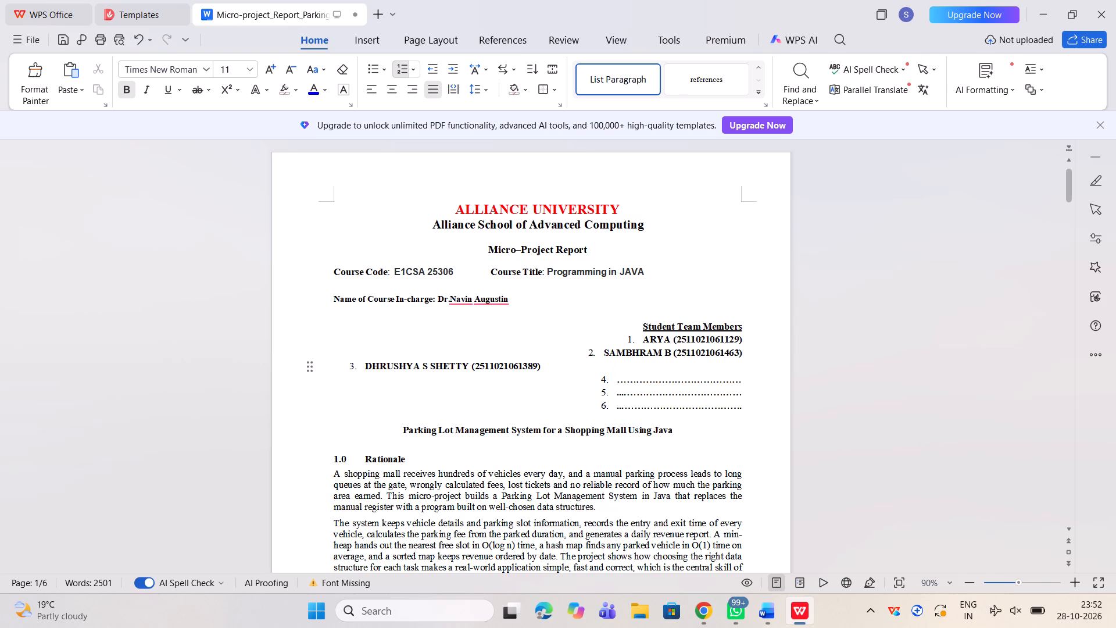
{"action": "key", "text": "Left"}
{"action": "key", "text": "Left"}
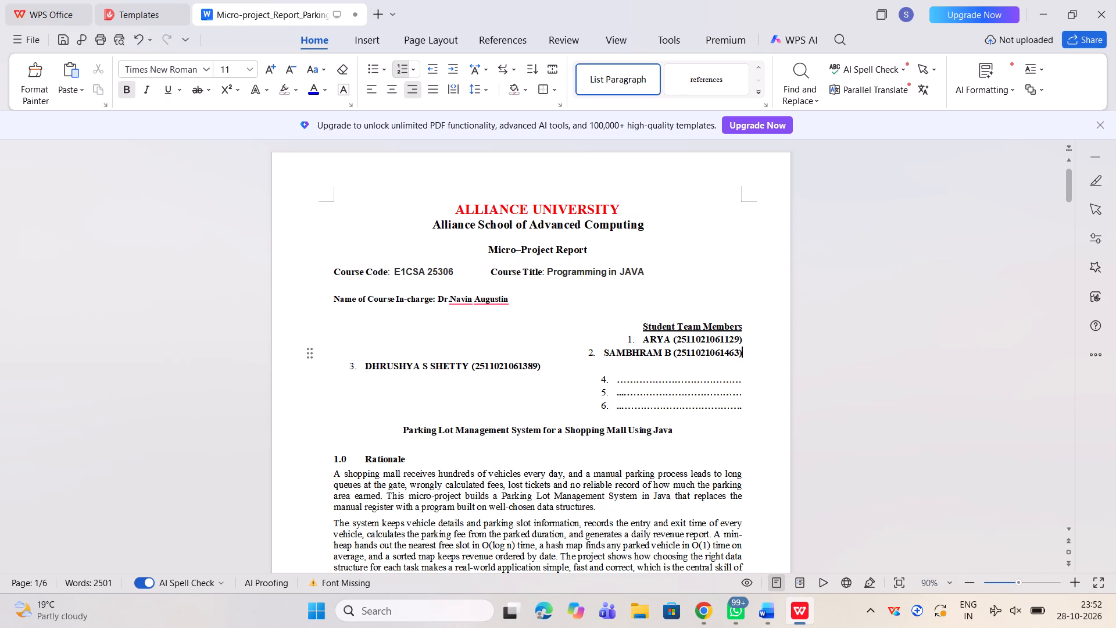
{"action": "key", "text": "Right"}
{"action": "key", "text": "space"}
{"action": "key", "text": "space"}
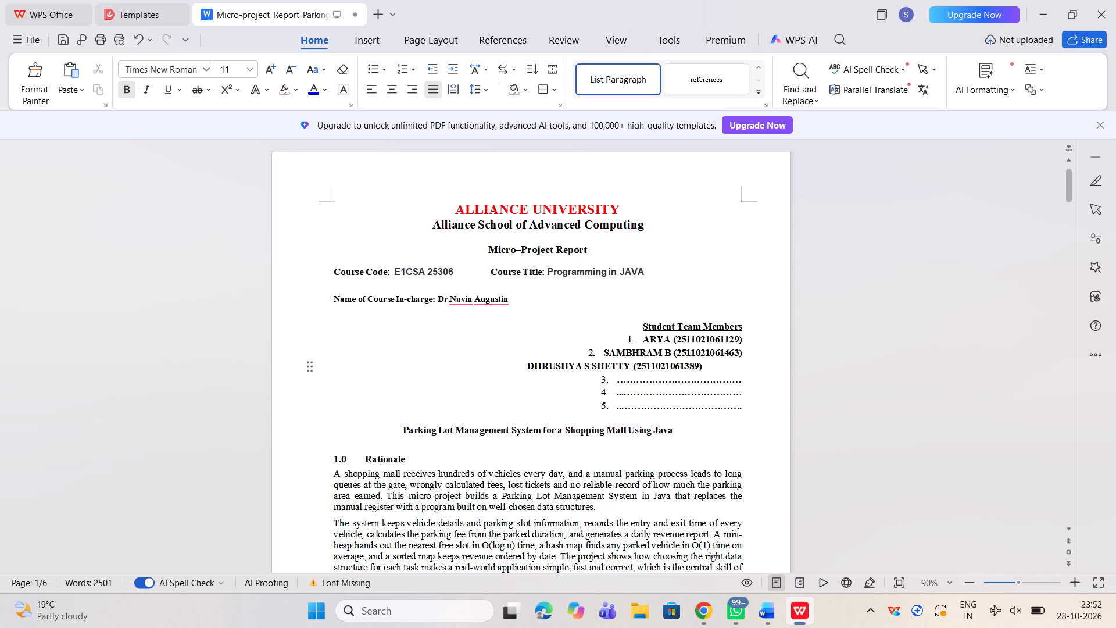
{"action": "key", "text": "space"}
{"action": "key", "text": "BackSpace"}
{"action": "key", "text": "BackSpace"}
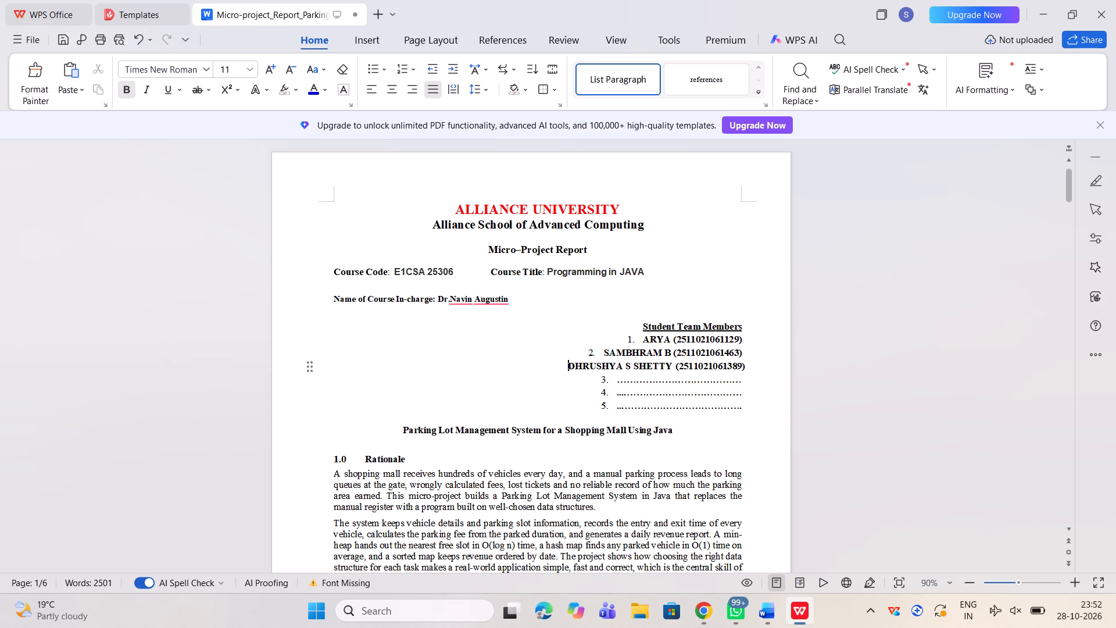
Number the third member's line manually as "3." and trim its leading spaces so the whole entry fits on one line.
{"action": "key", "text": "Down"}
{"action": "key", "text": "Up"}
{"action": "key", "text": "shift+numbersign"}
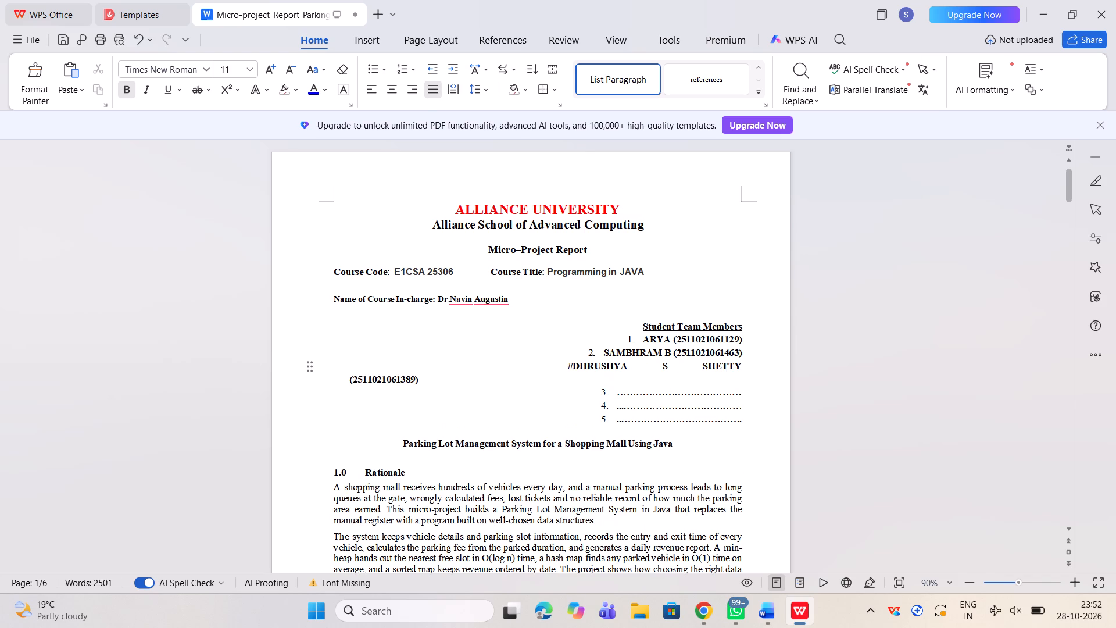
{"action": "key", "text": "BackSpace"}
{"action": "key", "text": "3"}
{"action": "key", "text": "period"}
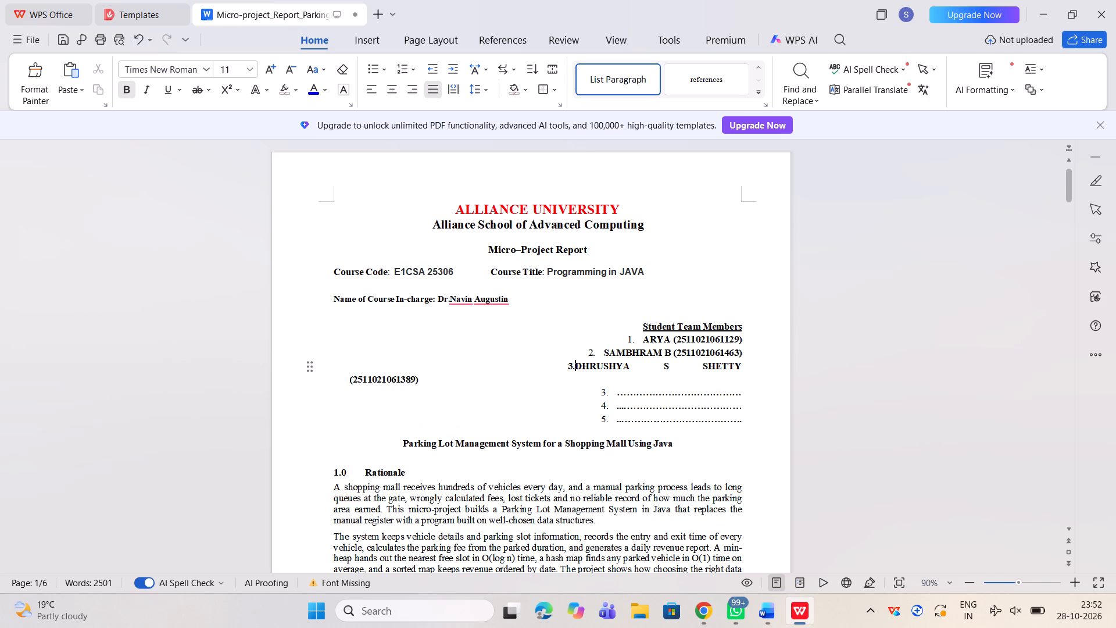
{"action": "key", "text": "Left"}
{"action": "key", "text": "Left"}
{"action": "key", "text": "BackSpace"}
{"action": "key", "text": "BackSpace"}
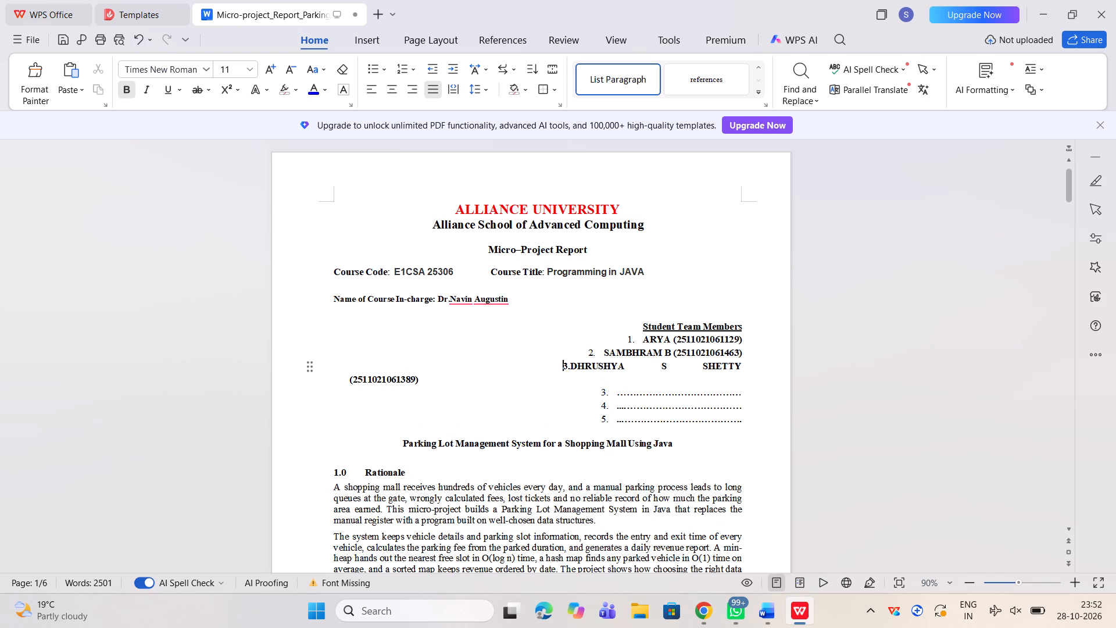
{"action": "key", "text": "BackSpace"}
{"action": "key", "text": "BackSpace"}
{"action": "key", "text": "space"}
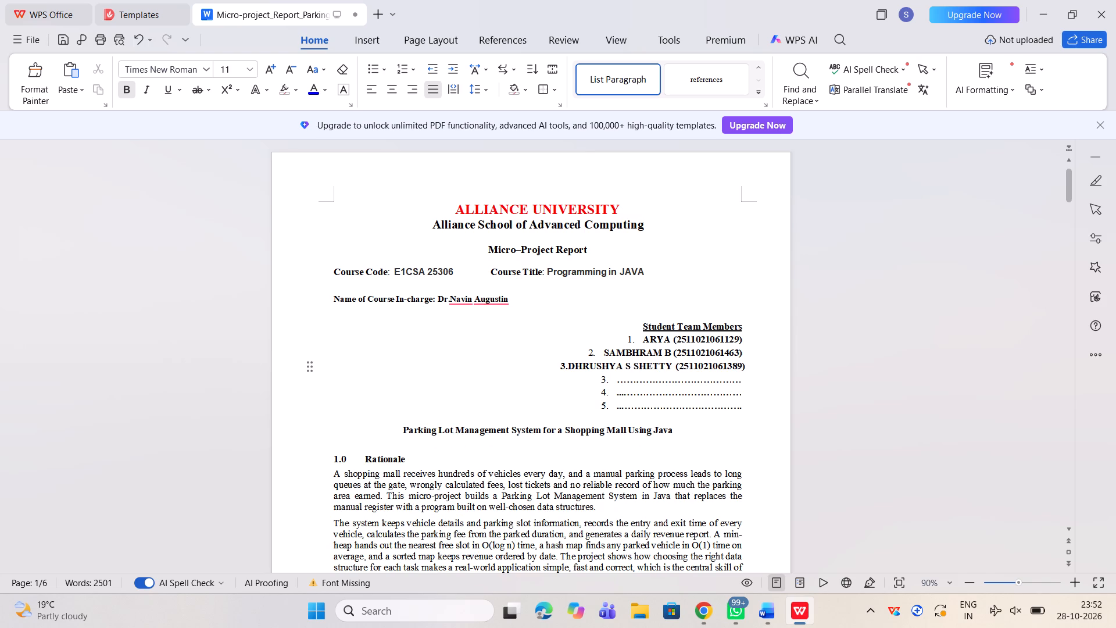
Delete the dotted placeholder on the first empty numbered line below the third member.
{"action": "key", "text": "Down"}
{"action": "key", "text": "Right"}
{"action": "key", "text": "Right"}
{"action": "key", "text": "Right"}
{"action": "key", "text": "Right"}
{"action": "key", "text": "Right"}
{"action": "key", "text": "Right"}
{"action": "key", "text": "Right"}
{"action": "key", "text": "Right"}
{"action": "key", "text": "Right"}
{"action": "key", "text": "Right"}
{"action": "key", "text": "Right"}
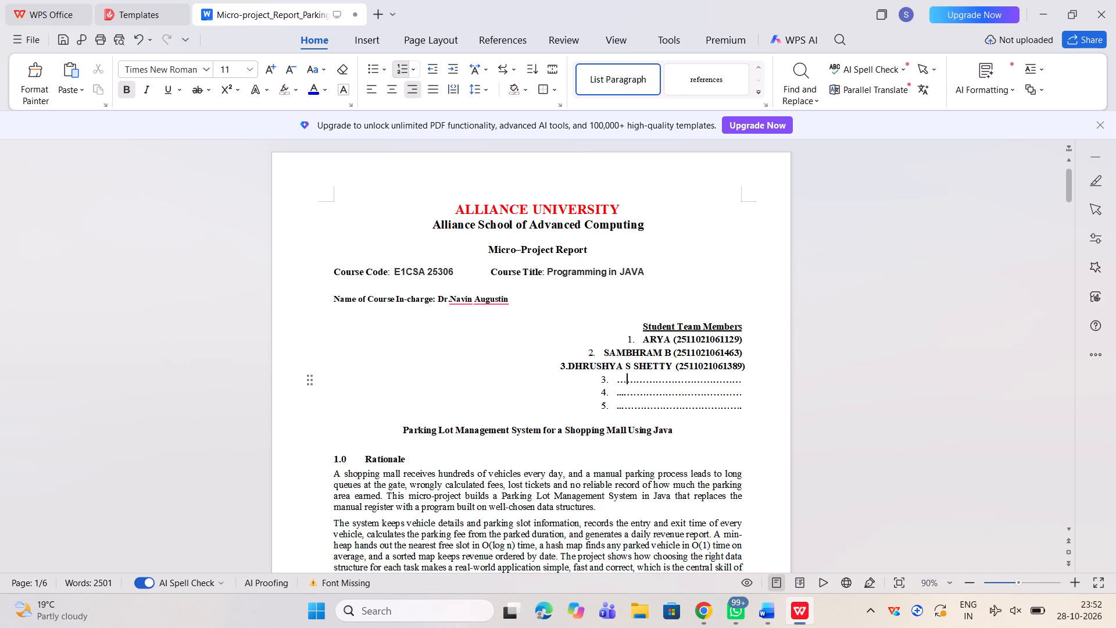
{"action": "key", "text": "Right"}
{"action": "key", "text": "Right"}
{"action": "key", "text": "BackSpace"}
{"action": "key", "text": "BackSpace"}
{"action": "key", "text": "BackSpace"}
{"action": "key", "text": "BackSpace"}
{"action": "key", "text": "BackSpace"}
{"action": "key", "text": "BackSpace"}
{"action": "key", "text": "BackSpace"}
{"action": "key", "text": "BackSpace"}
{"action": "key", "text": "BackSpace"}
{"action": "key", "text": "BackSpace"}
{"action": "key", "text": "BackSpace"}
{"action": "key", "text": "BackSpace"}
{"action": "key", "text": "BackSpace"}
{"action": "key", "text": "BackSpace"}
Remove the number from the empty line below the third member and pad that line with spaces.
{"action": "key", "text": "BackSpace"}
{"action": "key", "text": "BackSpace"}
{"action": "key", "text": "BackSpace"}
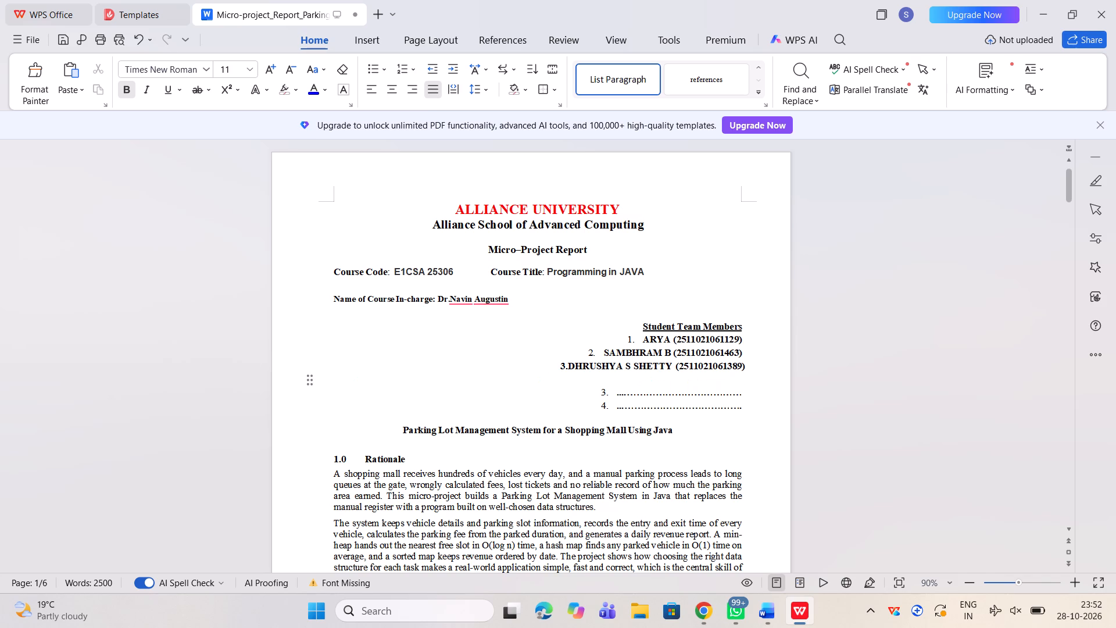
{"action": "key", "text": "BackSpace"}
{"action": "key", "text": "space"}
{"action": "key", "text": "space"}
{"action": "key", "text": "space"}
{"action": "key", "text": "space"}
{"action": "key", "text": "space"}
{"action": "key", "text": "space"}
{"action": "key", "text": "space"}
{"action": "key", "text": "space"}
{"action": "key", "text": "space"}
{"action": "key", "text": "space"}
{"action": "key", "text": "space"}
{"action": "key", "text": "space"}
Undo the recent edits to the member list, back to the third member's line with its automatic number 3.
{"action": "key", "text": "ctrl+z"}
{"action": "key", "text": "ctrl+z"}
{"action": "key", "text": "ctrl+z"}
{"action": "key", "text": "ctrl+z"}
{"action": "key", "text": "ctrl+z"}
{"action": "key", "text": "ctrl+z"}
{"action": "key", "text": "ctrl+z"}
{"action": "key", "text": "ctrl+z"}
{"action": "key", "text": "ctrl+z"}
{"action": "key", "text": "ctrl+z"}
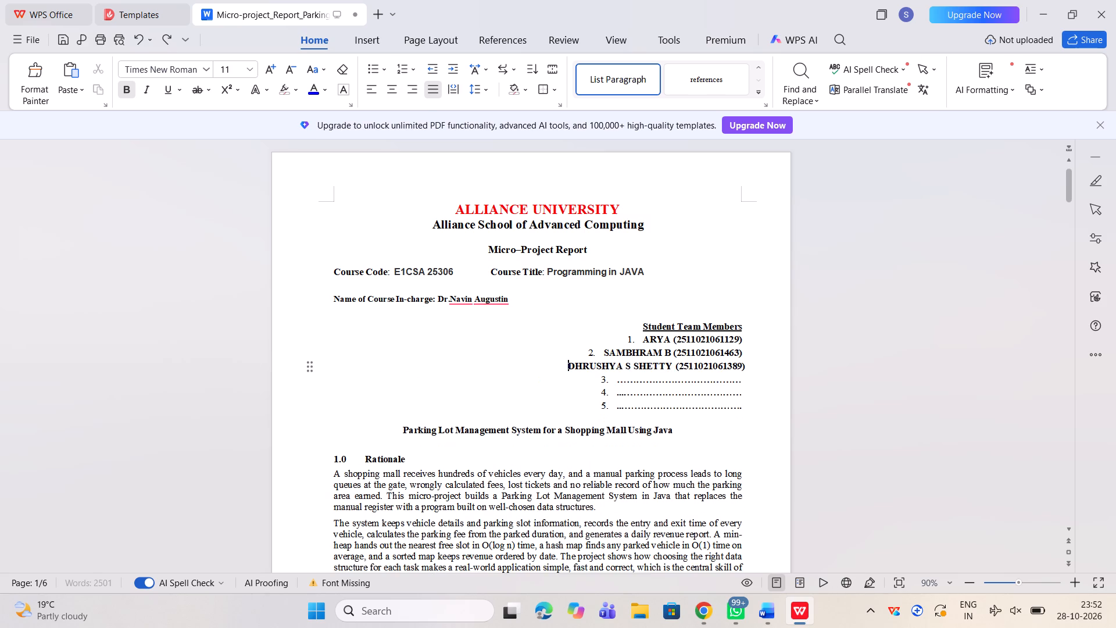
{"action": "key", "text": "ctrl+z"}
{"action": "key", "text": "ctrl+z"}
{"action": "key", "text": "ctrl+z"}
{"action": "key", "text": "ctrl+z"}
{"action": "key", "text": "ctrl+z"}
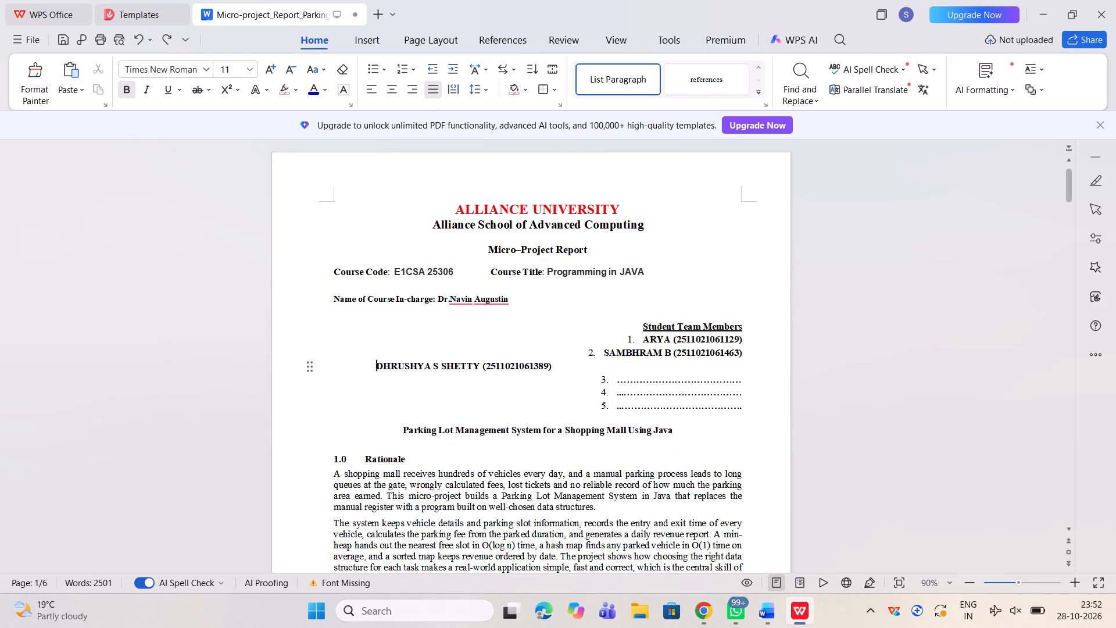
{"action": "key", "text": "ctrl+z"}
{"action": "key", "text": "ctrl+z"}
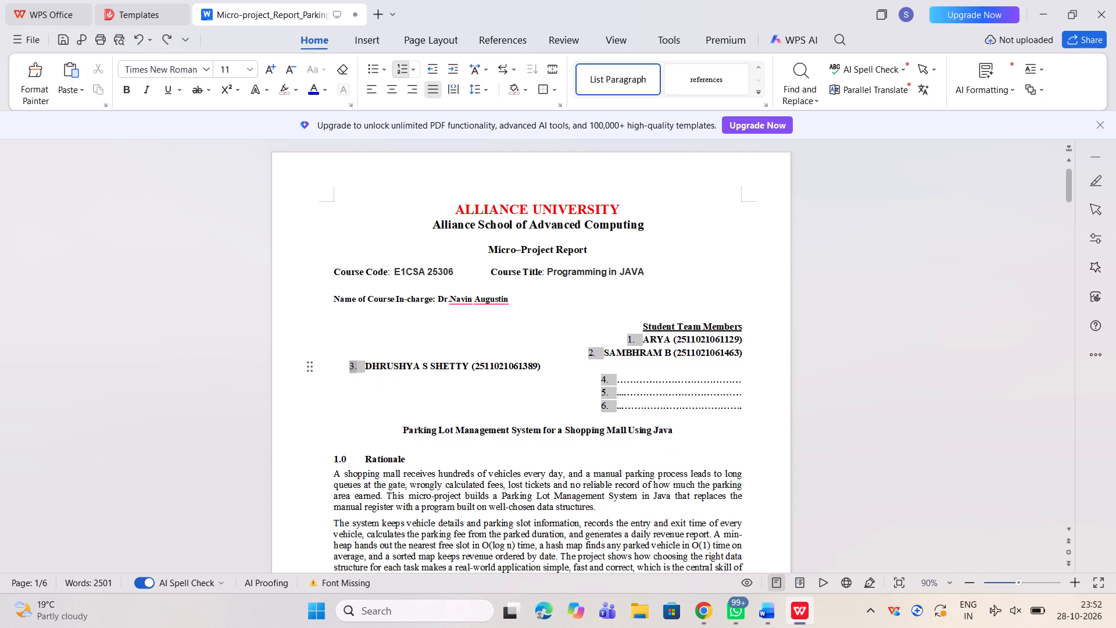
Add a space before the third member's name and right-align that numbered line under the first two entries.
{"action": "left_click", "coordinate": [524, 382]}
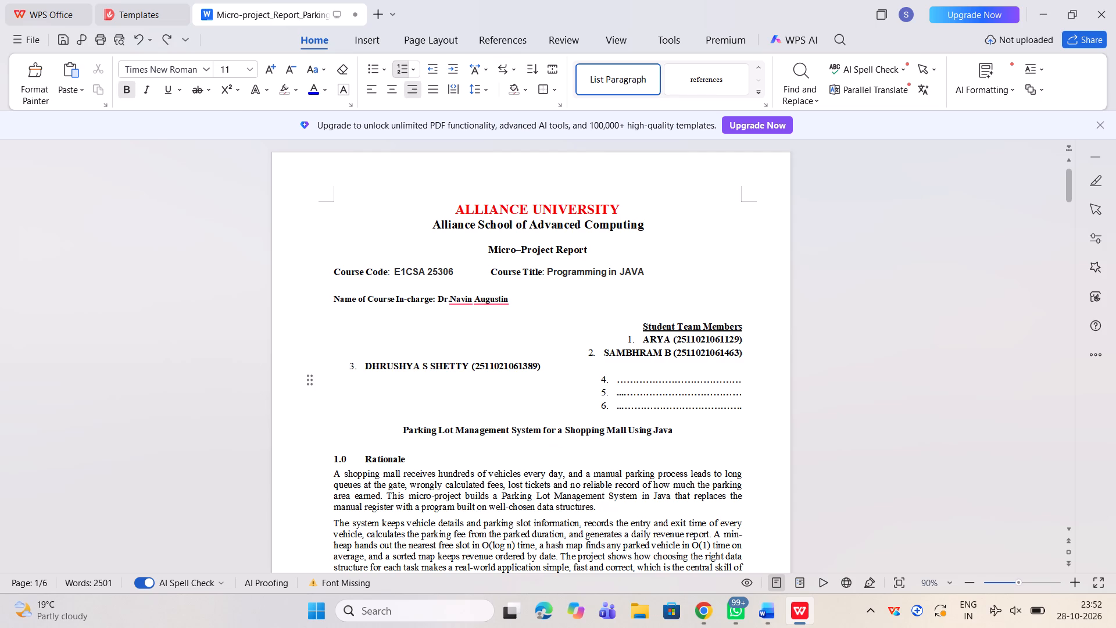
{"action": "left_click", "coordinate": [348, 365]}
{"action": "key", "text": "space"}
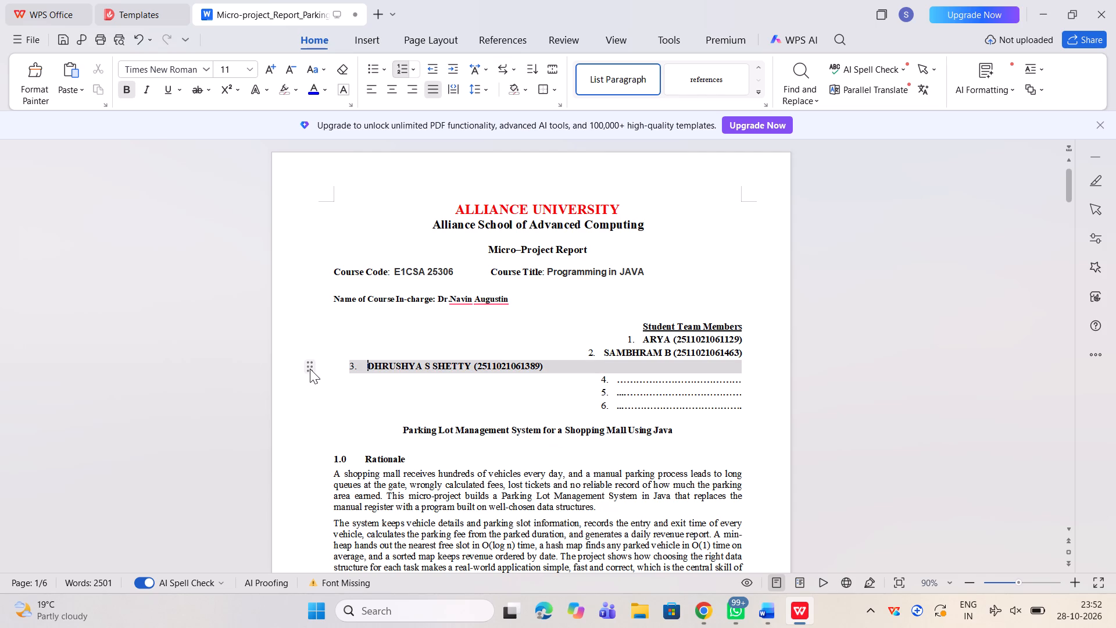
{"action": "left_click", "coordinate": [306, 367]}
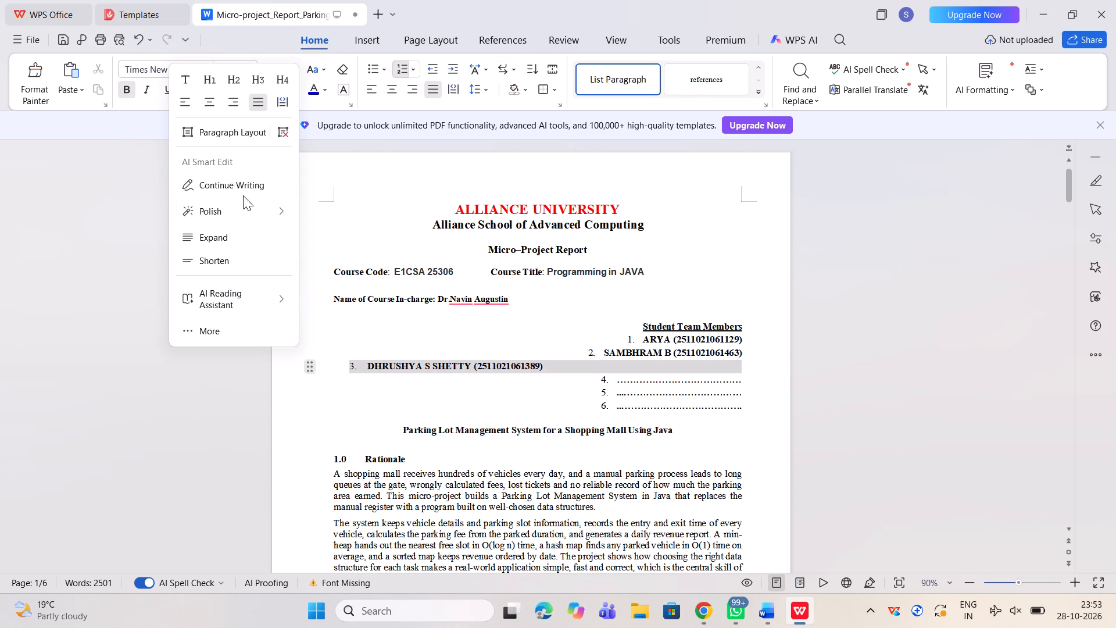
{"action": "left_click", "coordinate": [235, 103]}
{"action": "right_click", "coordinate": [440, 380]}
{"action": "left_click", "coordinate": [691, 368]}
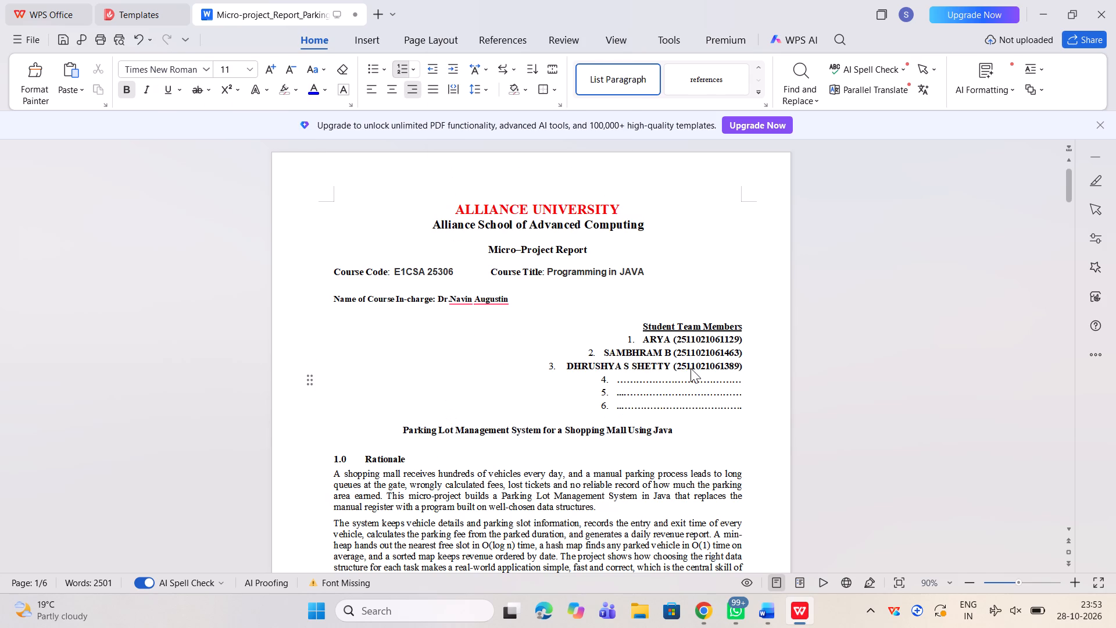
Delete the dotted placeholder on numbered line 4 of the team member list.
{"action": "left_click", "coordinate": [741, 381]}
{"action": "key", "text": "BackSpace"}
{"action": "key", "text": "BackSpace"}
{"action": "key", "text": "BackSpace"}
{"action": "key", "text": "BackSpace"}
{"action": "key", "text": "BackSpace"}
{"action": "key", "text": "BackSpace"}
{"action": "key", "text": "BackSpace"}
{"action": "key", "text": "BackSpace"}
{"action": "key", "text": "BackSpace"}
{"action": "key", "text": "BackSpace"}
{"action": "key", "text": "BackSpace"}
{"action": "key", "text": "BackSpace"}
{"action": "key", "text": "BackSpace"}
Delete the dotted placeholder on numbered line 5 of the team member list.
{"action": "key", "text": "Down"}
{"action": "key", "text": "BackSpace"}
{"action": "key", "text": "BackSpace"}
{"action": "key", "text": "BackSpace"}
{"action": "key", "text": "BackSpace"}
{"action": "key", "text": "BackSpace"}
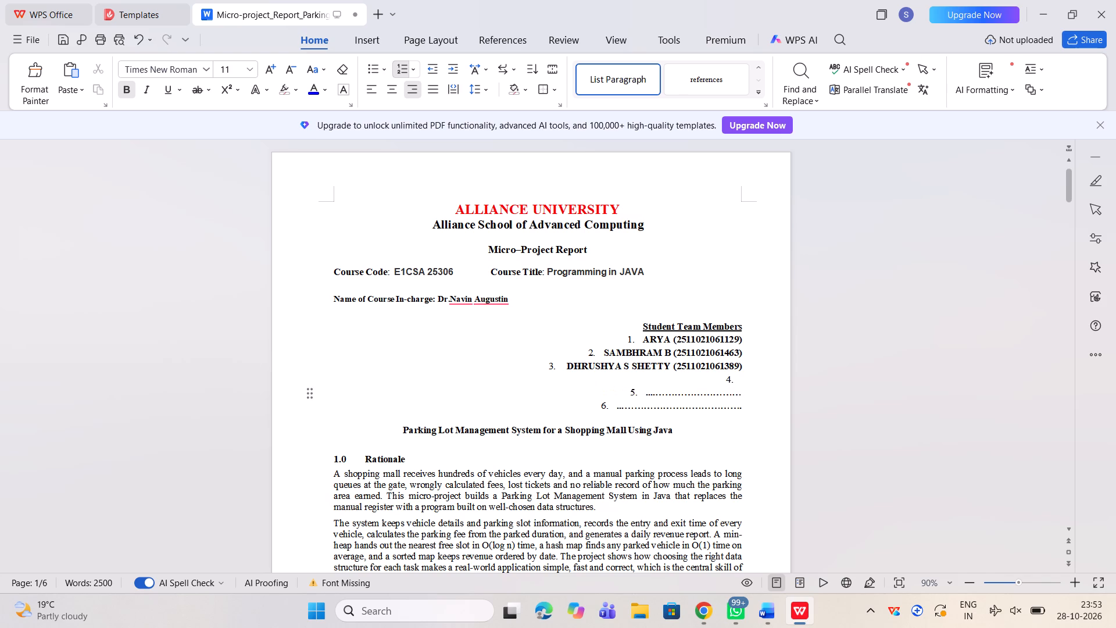
{"action": "key", "text": "BackSpace"}
{"action": "key", "text": "BackSpace"}
{"action": "key", "text": "BackSpace"}
{"action": "key", "text": "BackSpace"}
{"action": "key", "text": "BackSpace"}
{"action": "key", "text": "BackSpace"}
{"action": "key", "text": "BackSpace"}
{"action": "key", "text": "BackSpace"}
{"action": "key", "text": "BackSpace"}
{"action": "key", "text": "BackSpace"}
{"action": "key", "text": "BackSpace"}
Delete the dotted placeholder on numbered line 6 of the team member list.
{"action": "key", "text": "Down"}
{"action": "key", "text": "Up"}
{"action": "key", "text": "Down"}
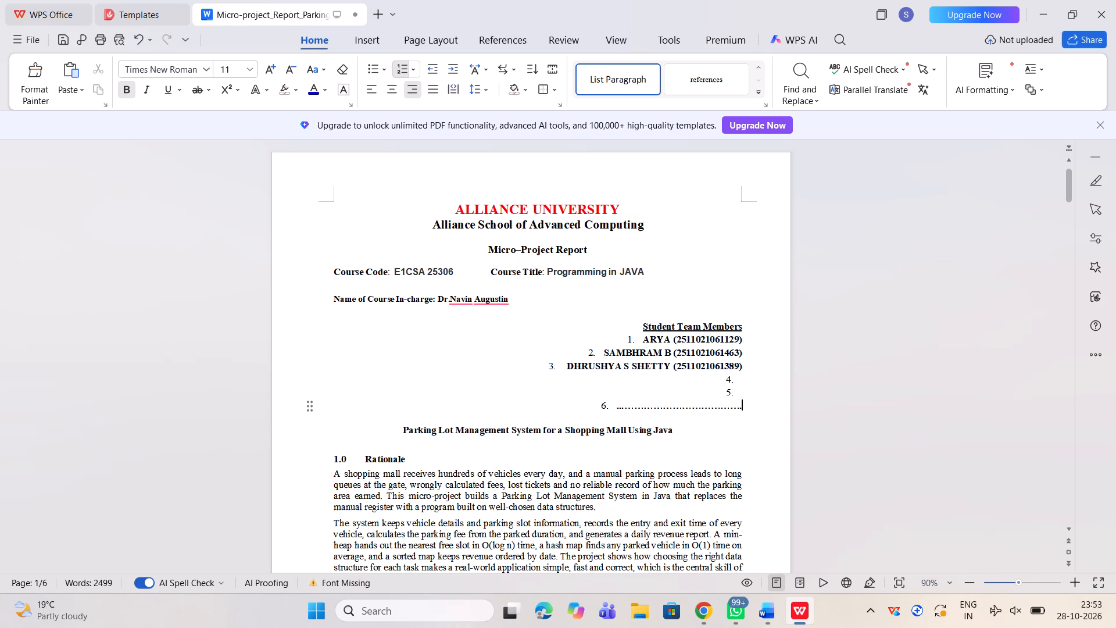
{"action": "key", "text": "BackSpace"}
{"action": "key", "text": "BackSpace"}
{"action": "key", "text": "BackSpace"}
{"action": "key", "text": "BackSpace"}
{"action": "key", "text": "BackSpace"}
{"action": "key", "text": "BackSpace"}
{"action": "key", "text": "BackSpace"}
{"action": "key", "text": "BackSpace"}
{"action": "key", "text": "BackSpace"}
{"action": "key", "text": "BackSpace"}
{"action": "key", "text": "BackSpace"}
{"action": "key", "text": "BackSpace"}
{"action": "key", "text": "BackSpace"}
{"action": "key", "text": "BackSpace"}
{"action": "key", "text": "BackSpace"}
{"action": "key", "text": "BackSpace"}
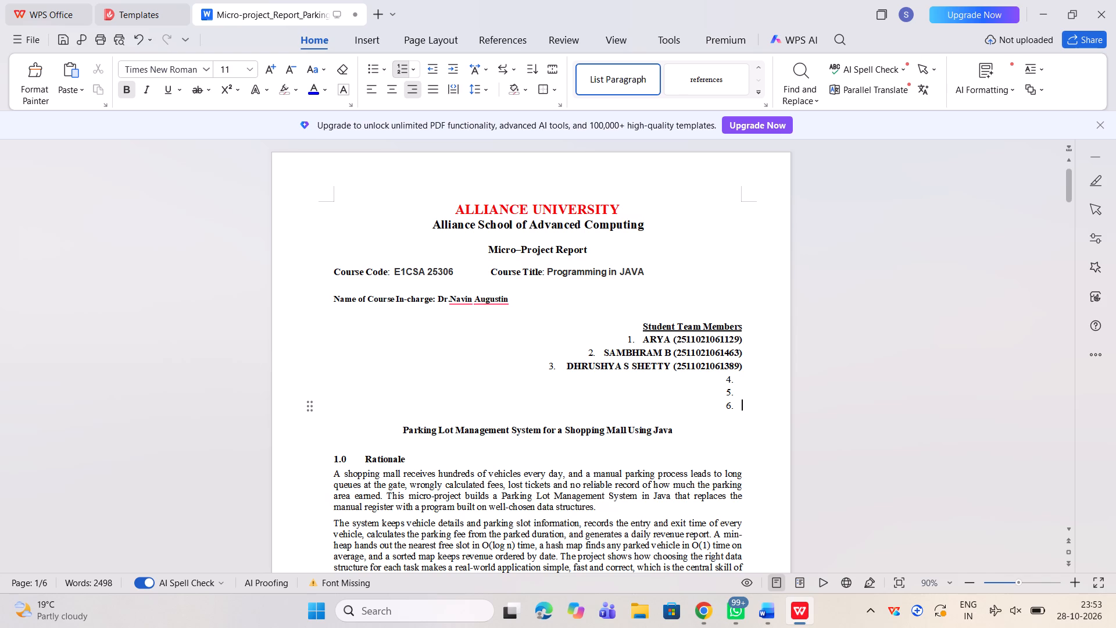
Add trailing spaces after the second member's registration number until its list number lines up with number 3 below.
{"action": "key", "text": "Up"}
{"action": "key", "text": "Up"}
{"action": "key", "text": "Up"}
{"action": "key", "text": "Up"}
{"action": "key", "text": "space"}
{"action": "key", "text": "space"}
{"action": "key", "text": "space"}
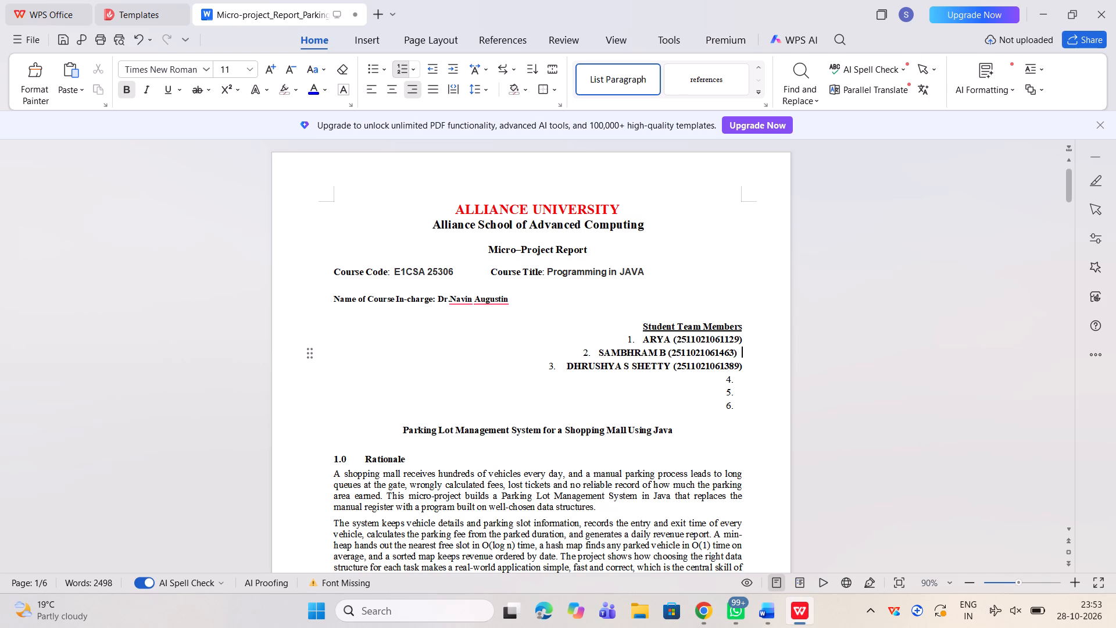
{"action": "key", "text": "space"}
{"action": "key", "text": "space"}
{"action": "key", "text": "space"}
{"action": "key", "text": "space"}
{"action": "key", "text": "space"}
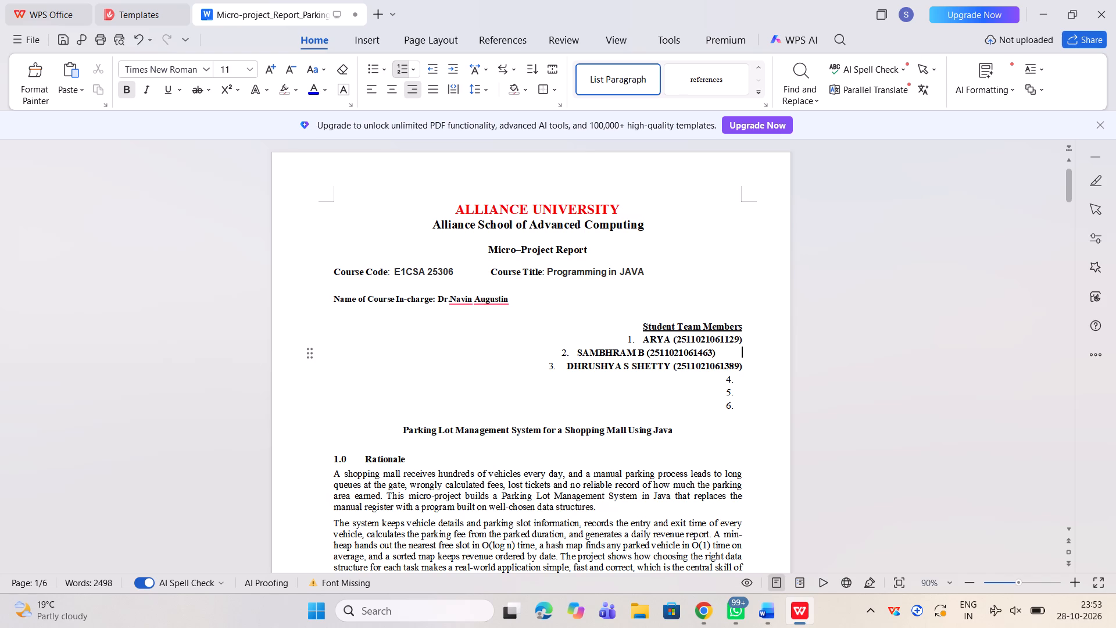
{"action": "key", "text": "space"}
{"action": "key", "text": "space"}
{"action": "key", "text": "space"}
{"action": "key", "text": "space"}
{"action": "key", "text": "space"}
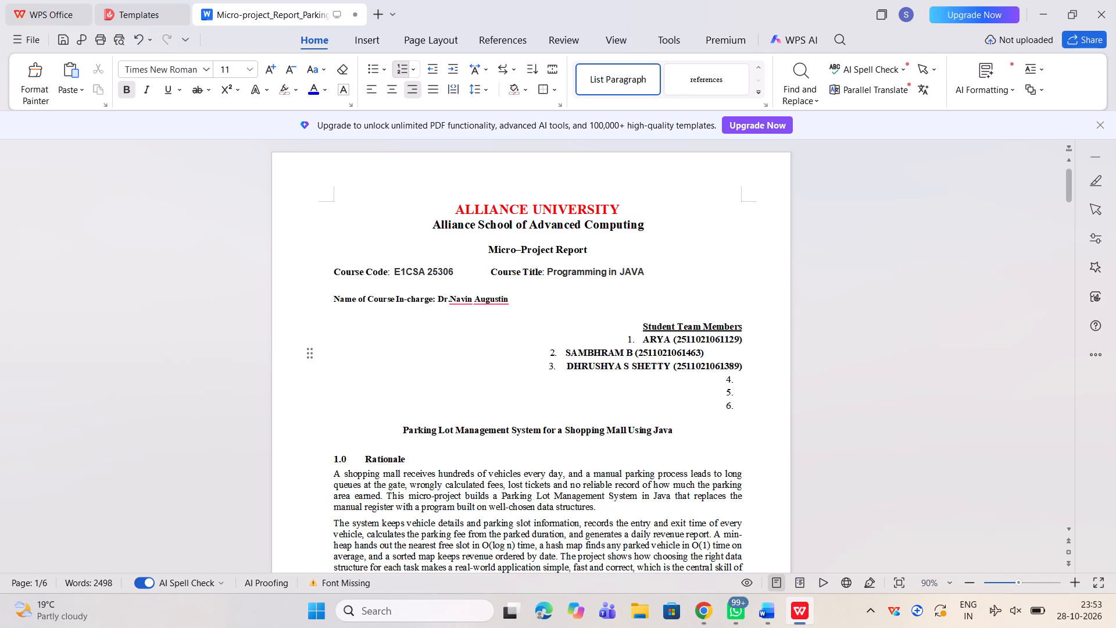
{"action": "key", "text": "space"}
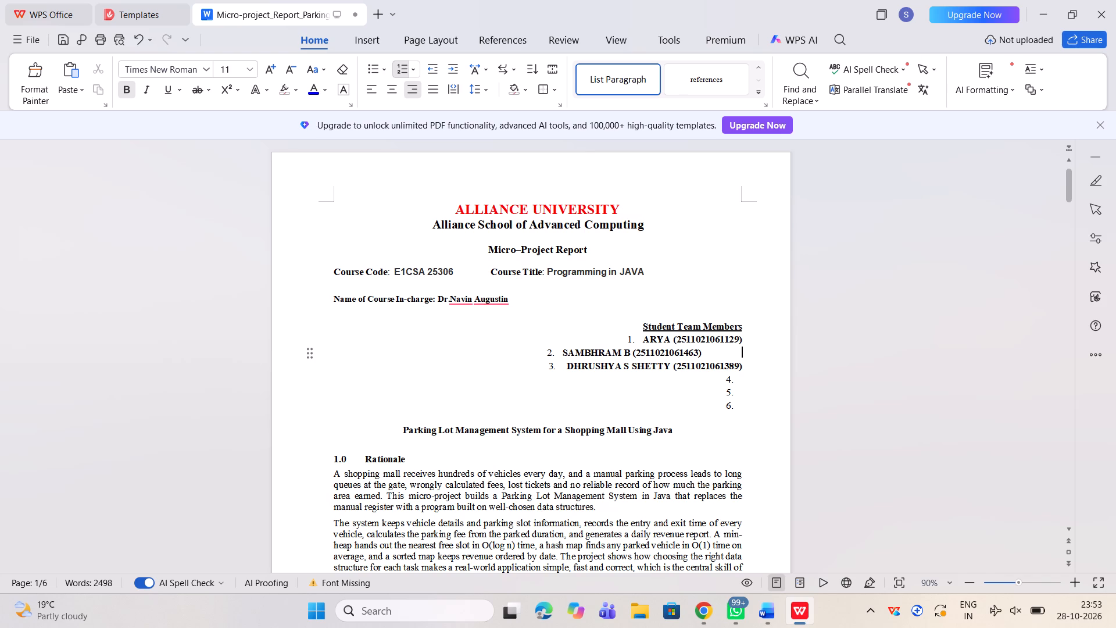
{"action": "key", "text": "BackSpace"}
Add trailing spaces after the first member's registration number until its list number lines up with numbers 2 and 3.
{"action": "key", "text": "Up"}
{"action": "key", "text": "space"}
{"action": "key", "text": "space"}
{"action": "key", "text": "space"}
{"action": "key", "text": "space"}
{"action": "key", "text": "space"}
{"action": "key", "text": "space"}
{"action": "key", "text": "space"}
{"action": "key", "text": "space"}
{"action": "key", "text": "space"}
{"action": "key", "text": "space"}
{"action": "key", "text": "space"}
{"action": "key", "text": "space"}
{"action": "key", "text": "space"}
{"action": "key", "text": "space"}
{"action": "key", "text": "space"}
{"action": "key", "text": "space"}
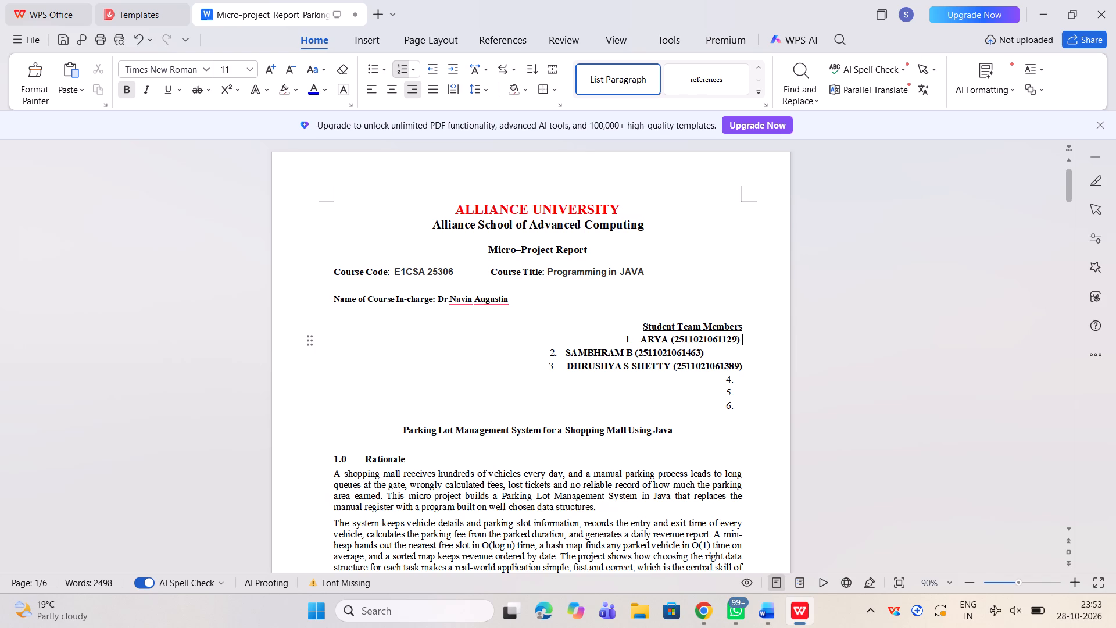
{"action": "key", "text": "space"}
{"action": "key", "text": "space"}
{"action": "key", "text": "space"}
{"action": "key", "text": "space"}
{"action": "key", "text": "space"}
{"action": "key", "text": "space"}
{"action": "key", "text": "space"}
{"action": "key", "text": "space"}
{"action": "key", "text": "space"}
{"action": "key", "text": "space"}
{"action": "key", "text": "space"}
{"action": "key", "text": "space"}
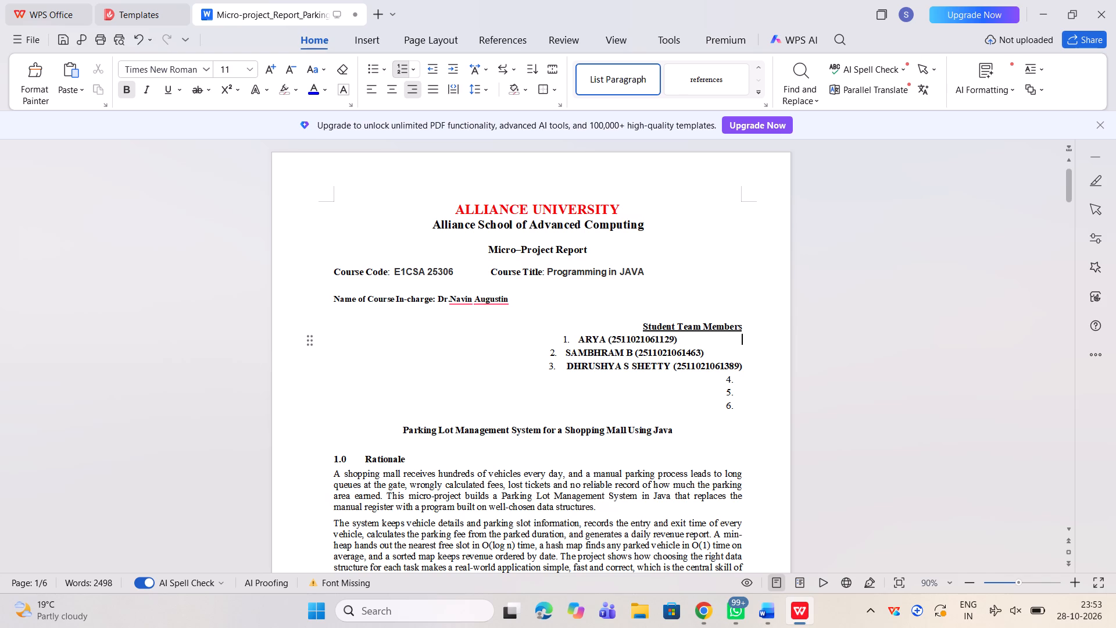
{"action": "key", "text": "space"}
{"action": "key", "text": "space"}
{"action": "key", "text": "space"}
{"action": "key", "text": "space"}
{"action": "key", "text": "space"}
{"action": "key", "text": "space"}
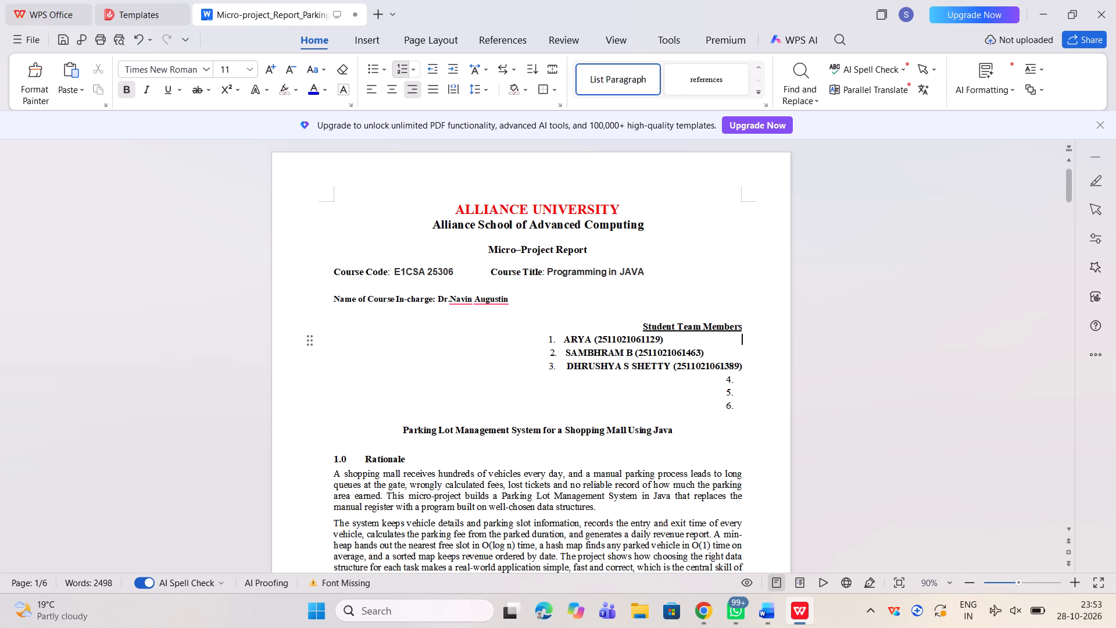
Add one more trailing space to the second member's line to fine-tune its alignment with the first.
{"action": "key", "text": "Down"}
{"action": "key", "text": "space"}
Add trailing spaces after the third member's registration number to align its list number with the two above.
{"action": "key", "text": "Down"}
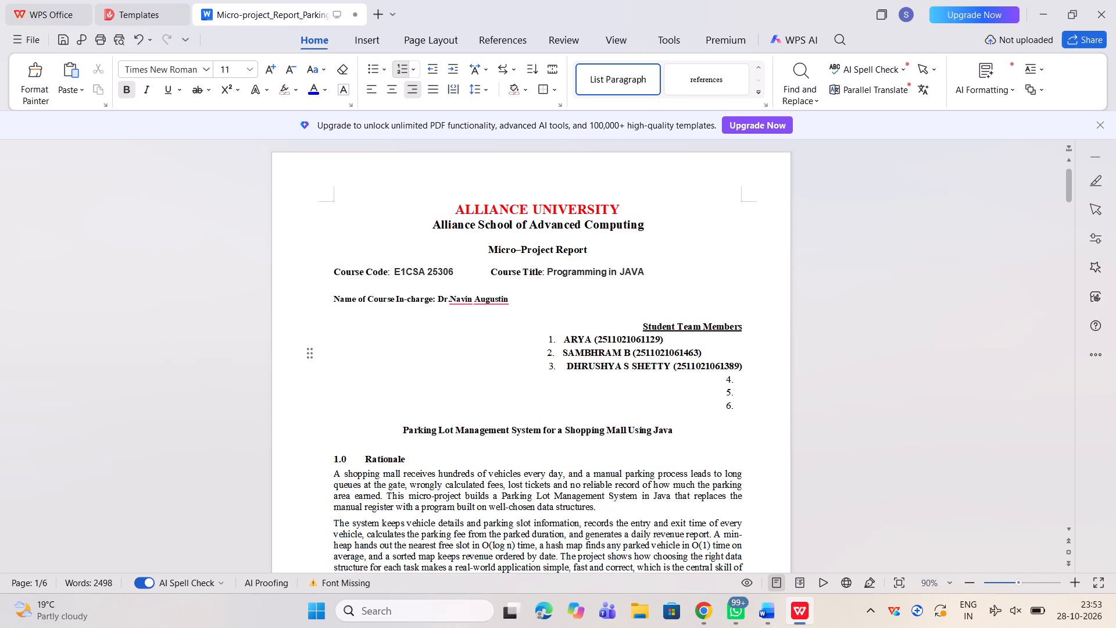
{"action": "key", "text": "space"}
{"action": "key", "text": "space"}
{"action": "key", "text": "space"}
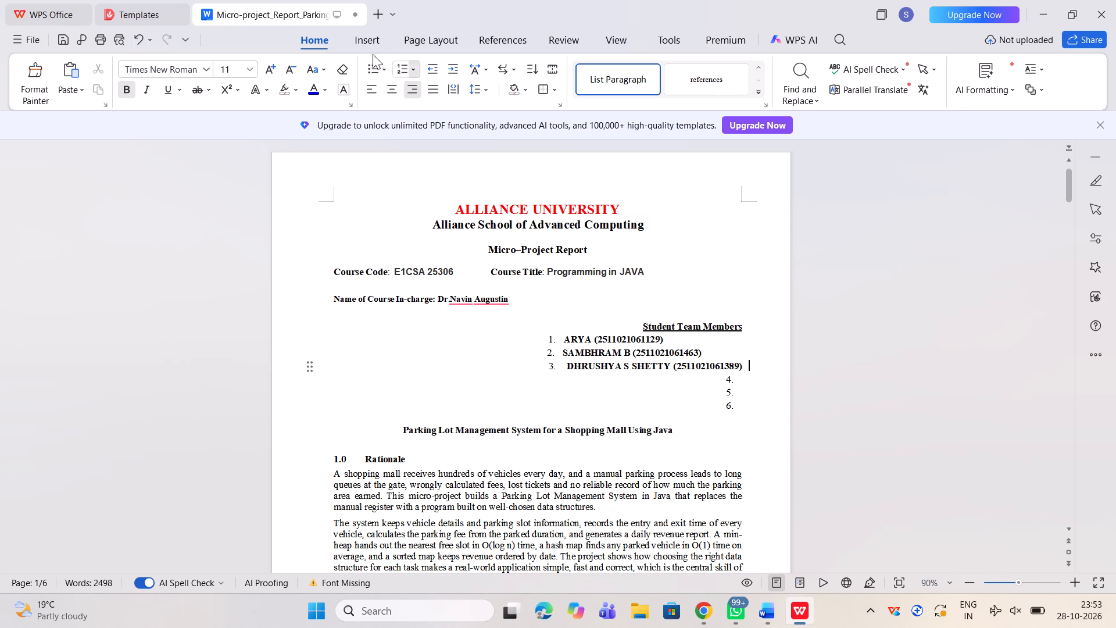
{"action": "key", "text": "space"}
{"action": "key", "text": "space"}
{"action": "key", "text": "Left"}
{"action": "key", "text": "Left"}
{"action": "key", "text": "Left"}
{"action": "key", "text": "Left"}
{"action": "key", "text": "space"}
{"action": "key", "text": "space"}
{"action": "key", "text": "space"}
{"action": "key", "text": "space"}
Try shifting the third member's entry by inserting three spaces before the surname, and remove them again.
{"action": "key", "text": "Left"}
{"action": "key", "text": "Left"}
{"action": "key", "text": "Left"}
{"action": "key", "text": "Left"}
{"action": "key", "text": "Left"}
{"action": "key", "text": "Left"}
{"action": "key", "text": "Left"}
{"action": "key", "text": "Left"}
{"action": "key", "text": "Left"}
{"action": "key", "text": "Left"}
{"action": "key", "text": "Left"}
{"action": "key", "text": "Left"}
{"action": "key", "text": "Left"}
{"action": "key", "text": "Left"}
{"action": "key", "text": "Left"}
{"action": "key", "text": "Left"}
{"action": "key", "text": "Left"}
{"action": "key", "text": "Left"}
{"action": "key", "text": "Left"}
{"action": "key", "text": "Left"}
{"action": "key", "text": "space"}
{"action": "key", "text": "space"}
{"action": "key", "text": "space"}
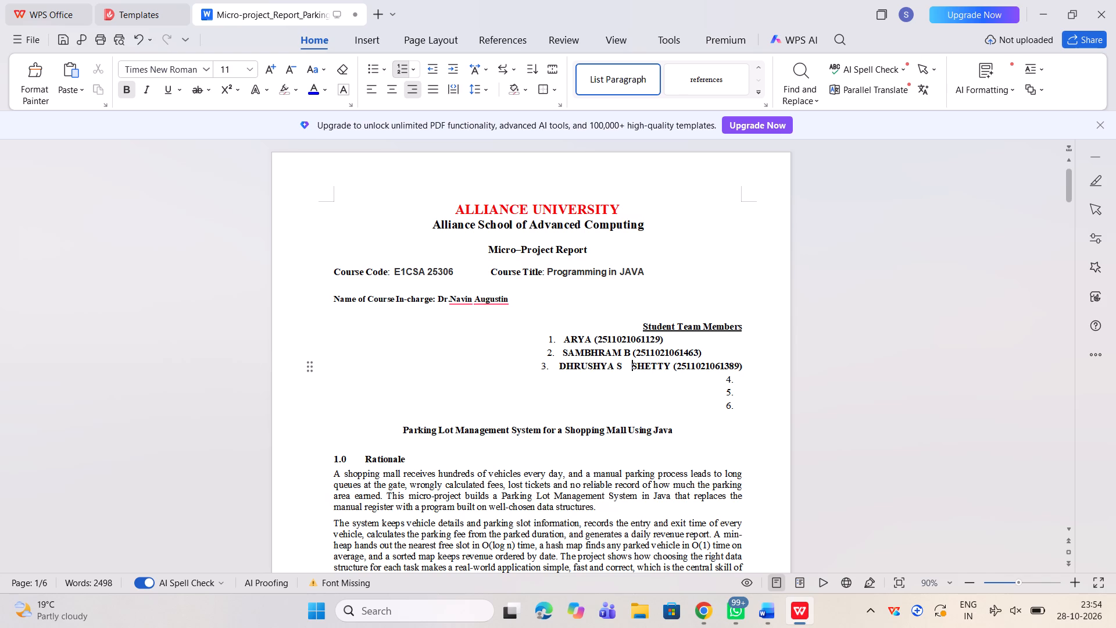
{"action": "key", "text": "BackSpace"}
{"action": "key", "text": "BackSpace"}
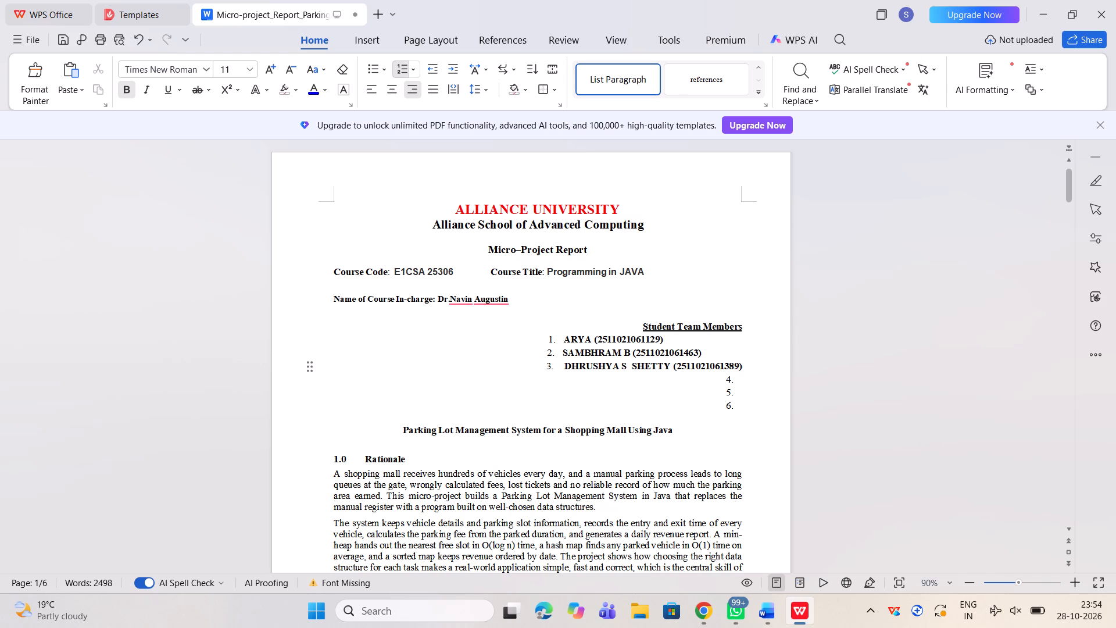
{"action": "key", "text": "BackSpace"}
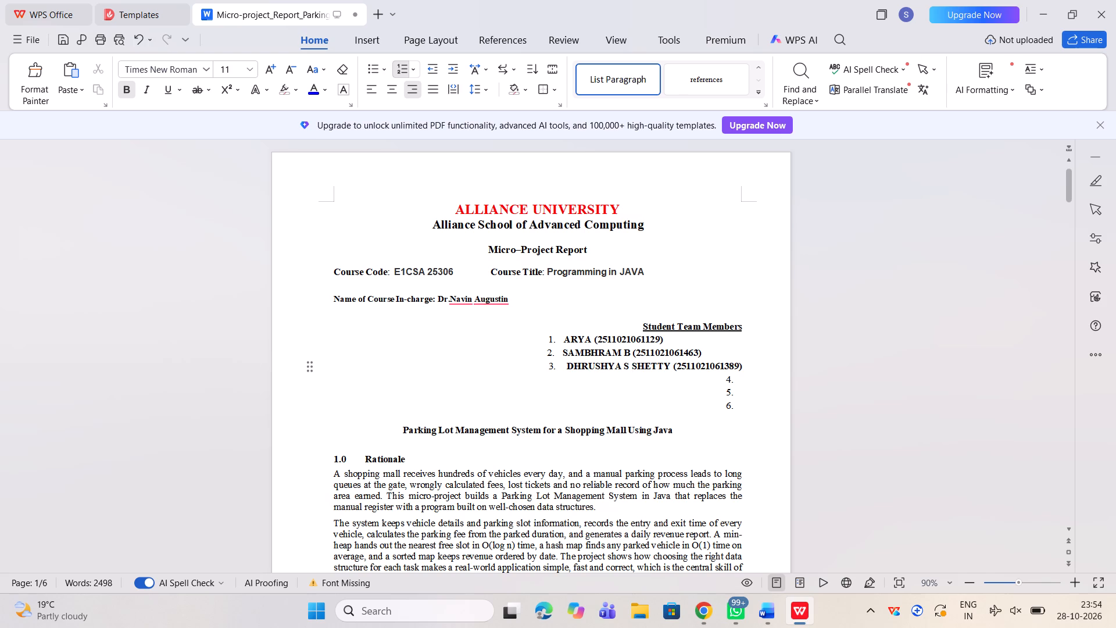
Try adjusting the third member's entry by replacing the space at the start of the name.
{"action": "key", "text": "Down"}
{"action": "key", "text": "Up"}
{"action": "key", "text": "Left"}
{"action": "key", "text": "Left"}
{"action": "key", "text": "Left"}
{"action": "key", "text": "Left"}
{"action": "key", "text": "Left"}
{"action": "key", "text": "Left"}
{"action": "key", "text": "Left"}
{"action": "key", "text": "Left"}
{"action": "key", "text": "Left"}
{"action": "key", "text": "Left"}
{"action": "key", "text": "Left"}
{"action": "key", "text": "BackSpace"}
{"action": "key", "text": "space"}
Add two extra spaces between the third member's first name and middle initial to align the name with those above.
{"action": "key", "text": "Down"}
{"action": "key", "text": "Up"}
{"action": "key", "text": "Right"}
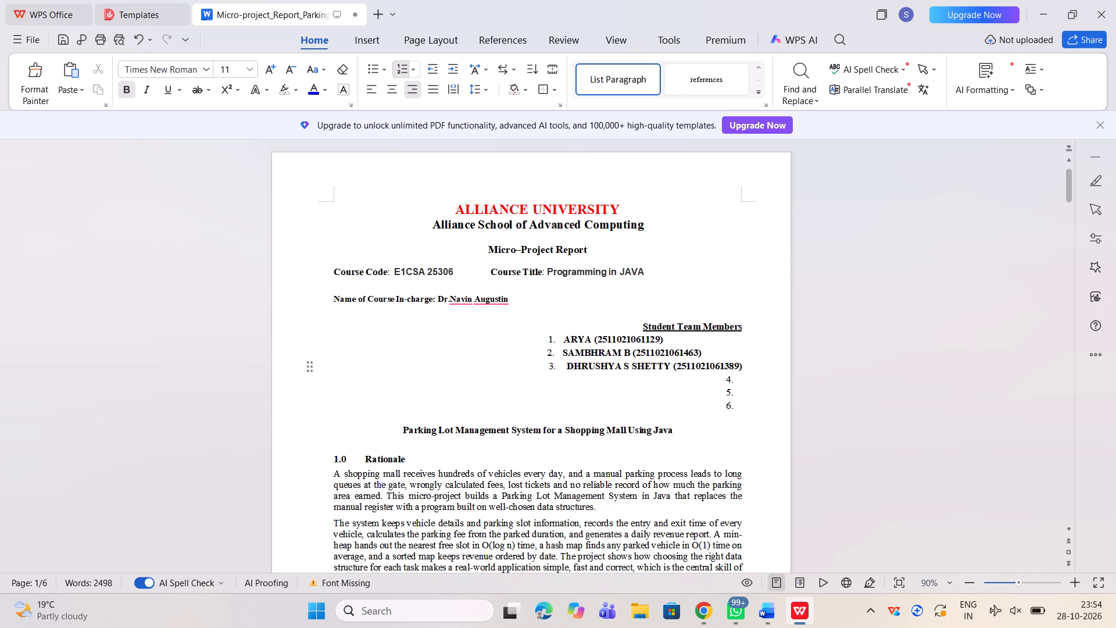
{"action": "key", "text": "Right"}
{"action": "key", "text": "Right"}
{"action": "key", "text": "Right"}
{"action": "key", "text": "Right"}
{"action": "key", "text": "Right"}
{"action": "key", "text": "Right"}
{"action": "key", "text": "Right"}
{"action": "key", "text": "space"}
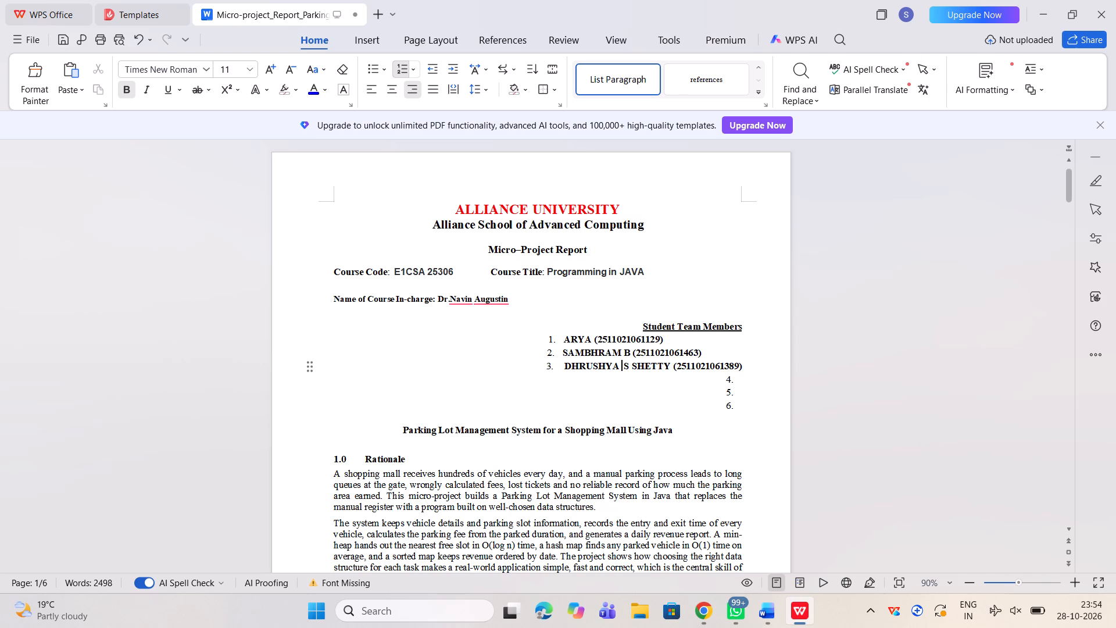
{"action": "key", "text": "Left"}
{"action": "key", "text": "Up"}
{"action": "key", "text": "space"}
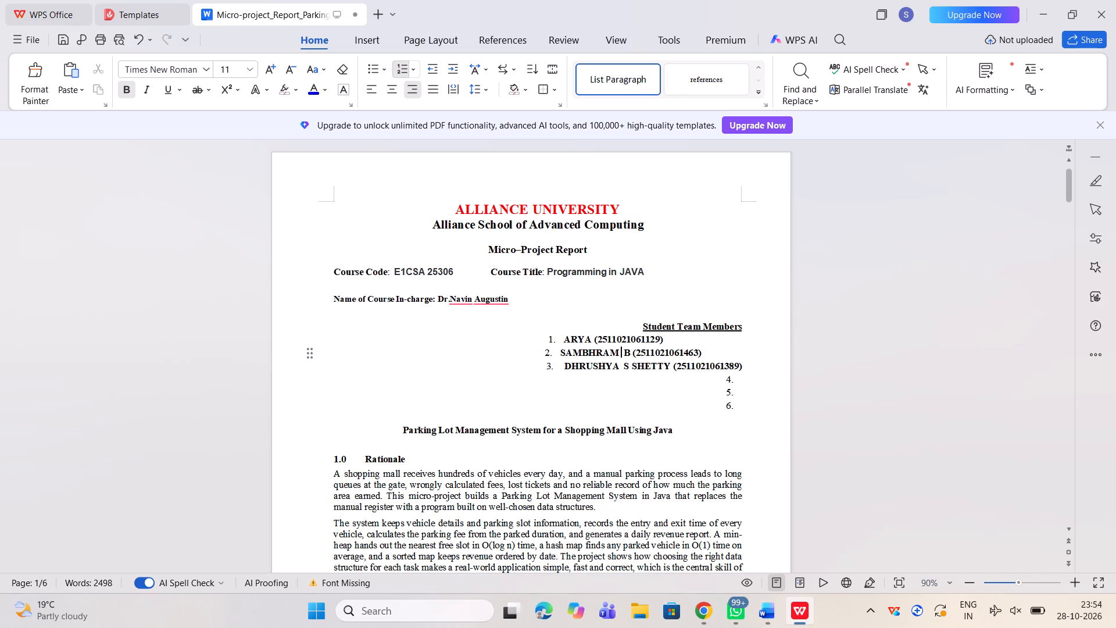
{"action": "key", "text": "BackSpace"}
{"action": "key", "text": "Down"}
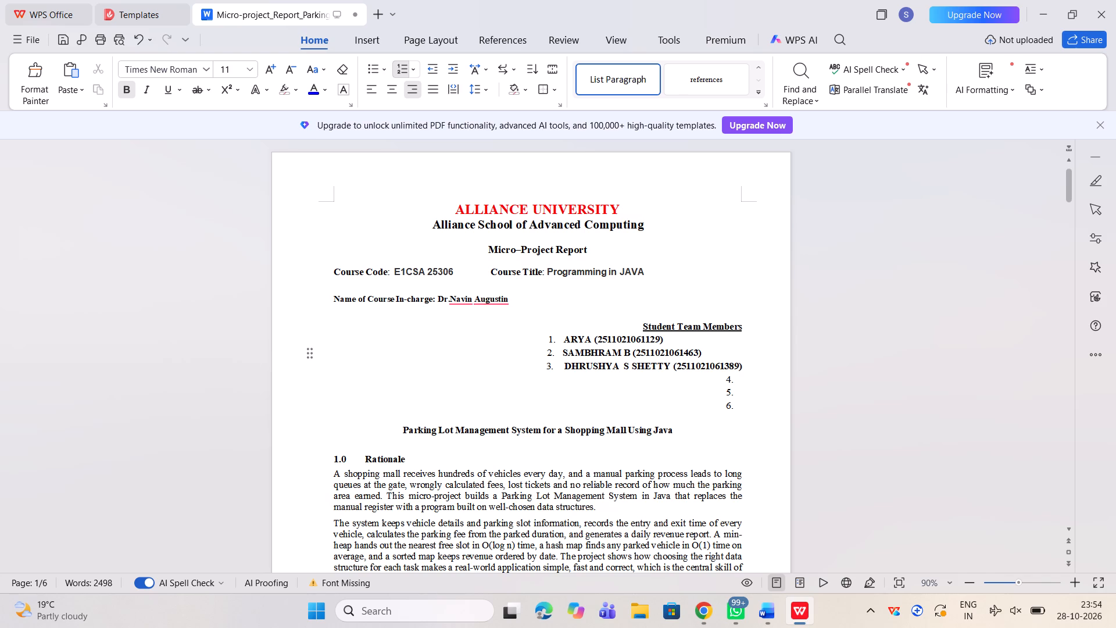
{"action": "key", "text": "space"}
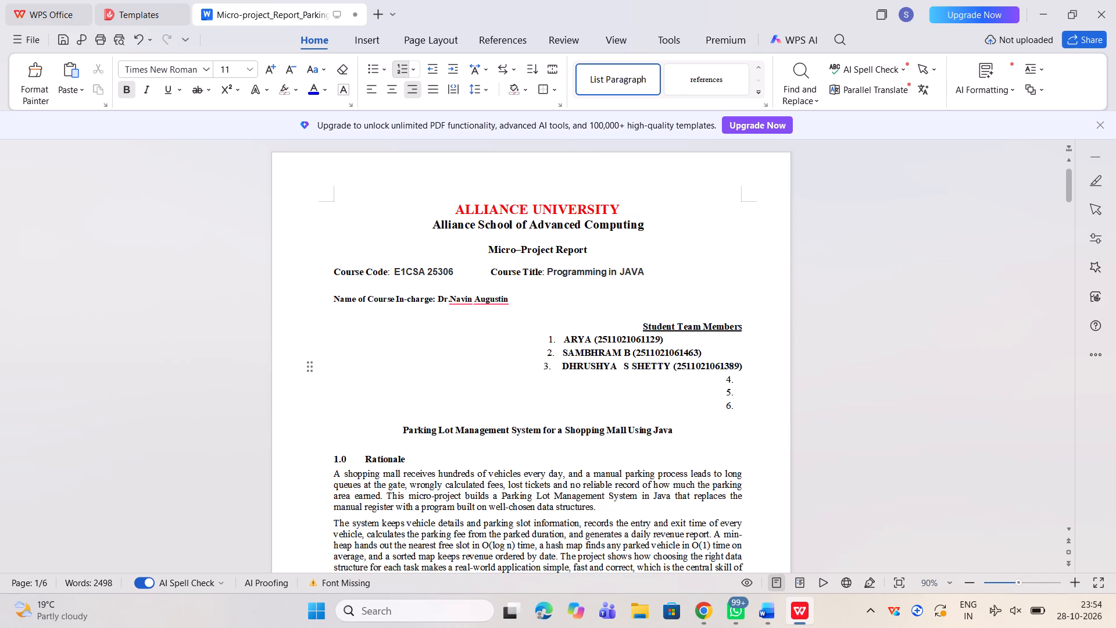
Add one extra space between the first member's name and registration number.
{"action": "key", "text": "Up"}
{"action": "key", "text": "Up"}
{"action": "key", "text": "Left"}
{"action": "key", "text": "Left"}
{"action": "key", "text": "Left"}
{"action": "key", "text": "Left"}
{"action": "key", "text": "Left"}
{"action": "key", "text": "Left"}
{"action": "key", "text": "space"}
Insert one space before the second member's name to shift its list number towards numbers 1 and 3.
{"action": "key", "text": "Down"}
{"action": "key", "text": "Down"}
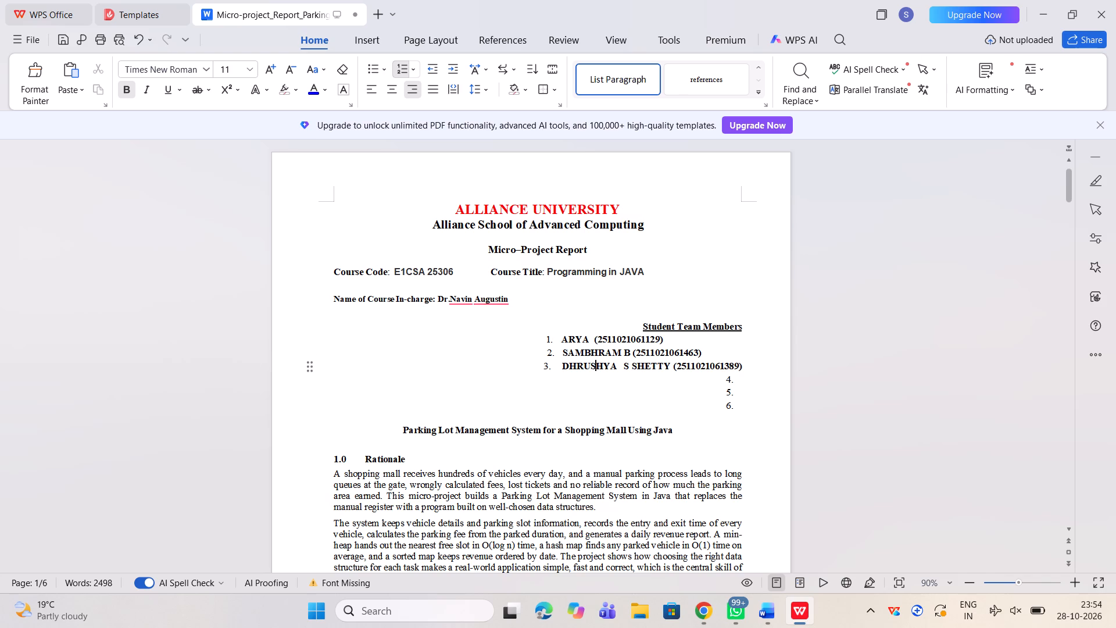
{"action": "key", "text": "Left"}
{"action": "key", "text": "Left"}
{"action": "key", "text": "Left"}
{"action": "key", "text": "Left"}
{"action": "key", "text": "Left"}
{"action": "key", "text": "Left"}
{"action": "key", "text": "Up"}
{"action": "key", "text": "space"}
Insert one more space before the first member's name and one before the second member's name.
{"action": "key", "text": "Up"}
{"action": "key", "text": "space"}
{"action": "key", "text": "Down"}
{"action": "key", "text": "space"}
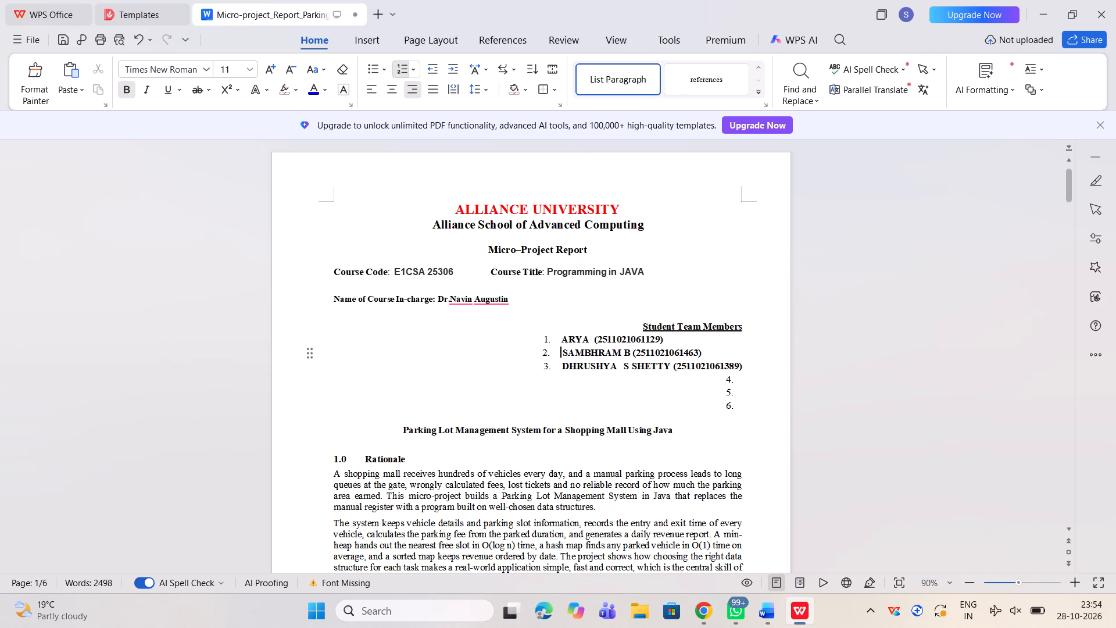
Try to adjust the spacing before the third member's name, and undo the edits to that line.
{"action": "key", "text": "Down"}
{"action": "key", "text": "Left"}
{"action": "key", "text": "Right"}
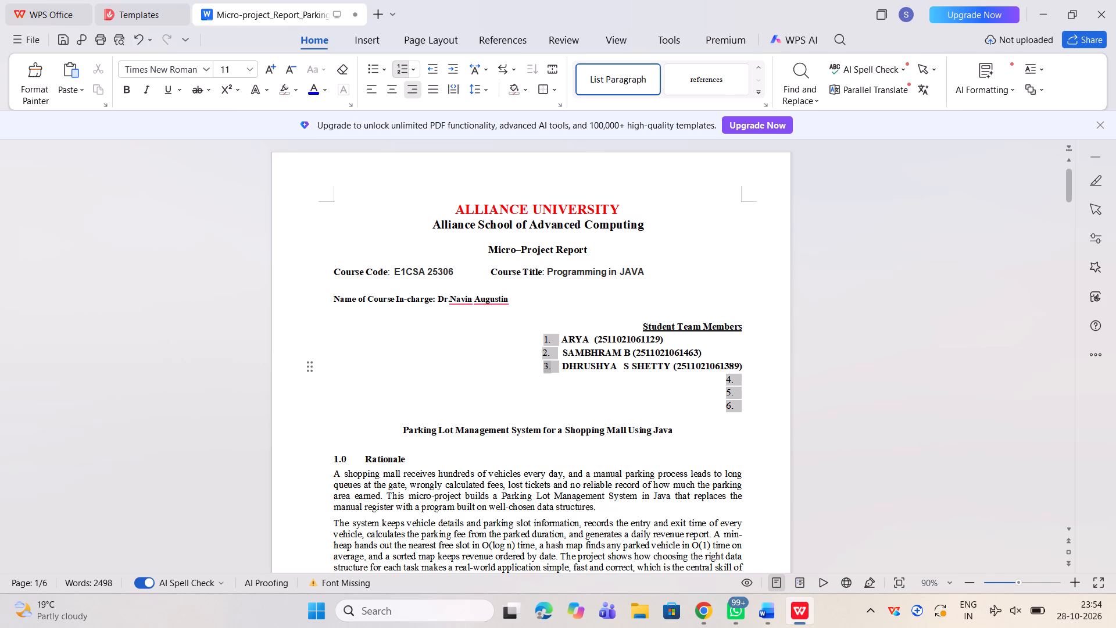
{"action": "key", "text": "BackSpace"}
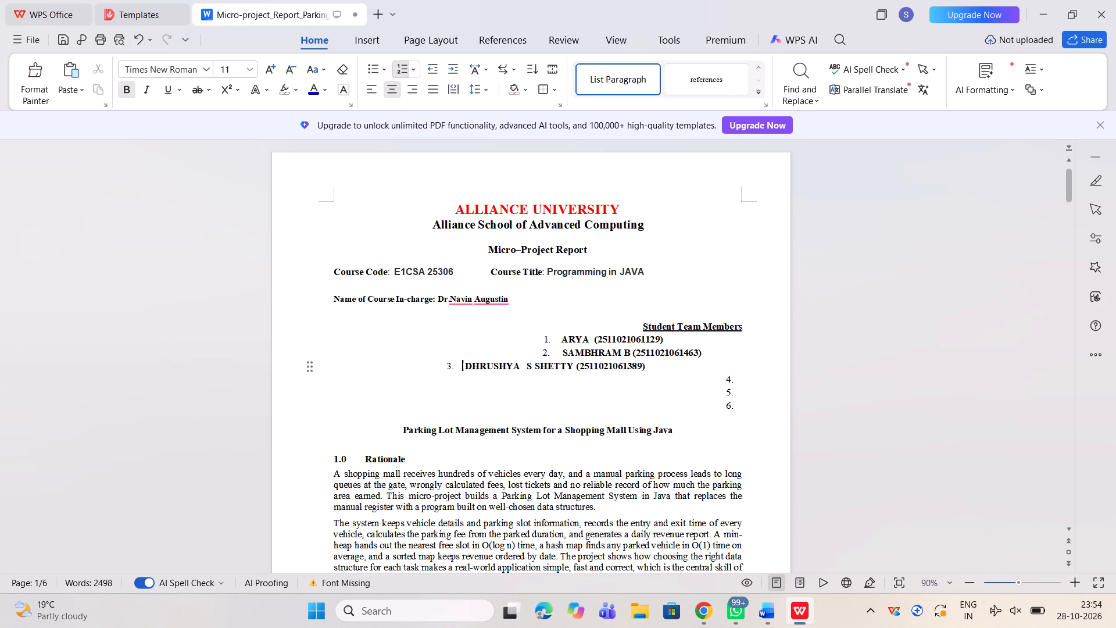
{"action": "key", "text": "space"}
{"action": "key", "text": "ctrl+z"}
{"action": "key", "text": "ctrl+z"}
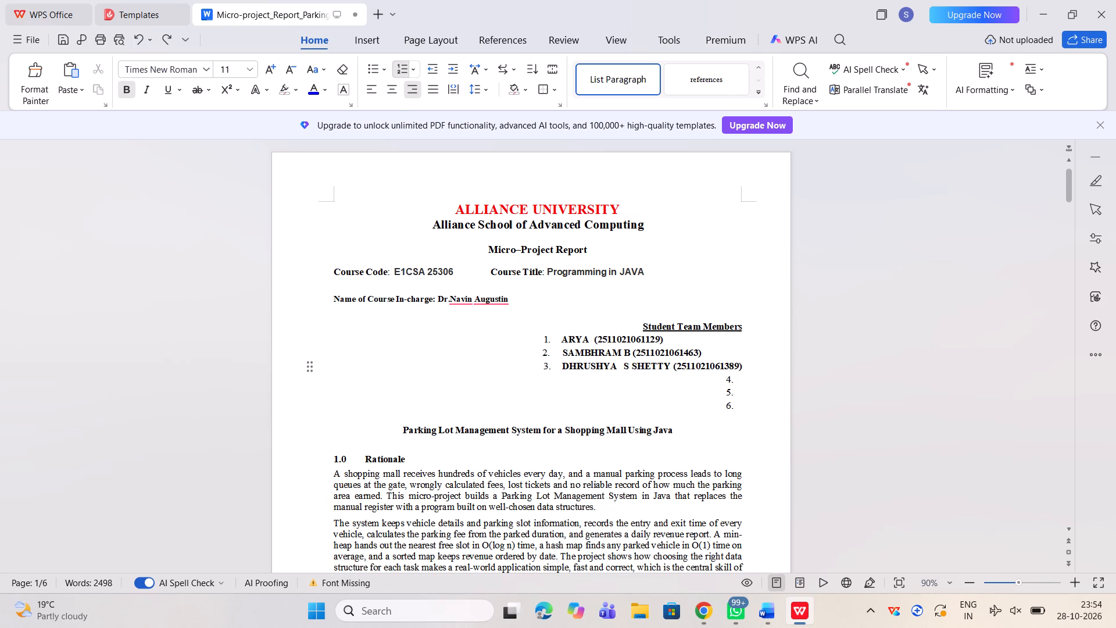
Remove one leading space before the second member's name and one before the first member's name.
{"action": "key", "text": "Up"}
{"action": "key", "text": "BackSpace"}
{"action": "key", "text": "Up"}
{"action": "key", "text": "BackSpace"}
Demote the empty numbered line 4 below the team members to the next list level.
{"action": "key", "text": "Down"}
{"action": "key", "text": "Down"}
{"action": "key", "text": "Down"}
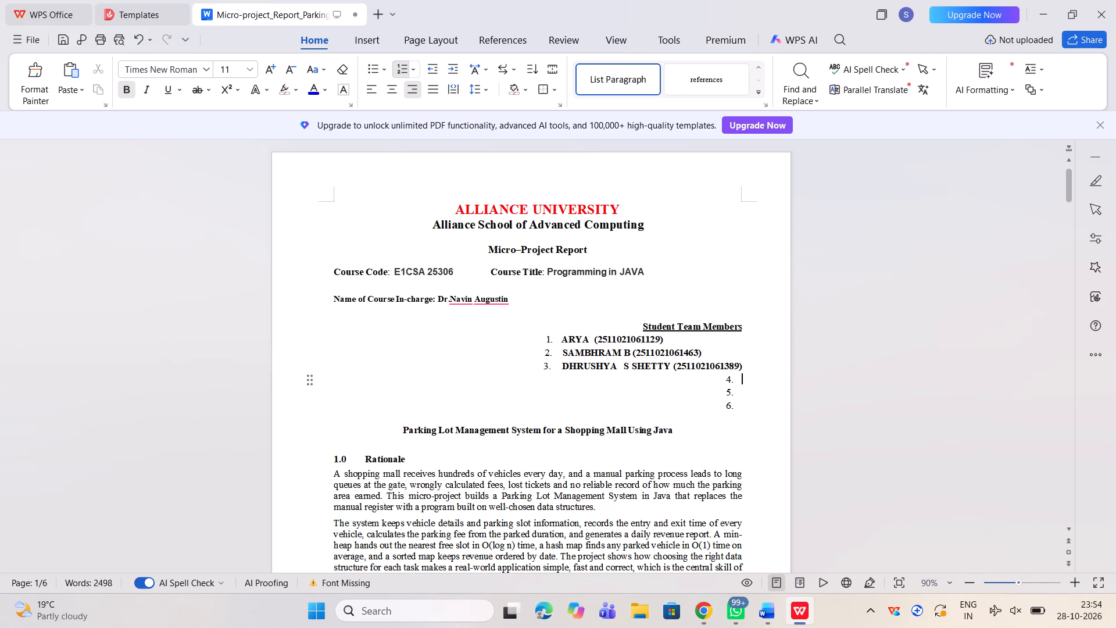
{"action": "key", "text": "Tab"}
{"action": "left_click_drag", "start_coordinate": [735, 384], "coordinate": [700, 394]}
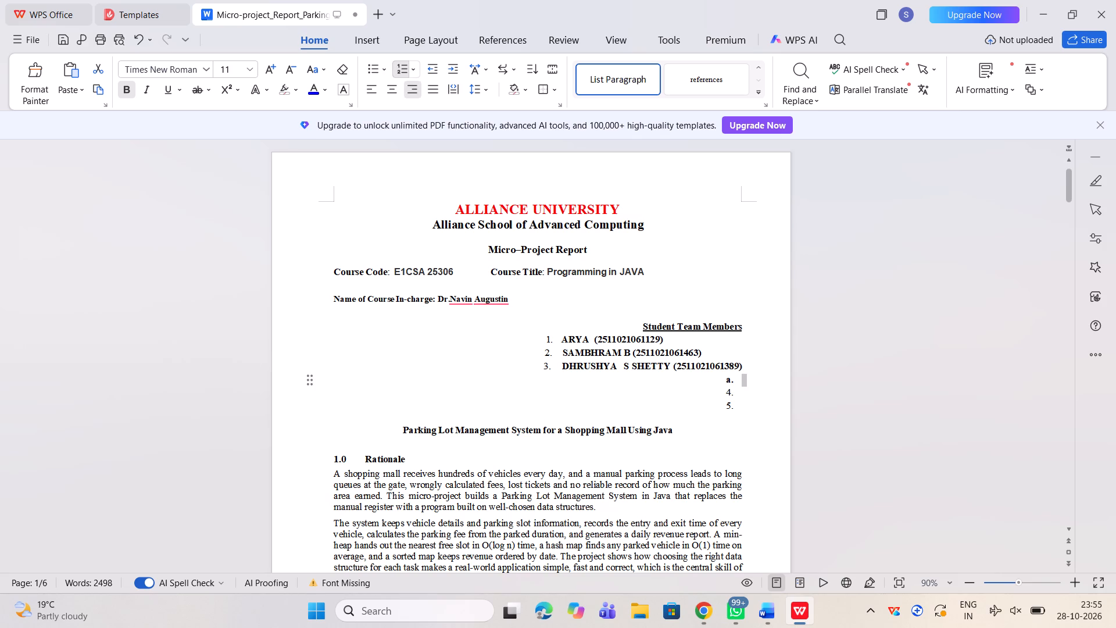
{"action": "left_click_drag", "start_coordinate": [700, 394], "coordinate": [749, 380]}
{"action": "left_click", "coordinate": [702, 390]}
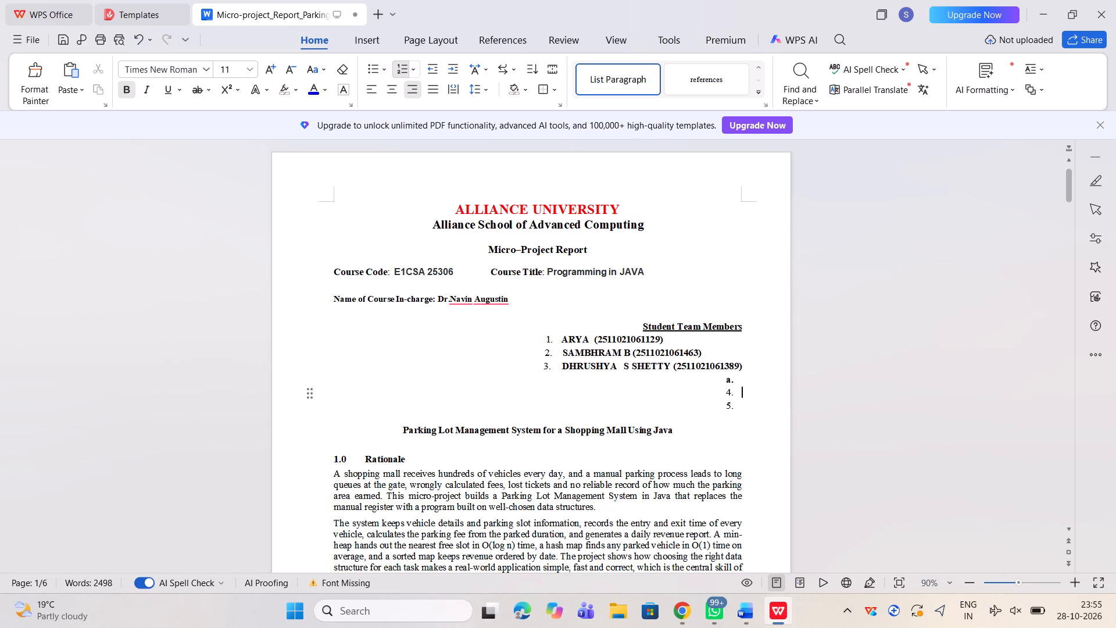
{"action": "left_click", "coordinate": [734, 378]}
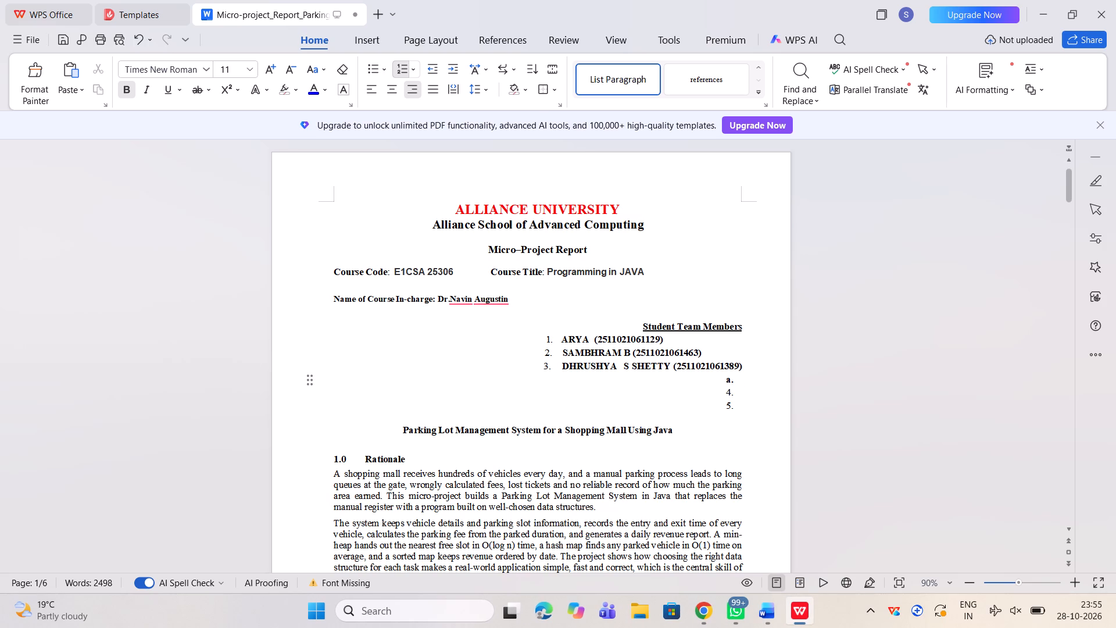
Try to remove the empty numbered line 5 and the empty numbered line 4 below the team members.
{"action": "left_click", "coordinate": [738, 406]}
{"action": "key", "text": "BackSpace"}
{"action": "key", "text": "BackSpace"}
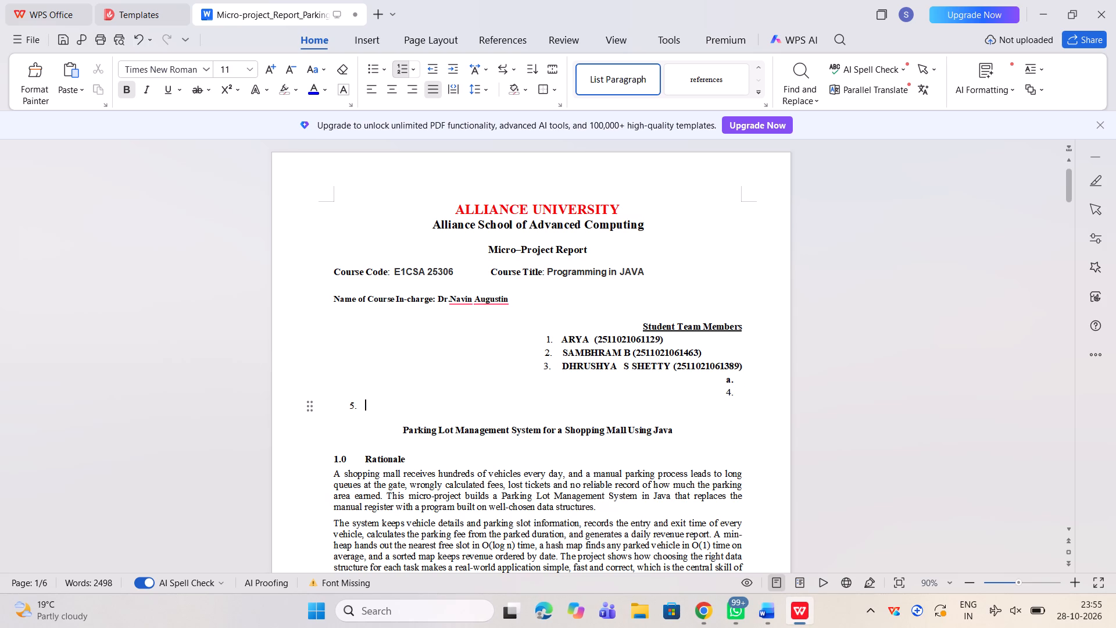
{"action": "left_click", "coordinate": [742, 390]}
{"action": "key", "text": "BackSpace"}
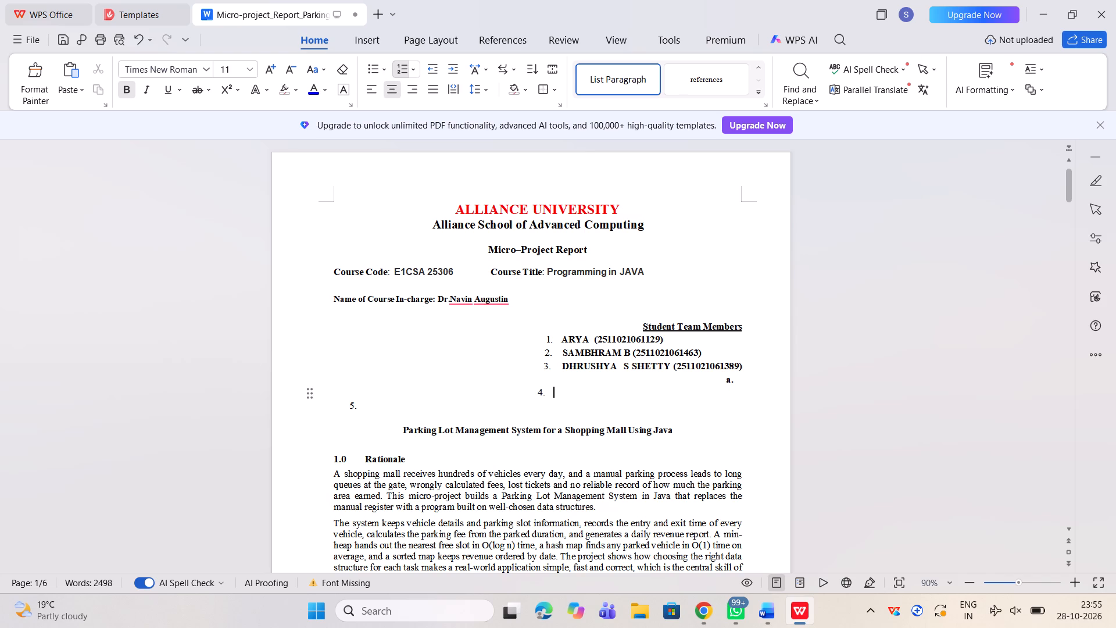
Select the empty line's "a." marker below the third team member and try to delete it.
{"action": "left_click", "coordinate": [738, 381]}
{"action": "left_click", "coordinate": [738, 381]}
{"action": "left_click_drag", "start_coordinate": [738, 381], "coordinate": [715, 383]}
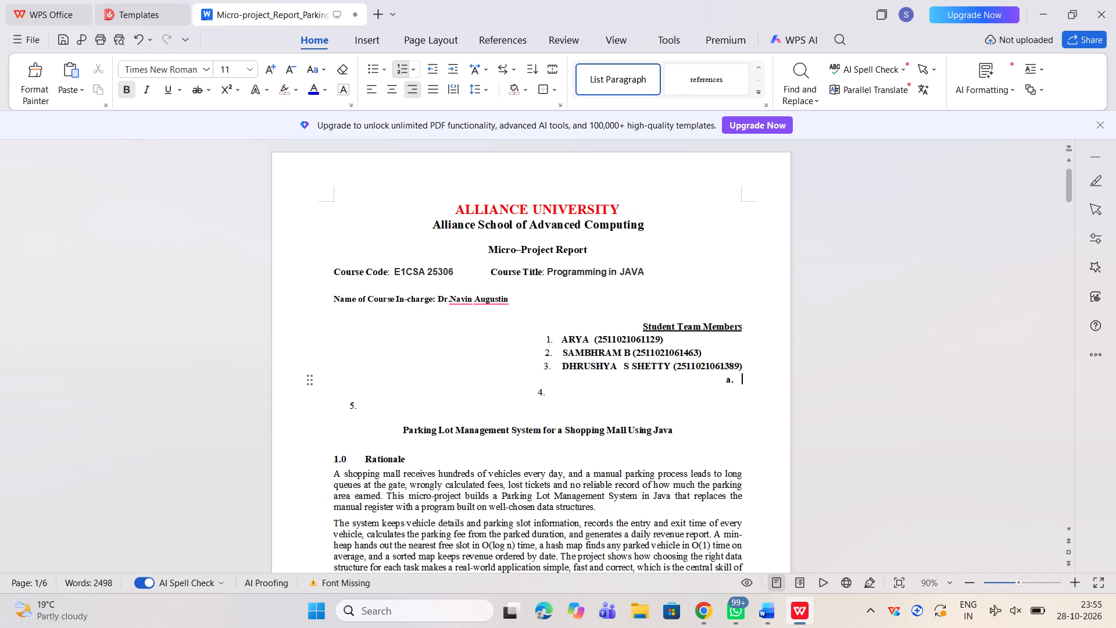
{"action": "left_click_drag", "start_coordinate": [715, 383], "coordinate": [728, 381]}
{"action": "double_click", "coordinate": [728, 381]}
{"action": "key", "text": "BackSpace"}
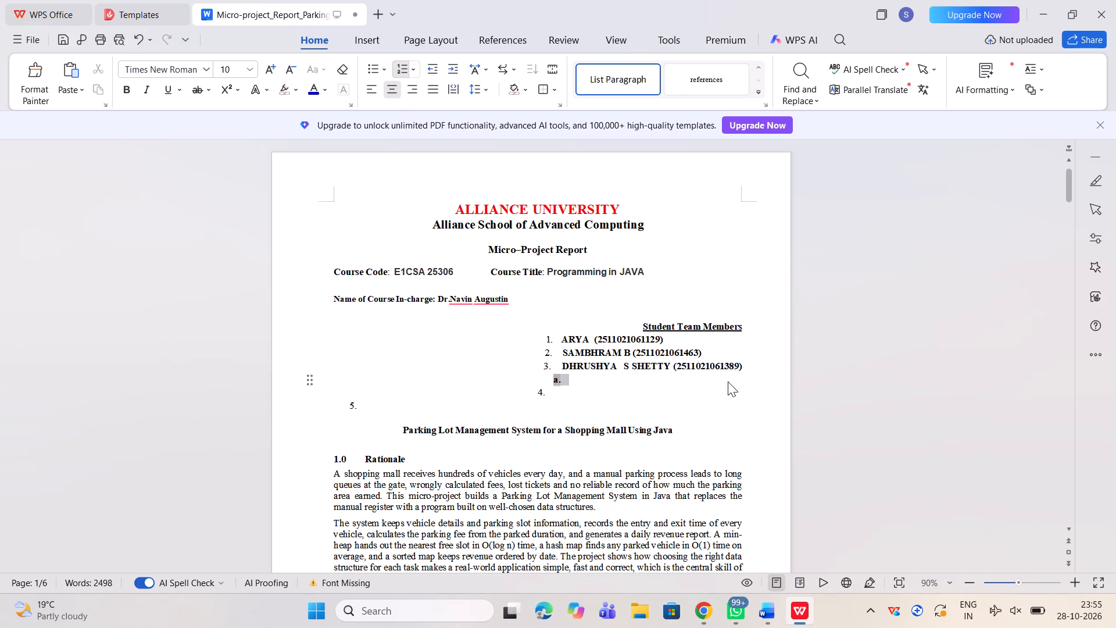
{"action": "key", "text": "BackSpace"}
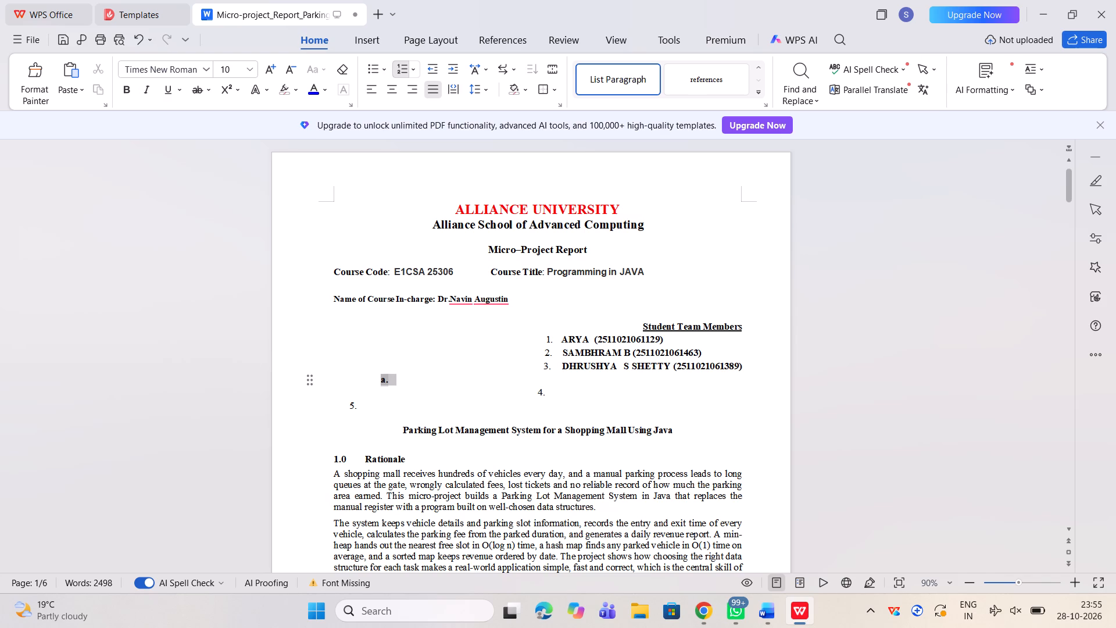
Check the numbering and formatting options for the "a." marker, and open its font size choices.
{"action": "right_click", "coordinate": [384, 378]}
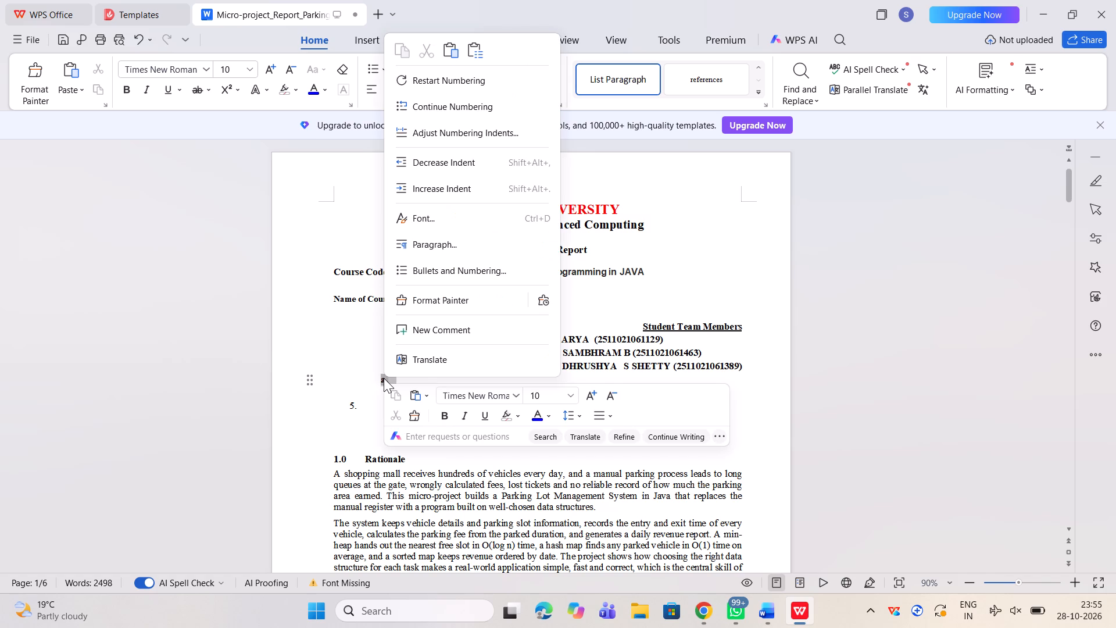
{"action": "left_click", "coordinate": [345, 349]}
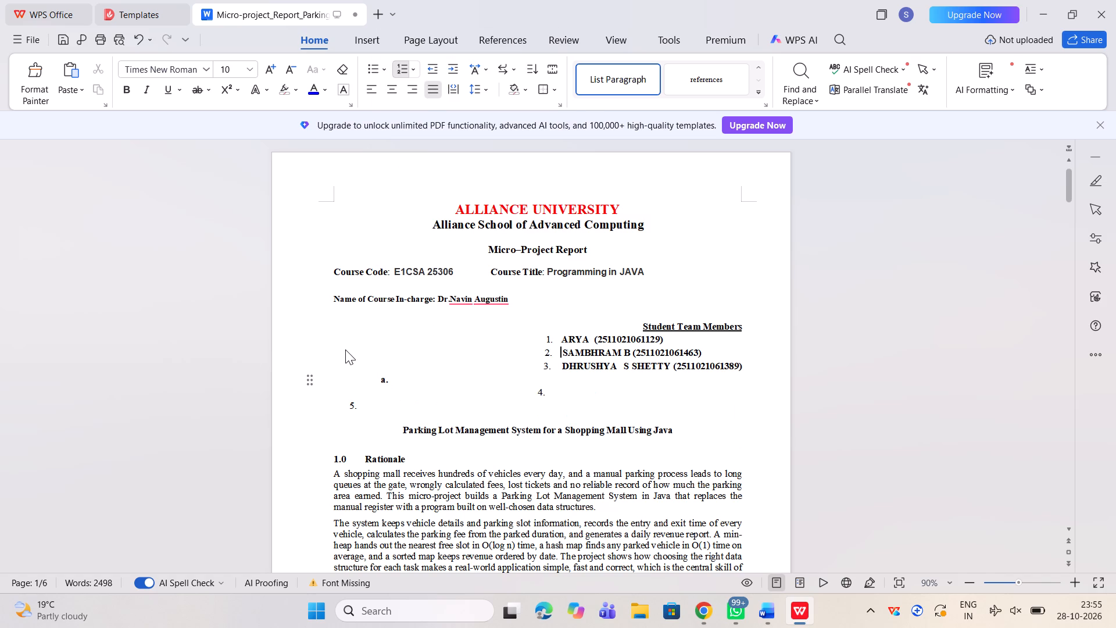
{"action": "left_click", "coordinate": [385, 381]}
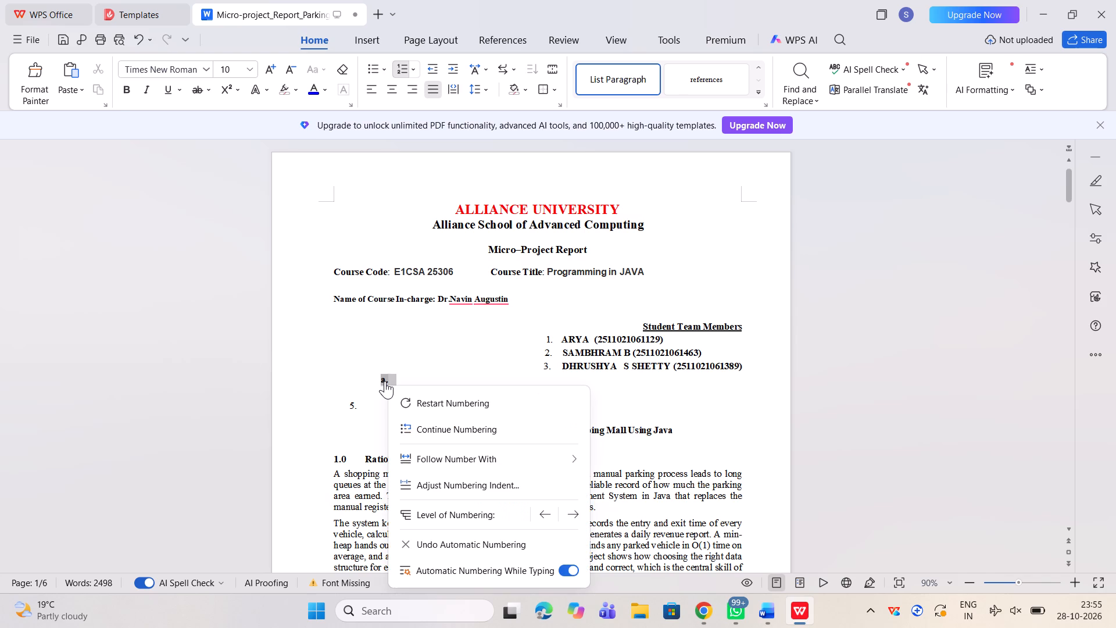
{"action": "right_click", "coordinate": [385, 381]}
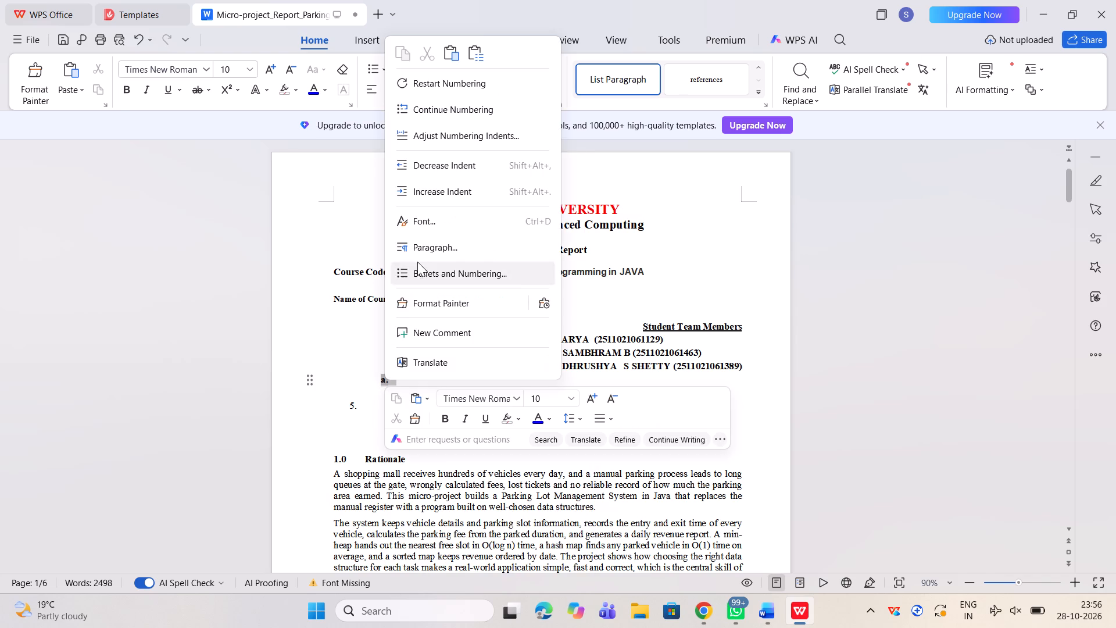
{"action": "left_click", "coordinate": [568, 397]}
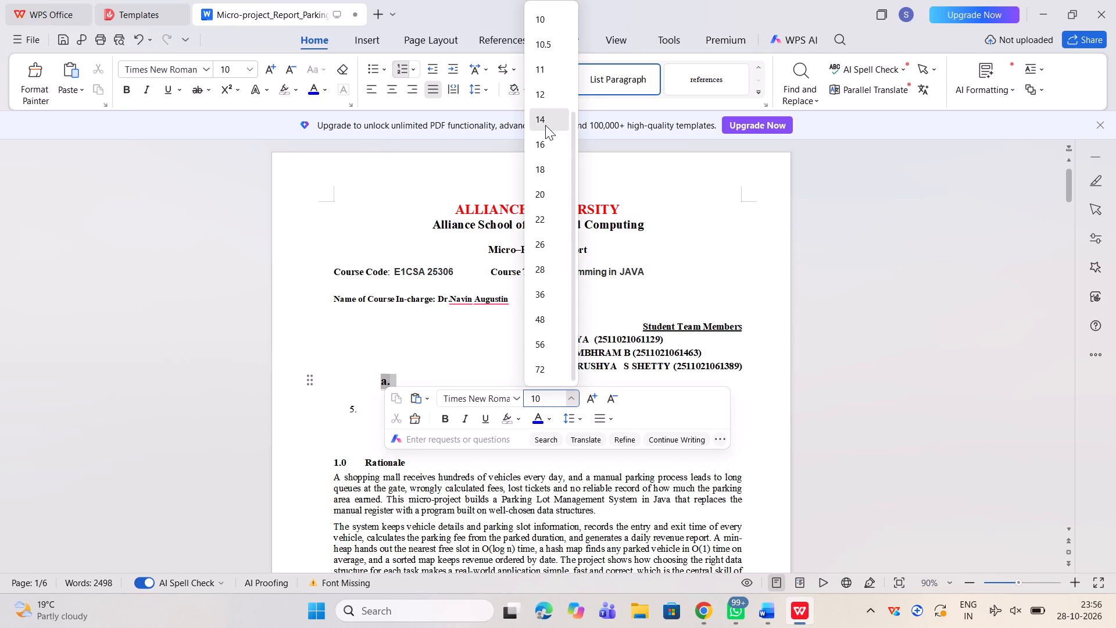
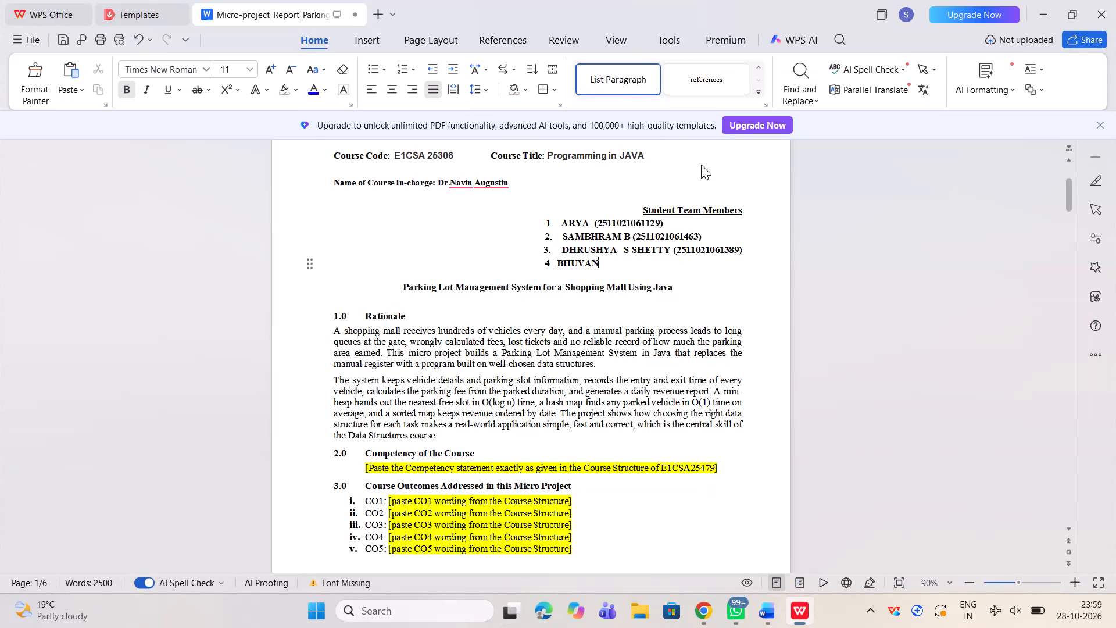
Add the initials B H after the fourth team member's first name.
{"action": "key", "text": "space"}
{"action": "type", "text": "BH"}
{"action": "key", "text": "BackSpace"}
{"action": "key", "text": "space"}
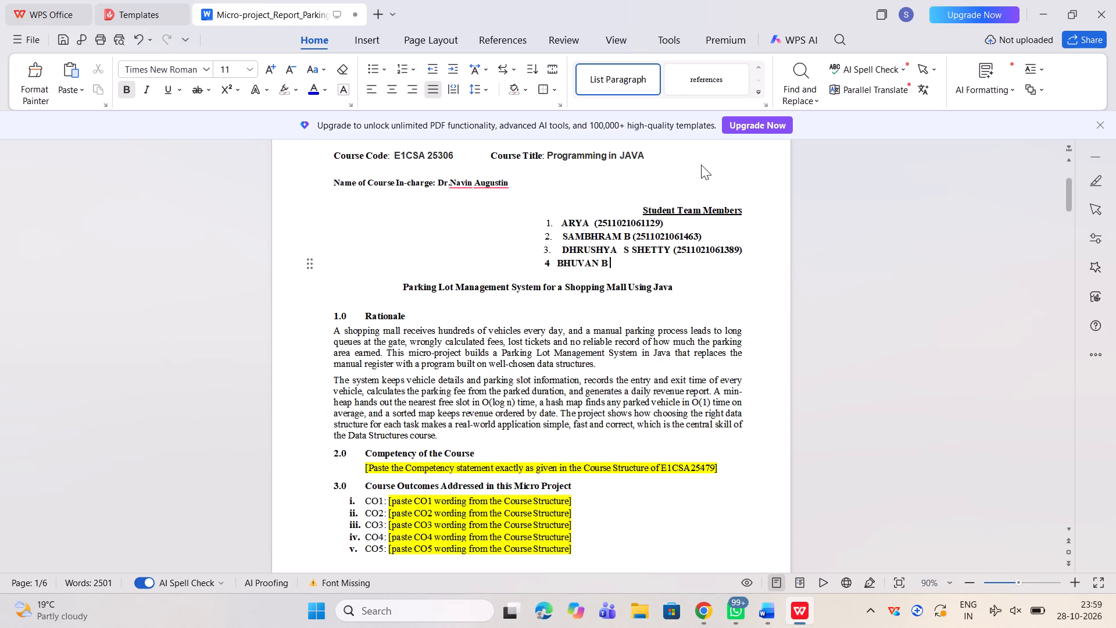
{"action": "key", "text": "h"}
Add the fourth team member's ID number in parentheses after the name.
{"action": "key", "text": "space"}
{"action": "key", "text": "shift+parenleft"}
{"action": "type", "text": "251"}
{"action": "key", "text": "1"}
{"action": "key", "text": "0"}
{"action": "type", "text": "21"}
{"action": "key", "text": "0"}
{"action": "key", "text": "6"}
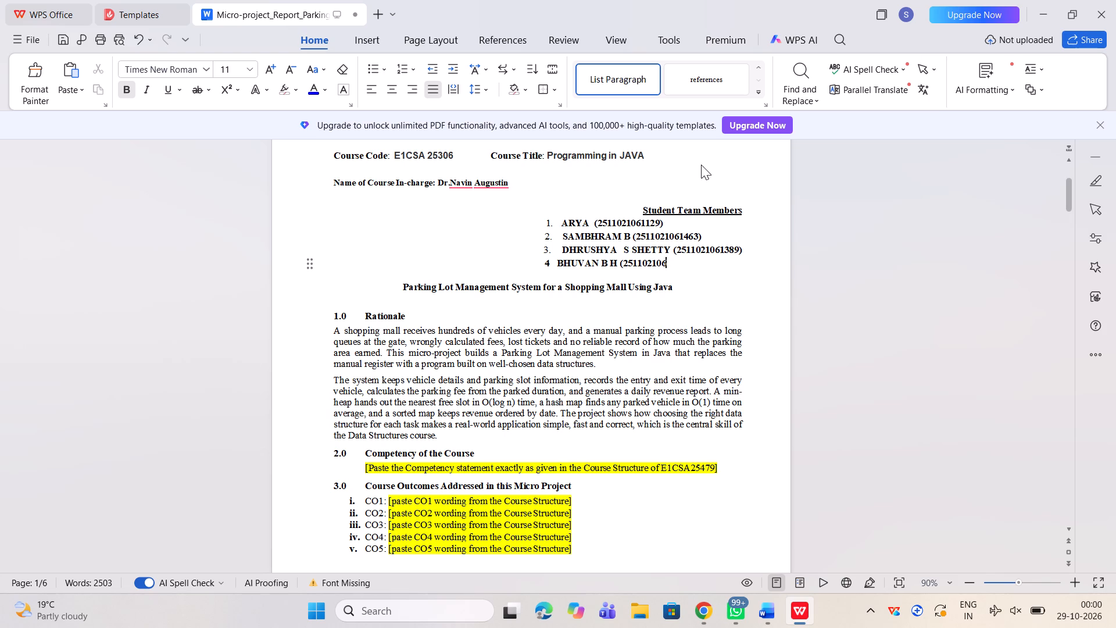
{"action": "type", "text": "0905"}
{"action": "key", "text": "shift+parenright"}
Remove the automatic list numbering and right alignment from the third team member's line.
{"action": "left_click", "coordinate": [560, 250]}
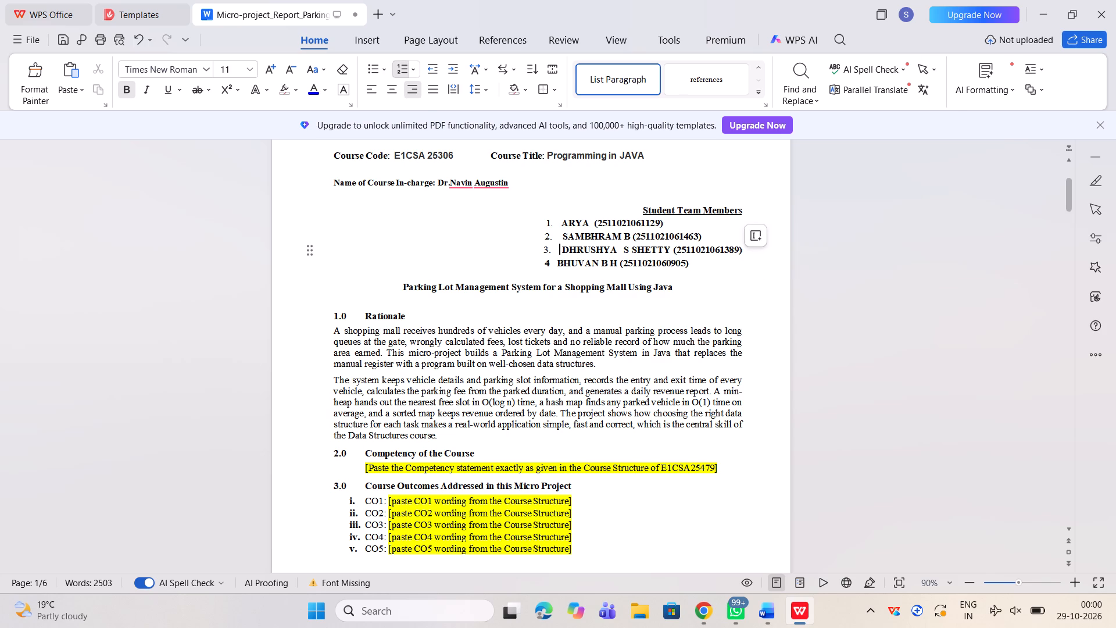
{"action": "key", "text": "BackSpace"}
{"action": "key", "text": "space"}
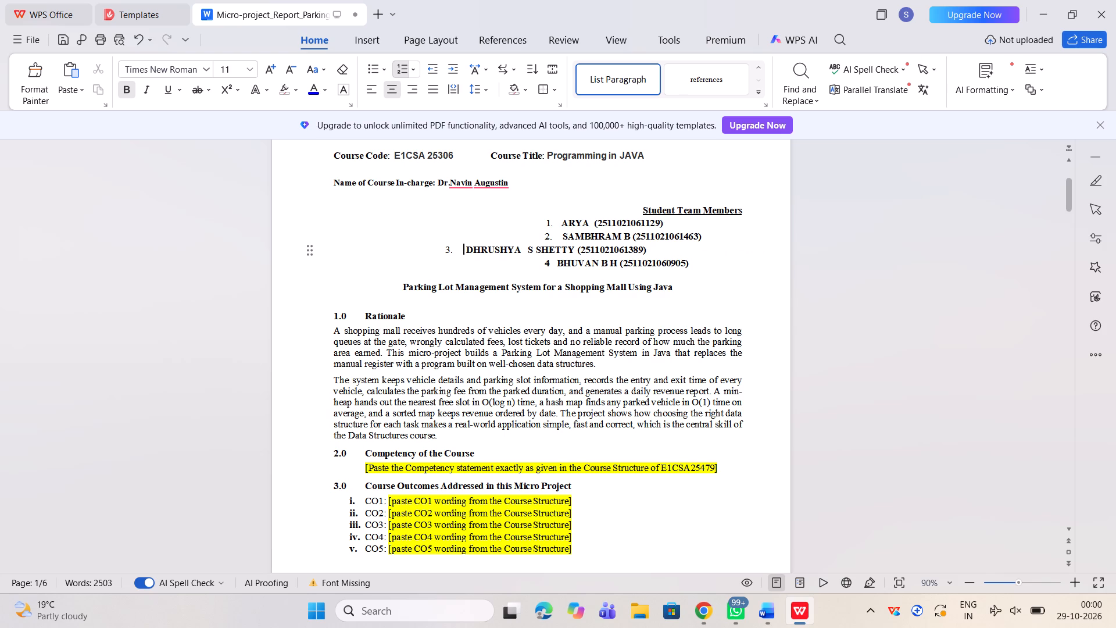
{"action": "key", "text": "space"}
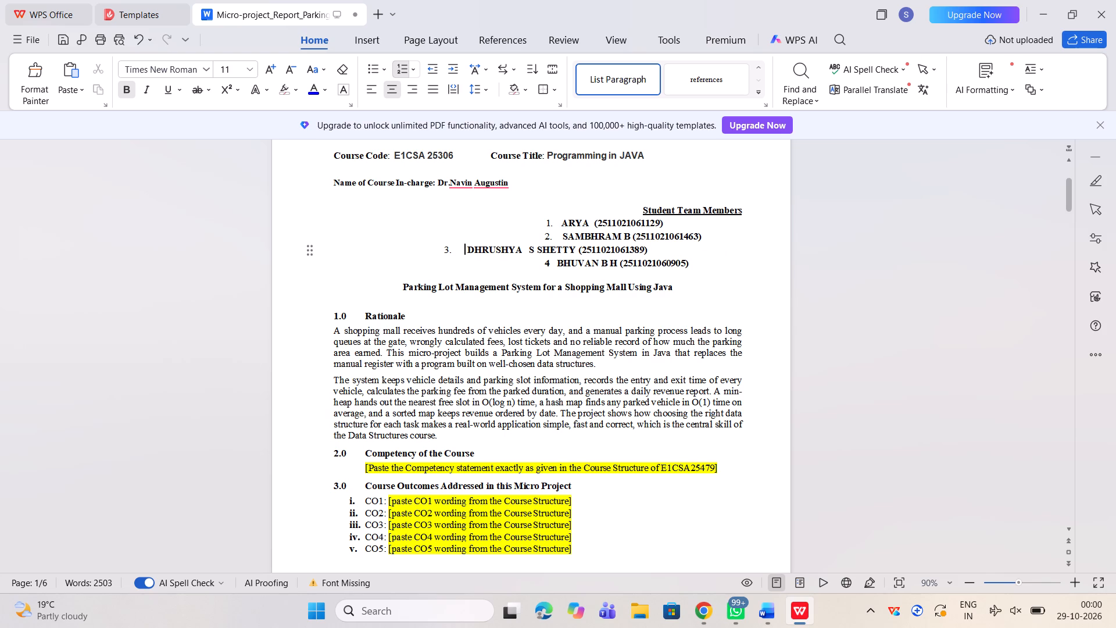
{"action": "key", "text": "BackSpace"}
{"action": "key", "text": "BackSpace"}
{"action": "key", "text": "BackSpace"}
{"action": "key", "text": "BackSpace"}
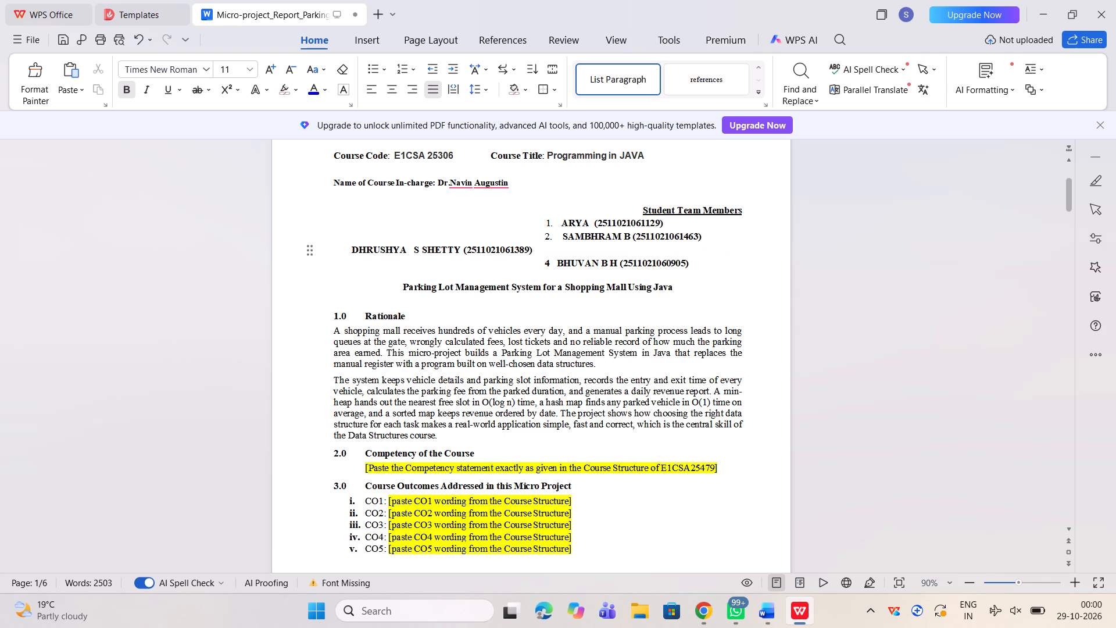
Indent the third team member's line with spaces until it lines up with the other team members' entries.
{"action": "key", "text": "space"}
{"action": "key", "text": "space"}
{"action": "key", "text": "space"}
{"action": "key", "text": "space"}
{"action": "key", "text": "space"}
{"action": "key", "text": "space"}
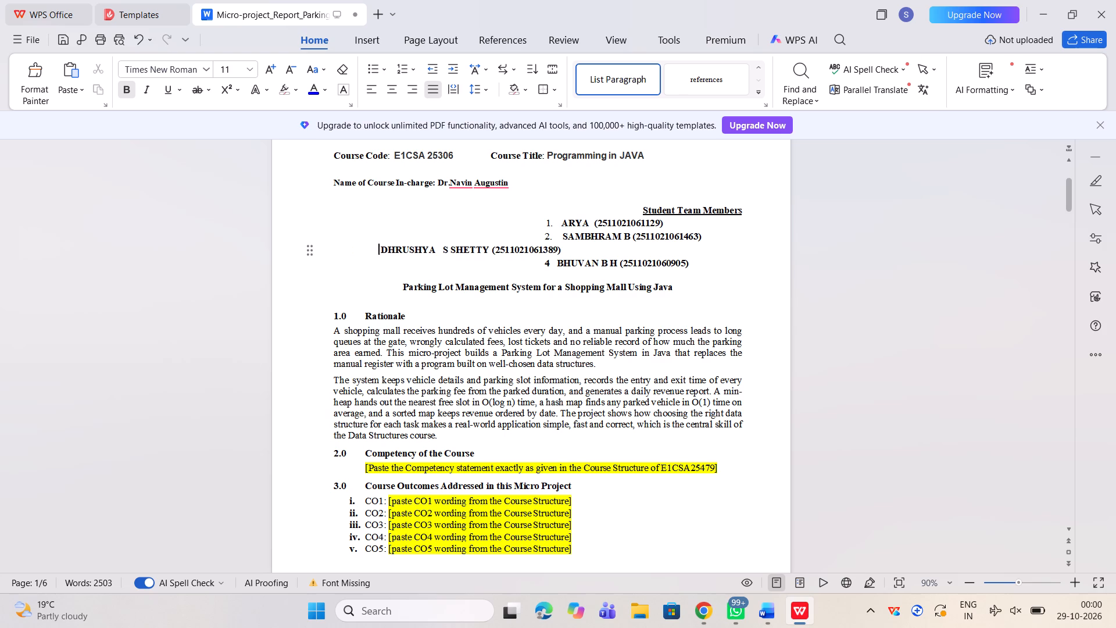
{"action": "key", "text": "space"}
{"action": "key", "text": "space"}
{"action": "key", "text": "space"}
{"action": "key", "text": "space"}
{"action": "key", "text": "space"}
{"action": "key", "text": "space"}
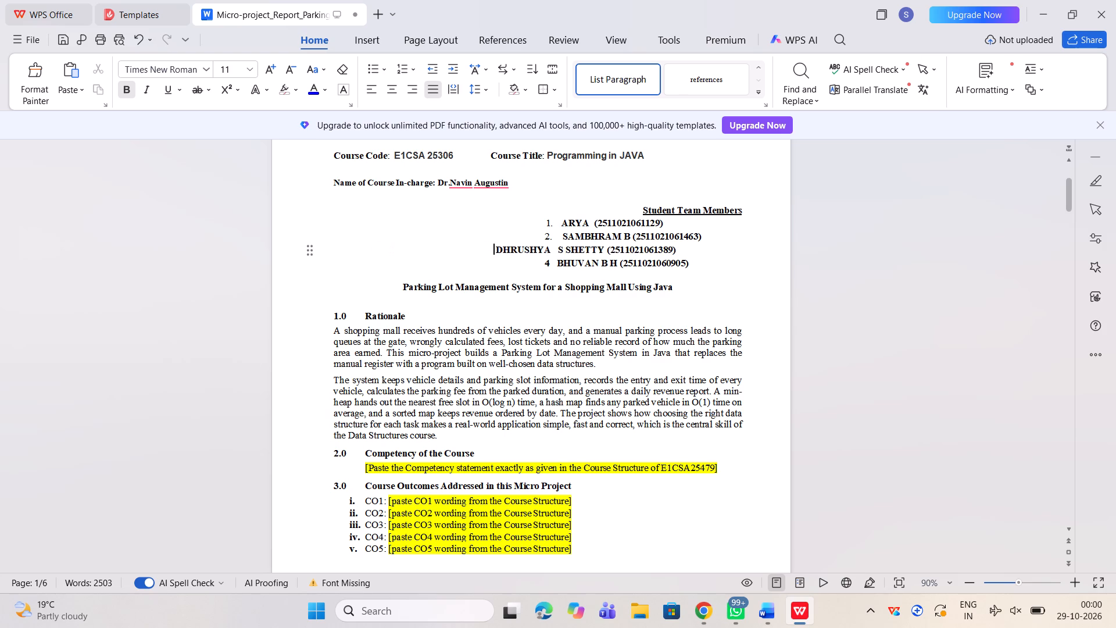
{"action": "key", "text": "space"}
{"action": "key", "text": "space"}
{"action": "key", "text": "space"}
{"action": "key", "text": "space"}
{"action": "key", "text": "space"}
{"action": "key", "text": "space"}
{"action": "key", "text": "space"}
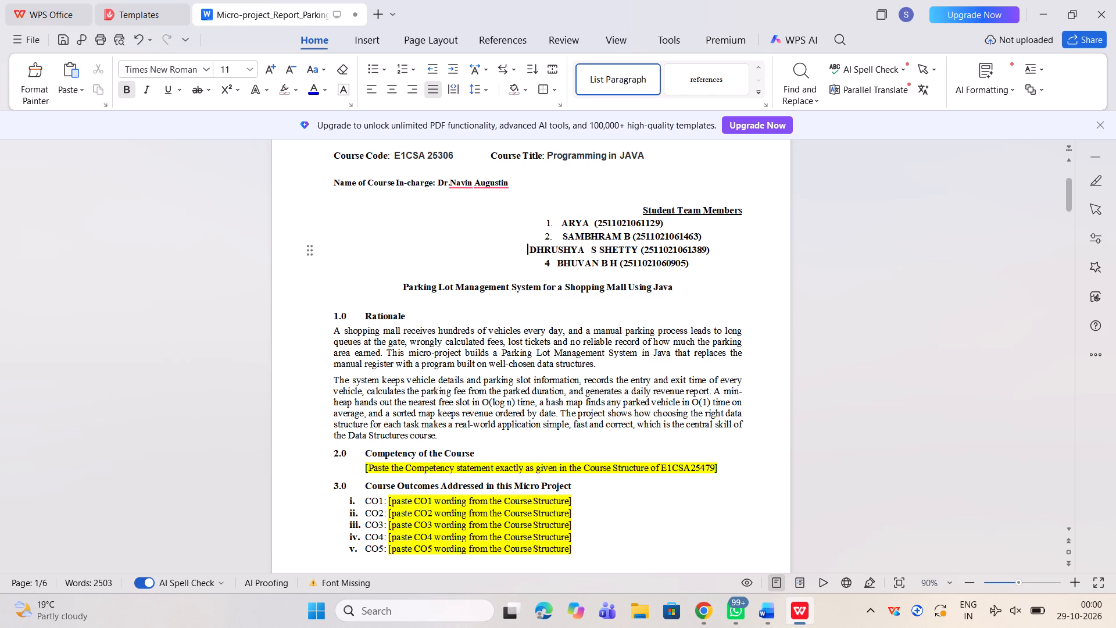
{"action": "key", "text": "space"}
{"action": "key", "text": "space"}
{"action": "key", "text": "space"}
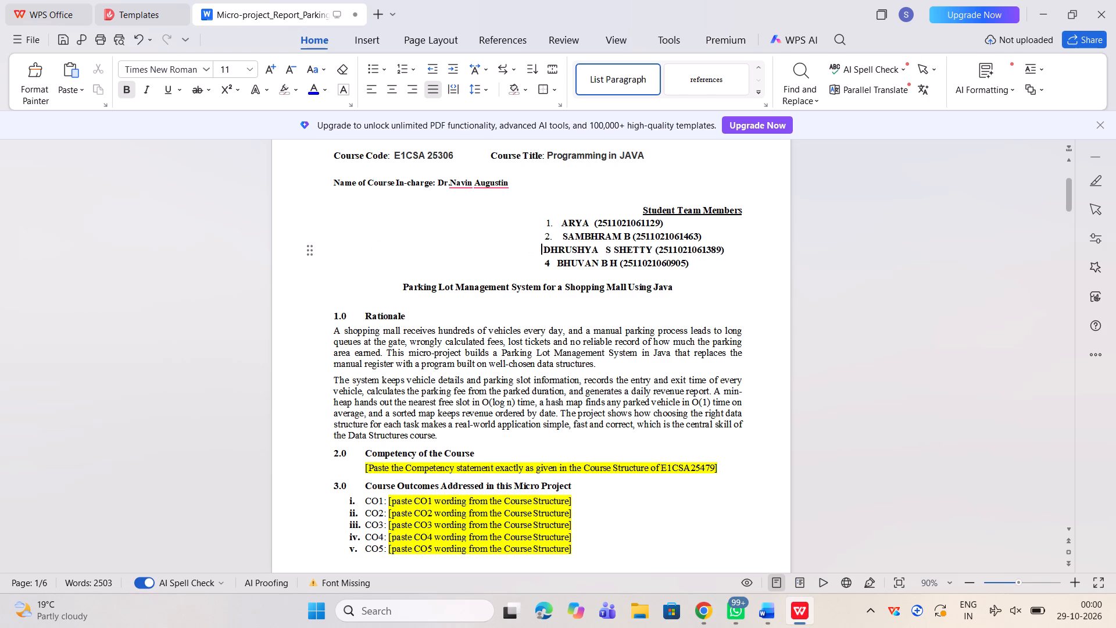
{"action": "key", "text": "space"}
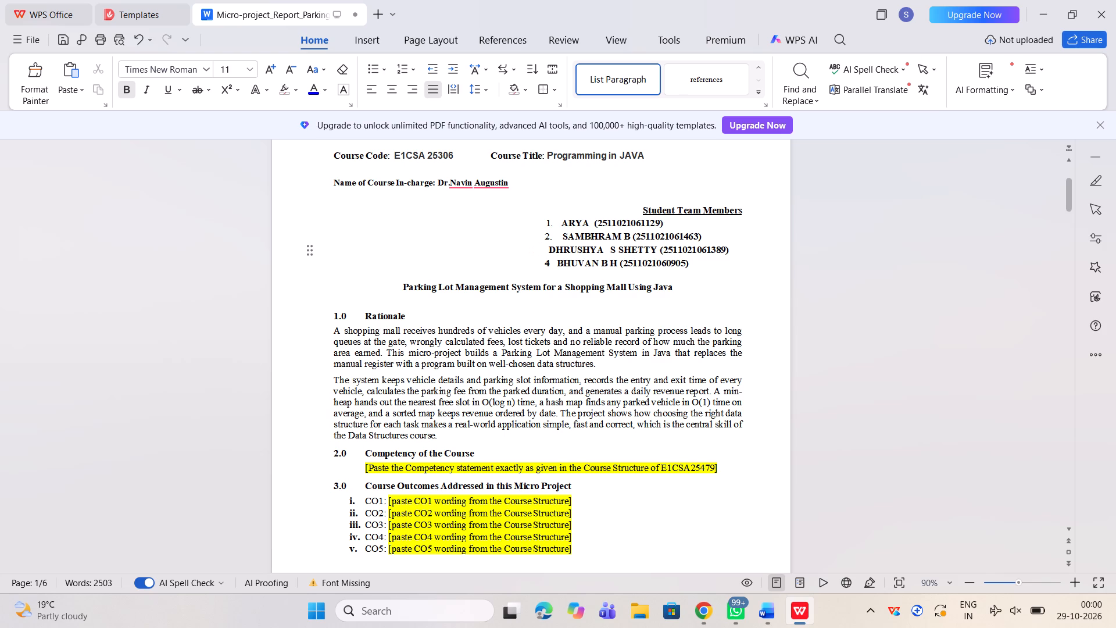
Number the third team member's line manually with 3, followed by spaces before the name.
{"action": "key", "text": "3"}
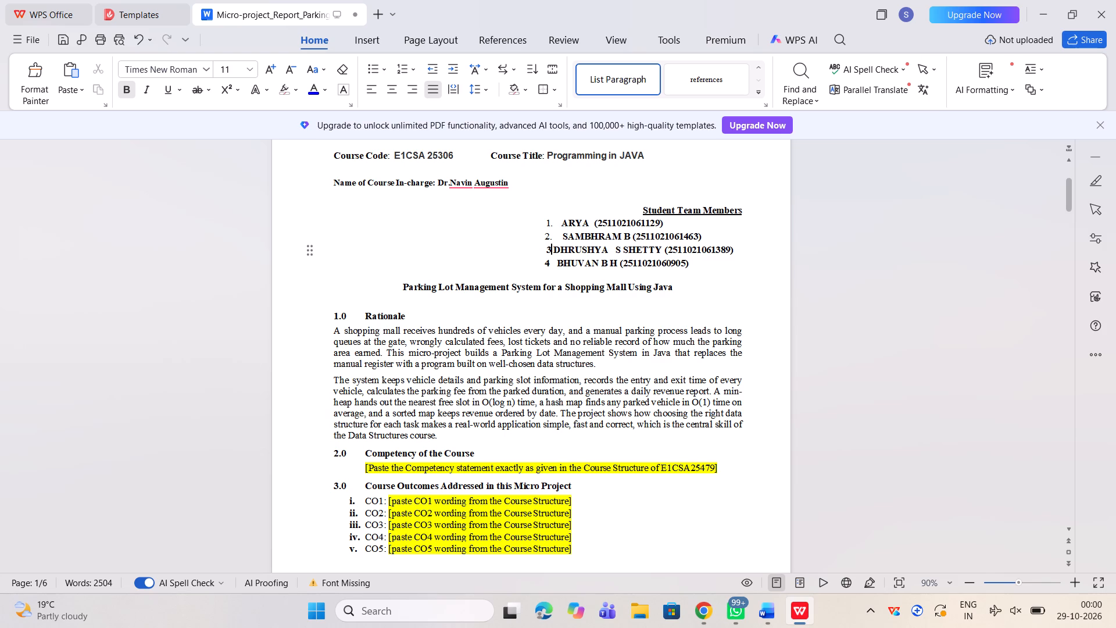
{"action": "key", "text": "BackSpace"}
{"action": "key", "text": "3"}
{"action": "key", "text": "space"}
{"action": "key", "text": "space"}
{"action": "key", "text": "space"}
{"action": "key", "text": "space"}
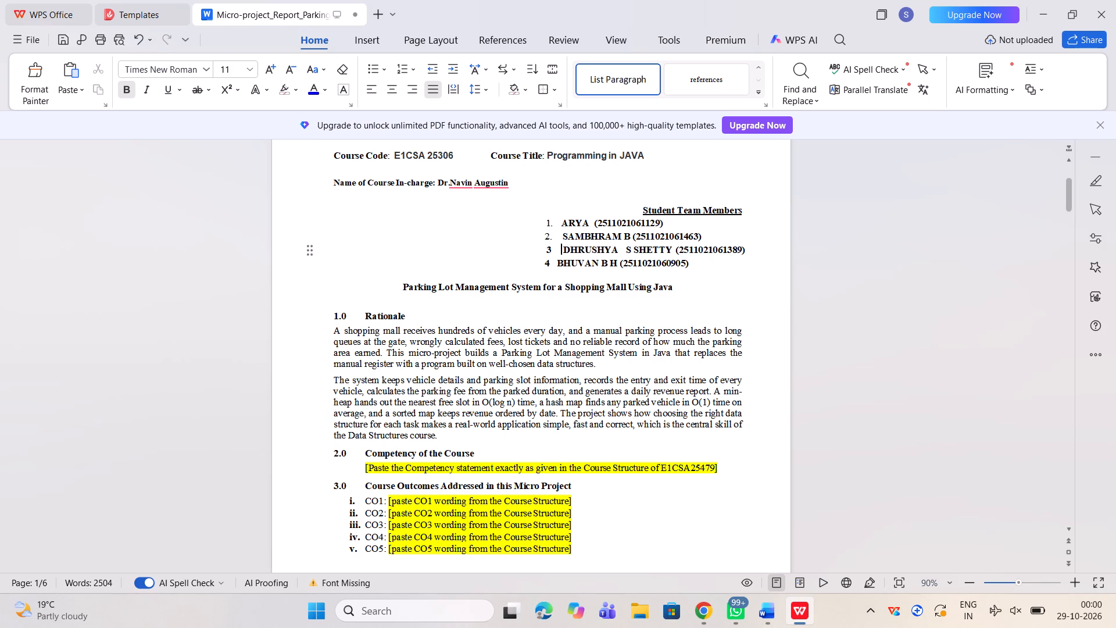
{"action": "key", "text": "BackSpace"}
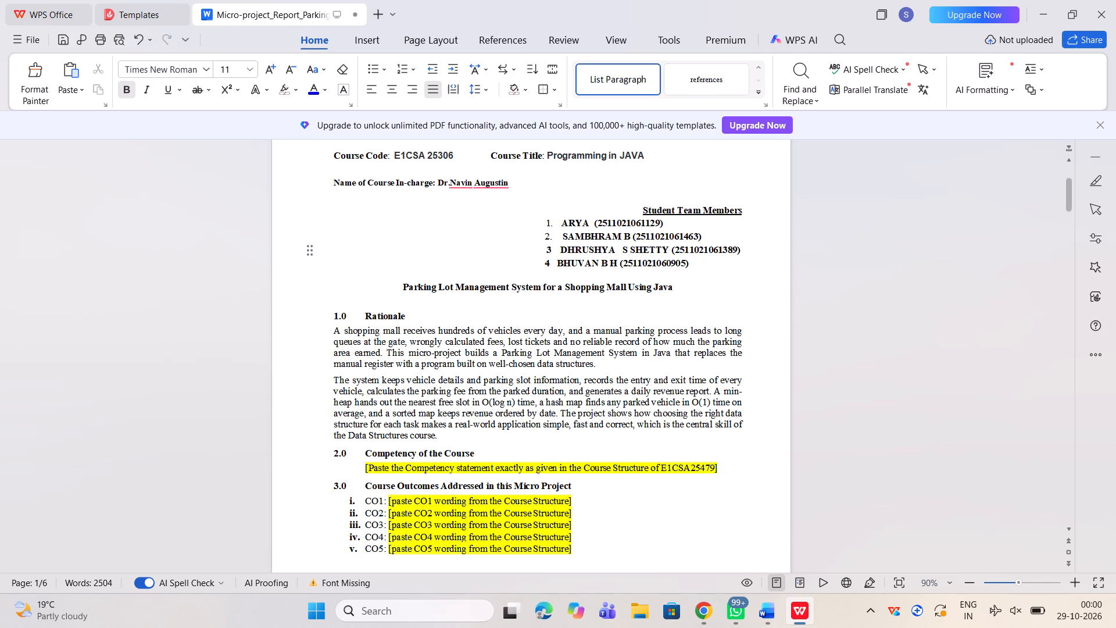
Widen the gaps after the manual numbers 3 and 4 so those names line up with the names above.
{"action": "left_click", "coordinate": [556, 252]}
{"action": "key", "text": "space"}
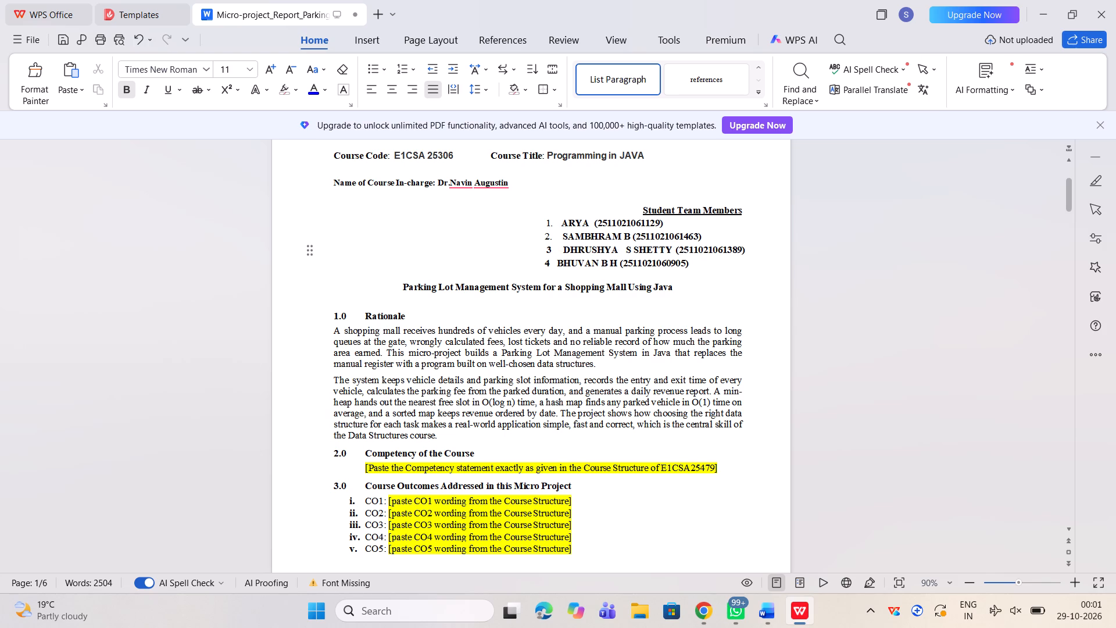
{"action": "left_click", "coordinate": [556, 264]}
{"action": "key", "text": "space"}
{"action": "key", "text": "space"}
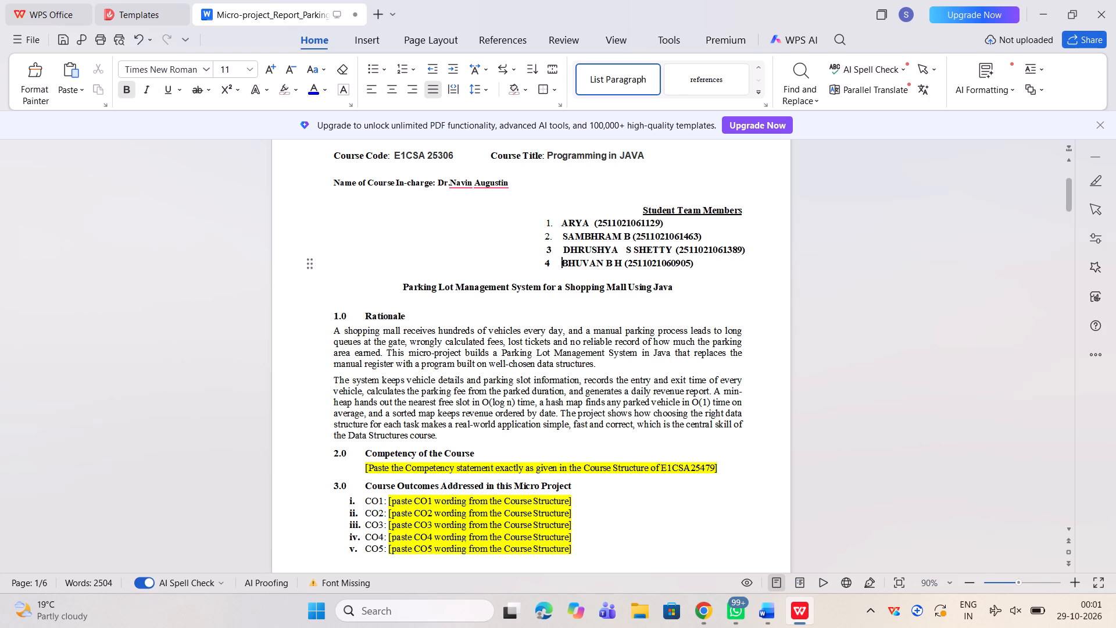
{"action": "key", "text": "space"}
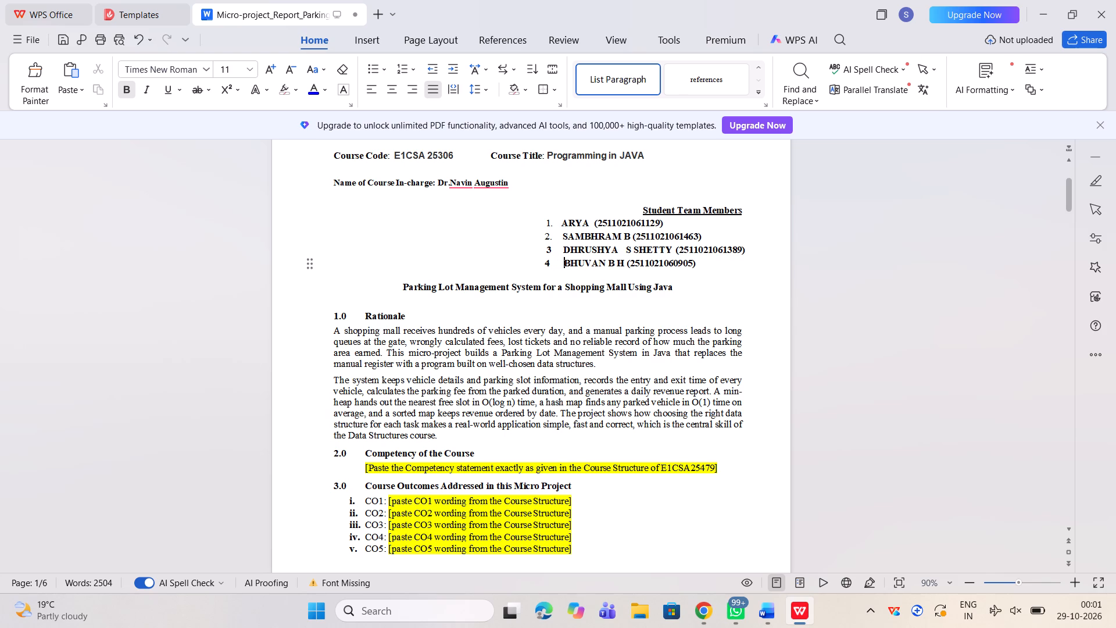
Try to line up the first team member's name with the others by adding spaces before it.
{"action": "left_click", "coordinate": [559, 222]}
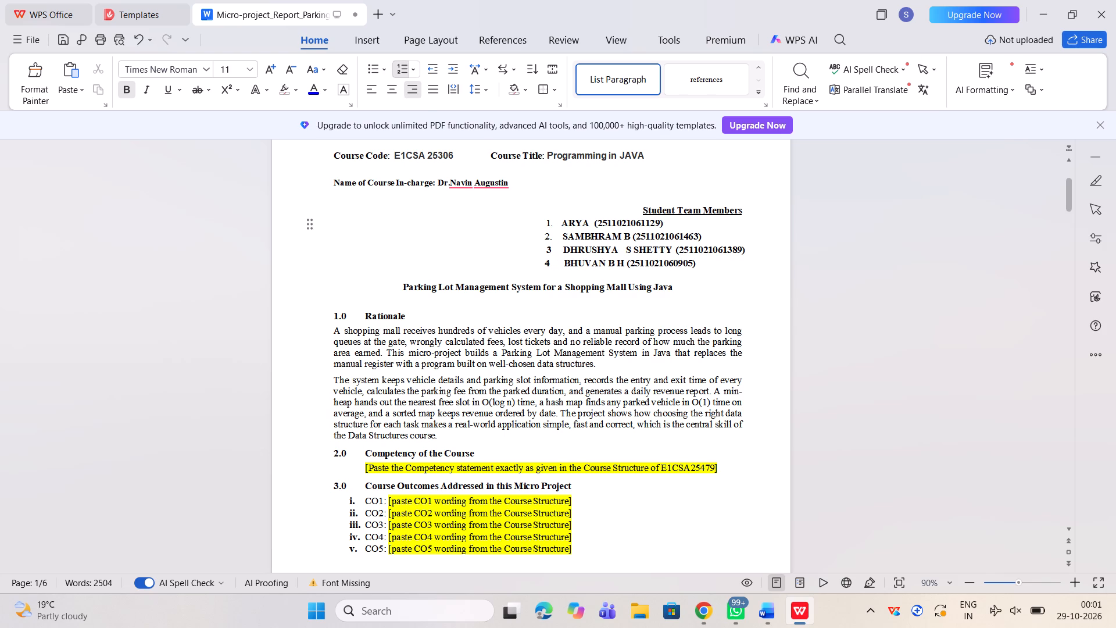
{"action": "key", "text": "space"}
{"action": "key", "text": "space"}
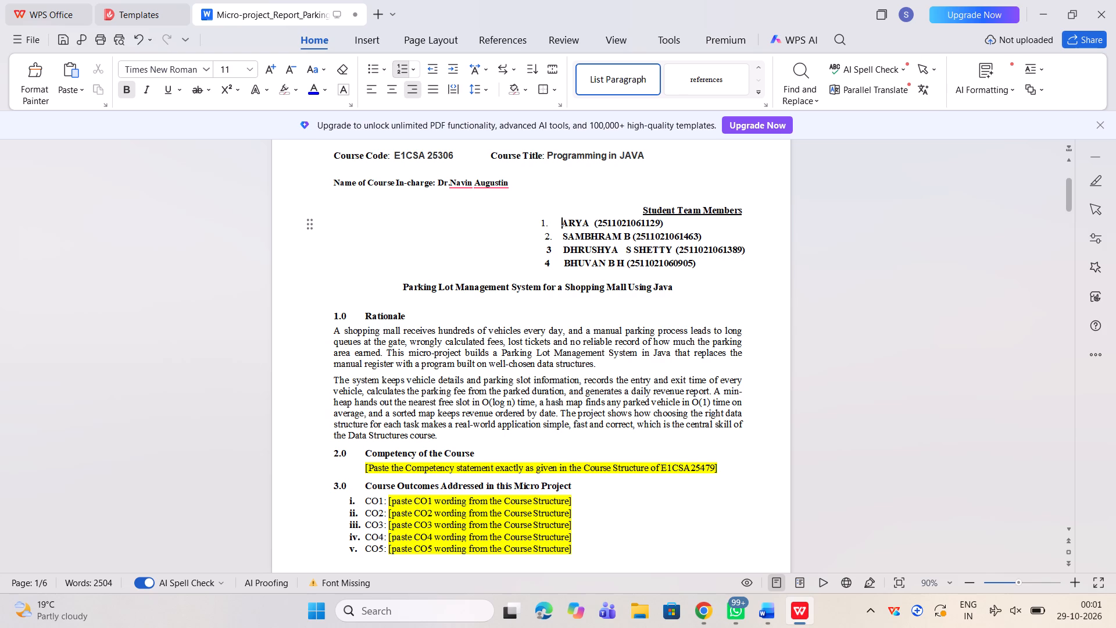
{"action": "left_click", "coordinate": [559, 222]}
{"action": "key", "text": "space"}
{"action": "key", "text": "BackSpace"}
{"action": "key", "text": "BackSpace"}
Remove the automatic list numbering and right alignment from the first team member's line.
{"action": "key", "text": "BackSpace"}
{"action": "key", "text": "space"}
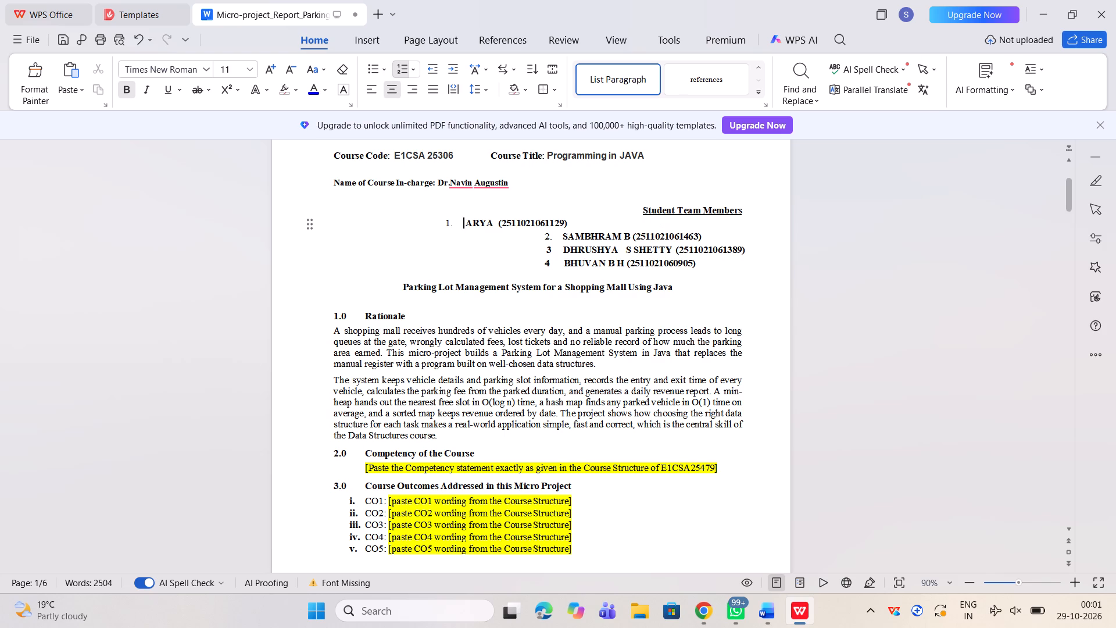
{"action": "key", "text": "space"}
{"action": "key", "text": "BackSpace"}
{"action": "key", "text": "BackSpace"}
{"action": "key", "text": "BackSpace"}
{"action": "key", "text": "BackSpace"}
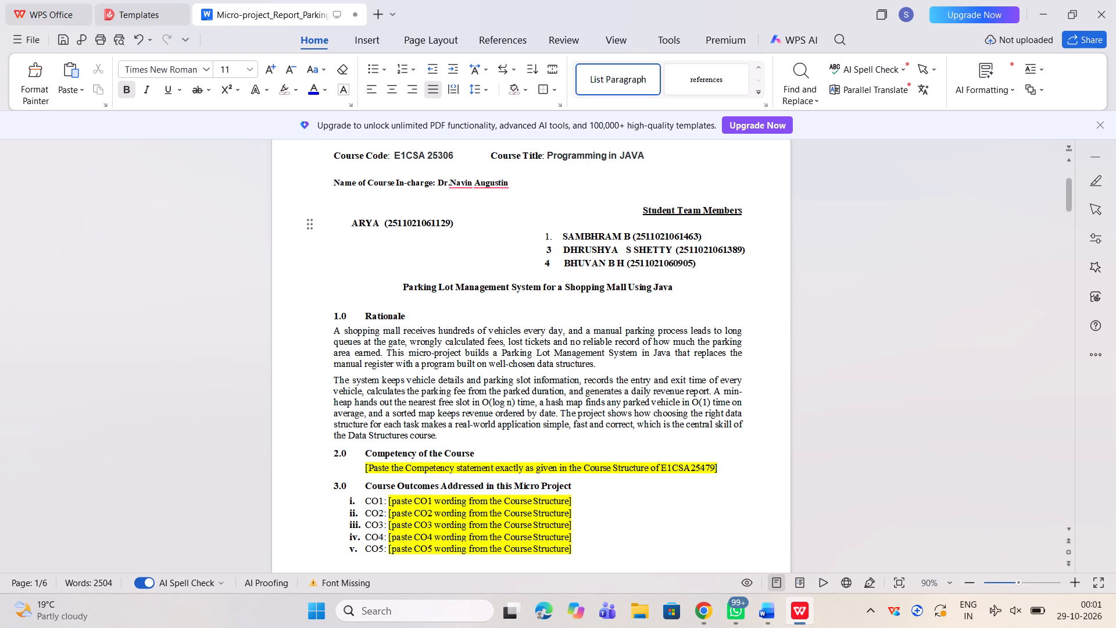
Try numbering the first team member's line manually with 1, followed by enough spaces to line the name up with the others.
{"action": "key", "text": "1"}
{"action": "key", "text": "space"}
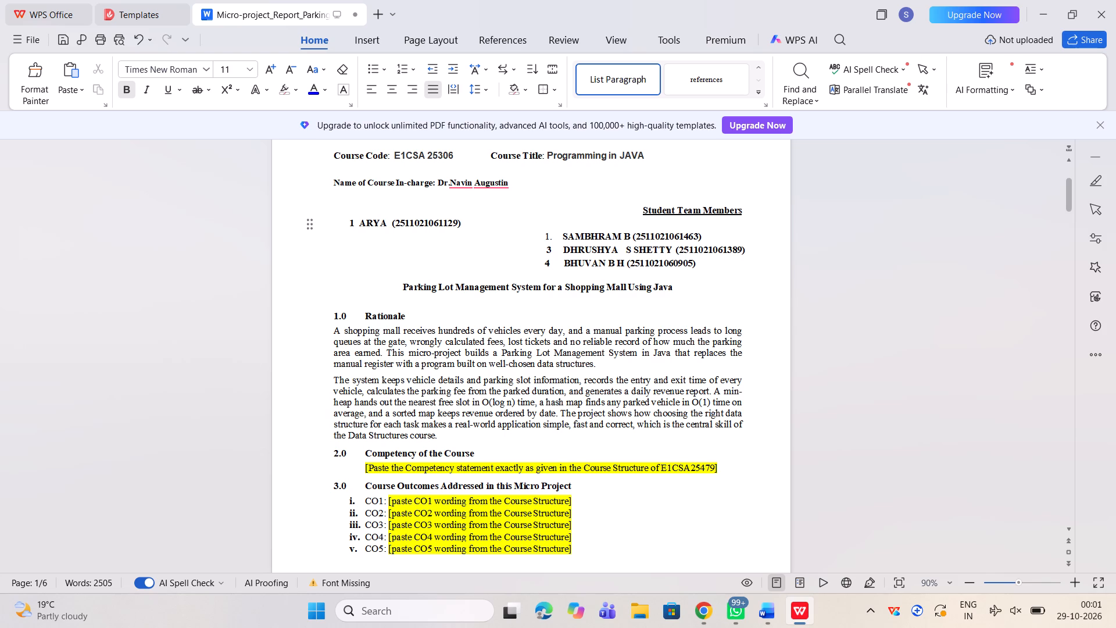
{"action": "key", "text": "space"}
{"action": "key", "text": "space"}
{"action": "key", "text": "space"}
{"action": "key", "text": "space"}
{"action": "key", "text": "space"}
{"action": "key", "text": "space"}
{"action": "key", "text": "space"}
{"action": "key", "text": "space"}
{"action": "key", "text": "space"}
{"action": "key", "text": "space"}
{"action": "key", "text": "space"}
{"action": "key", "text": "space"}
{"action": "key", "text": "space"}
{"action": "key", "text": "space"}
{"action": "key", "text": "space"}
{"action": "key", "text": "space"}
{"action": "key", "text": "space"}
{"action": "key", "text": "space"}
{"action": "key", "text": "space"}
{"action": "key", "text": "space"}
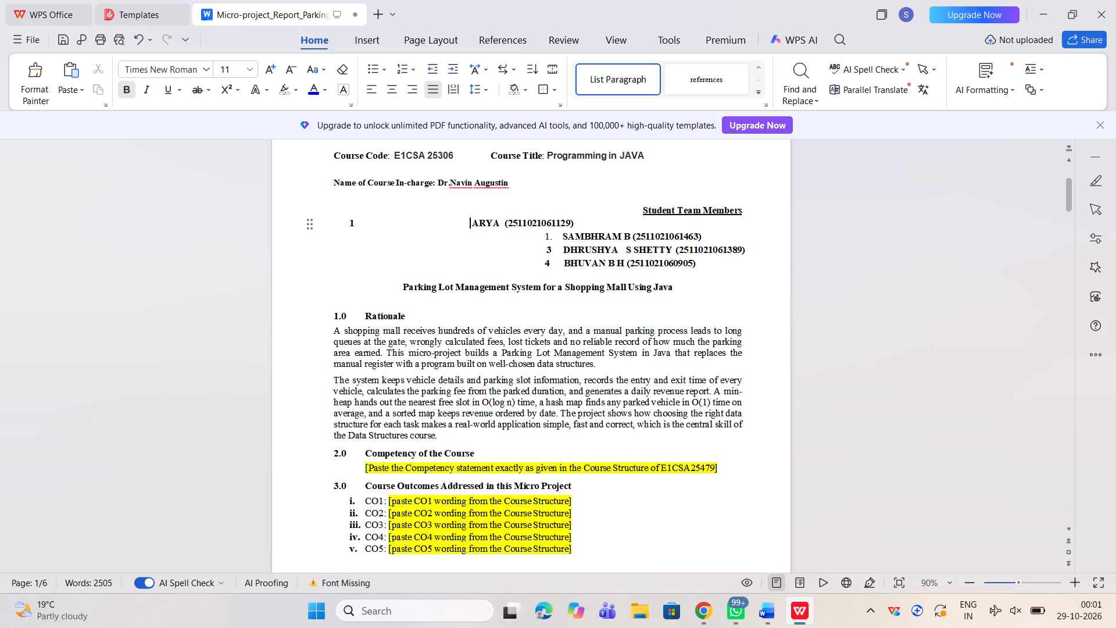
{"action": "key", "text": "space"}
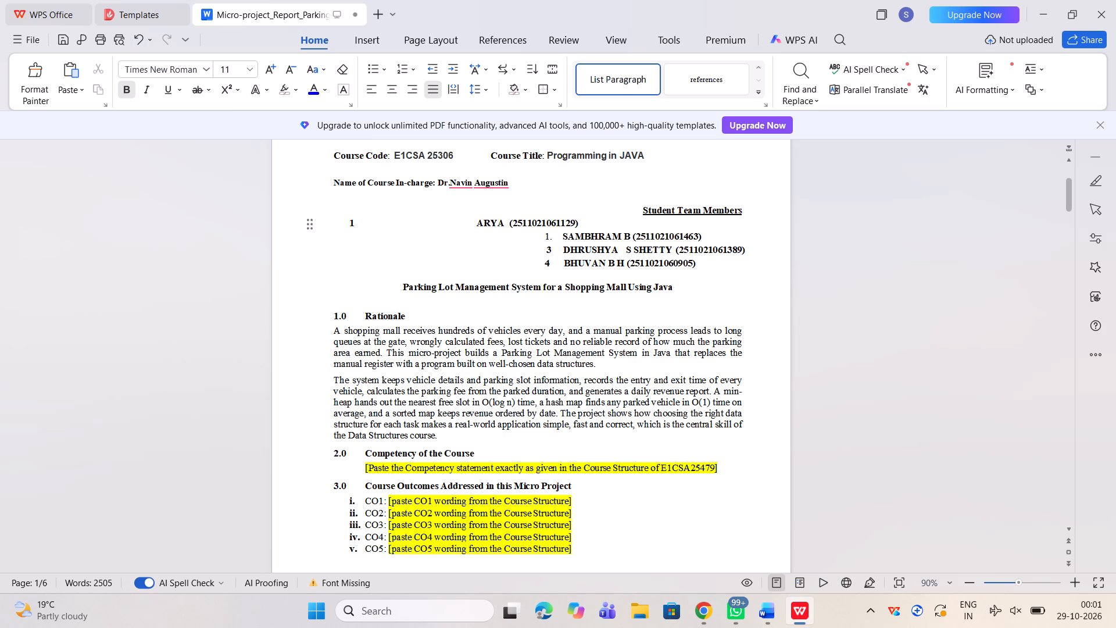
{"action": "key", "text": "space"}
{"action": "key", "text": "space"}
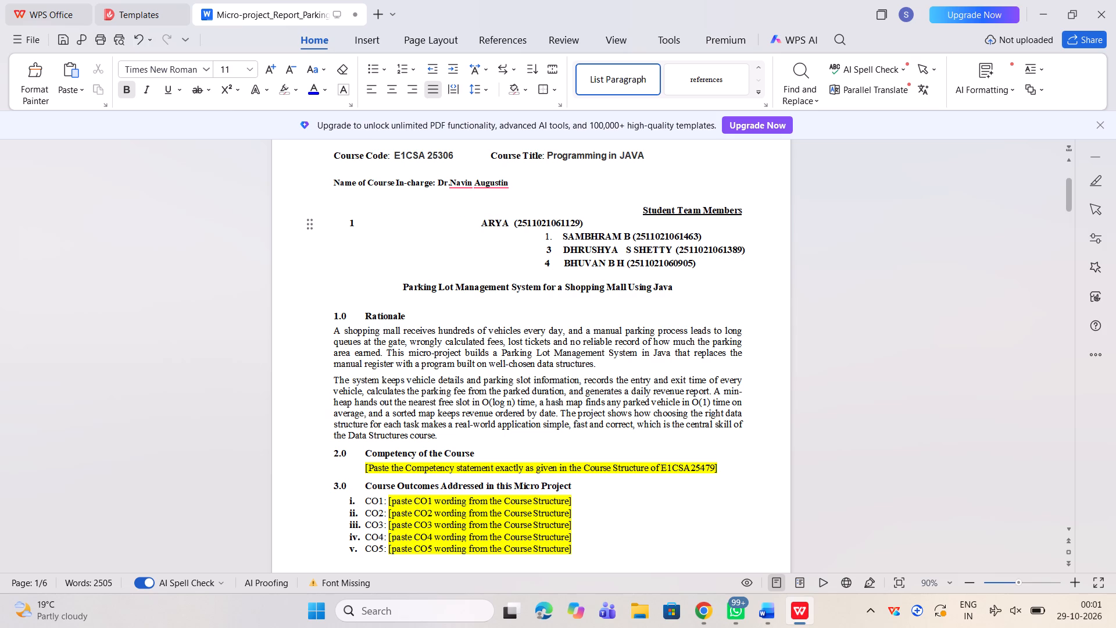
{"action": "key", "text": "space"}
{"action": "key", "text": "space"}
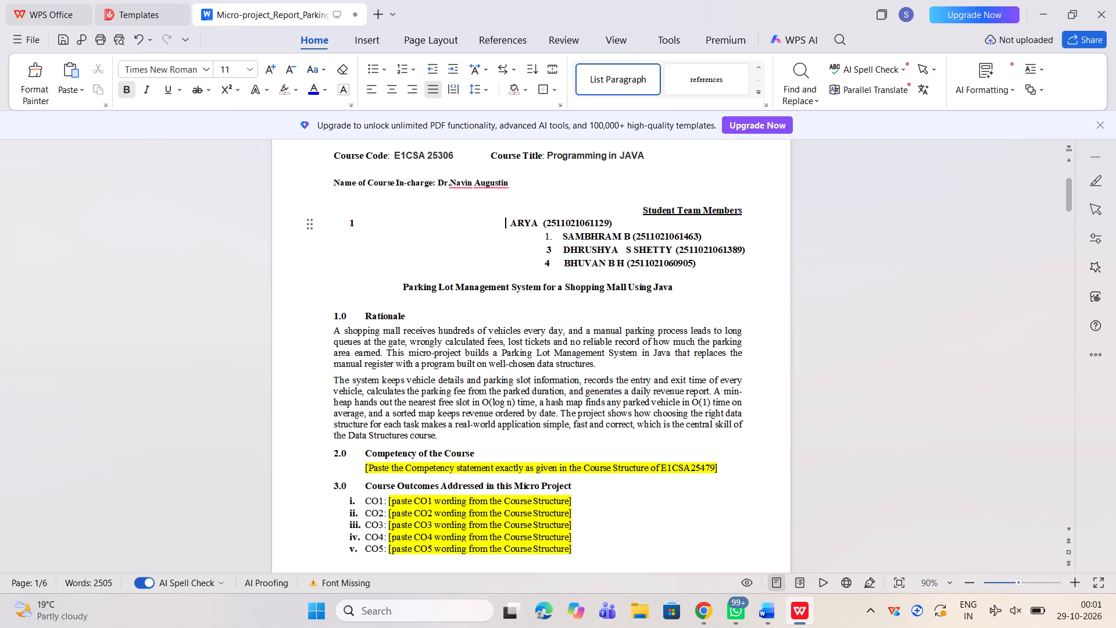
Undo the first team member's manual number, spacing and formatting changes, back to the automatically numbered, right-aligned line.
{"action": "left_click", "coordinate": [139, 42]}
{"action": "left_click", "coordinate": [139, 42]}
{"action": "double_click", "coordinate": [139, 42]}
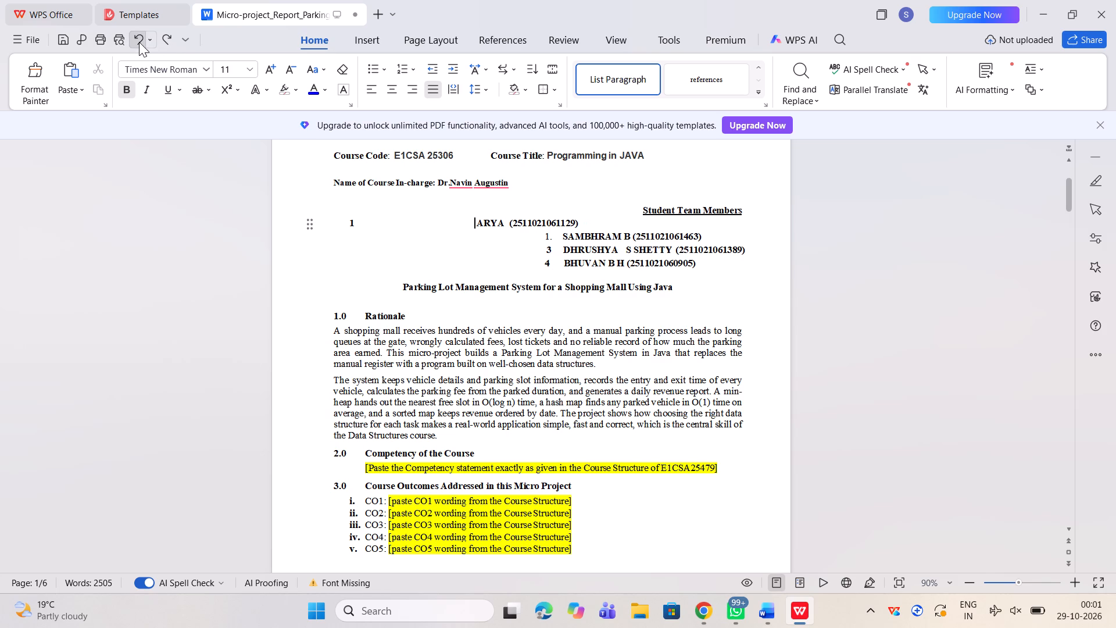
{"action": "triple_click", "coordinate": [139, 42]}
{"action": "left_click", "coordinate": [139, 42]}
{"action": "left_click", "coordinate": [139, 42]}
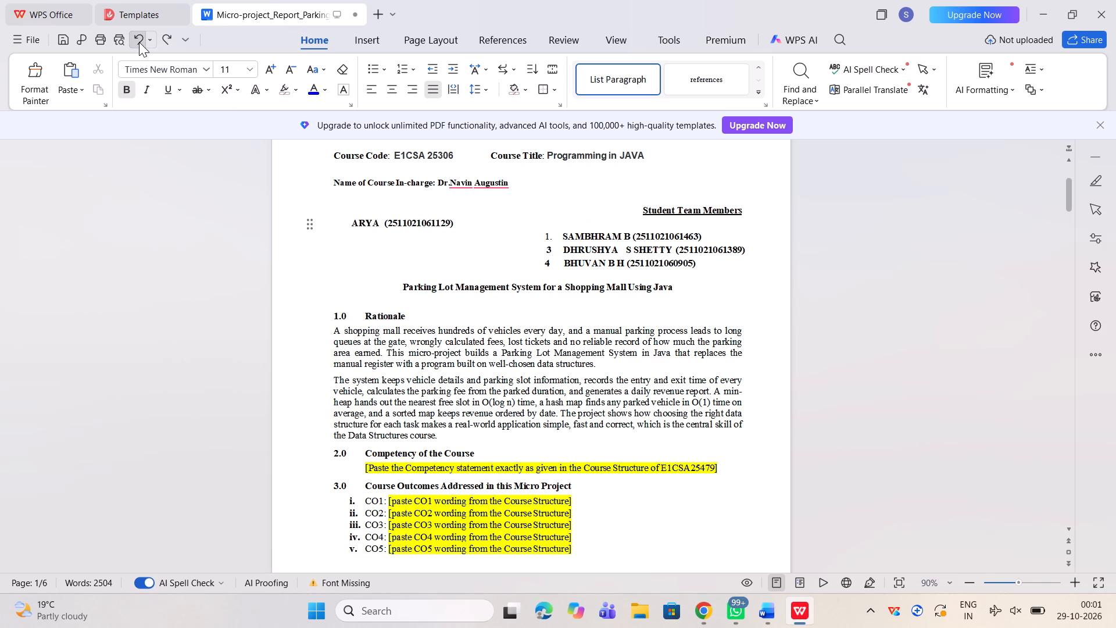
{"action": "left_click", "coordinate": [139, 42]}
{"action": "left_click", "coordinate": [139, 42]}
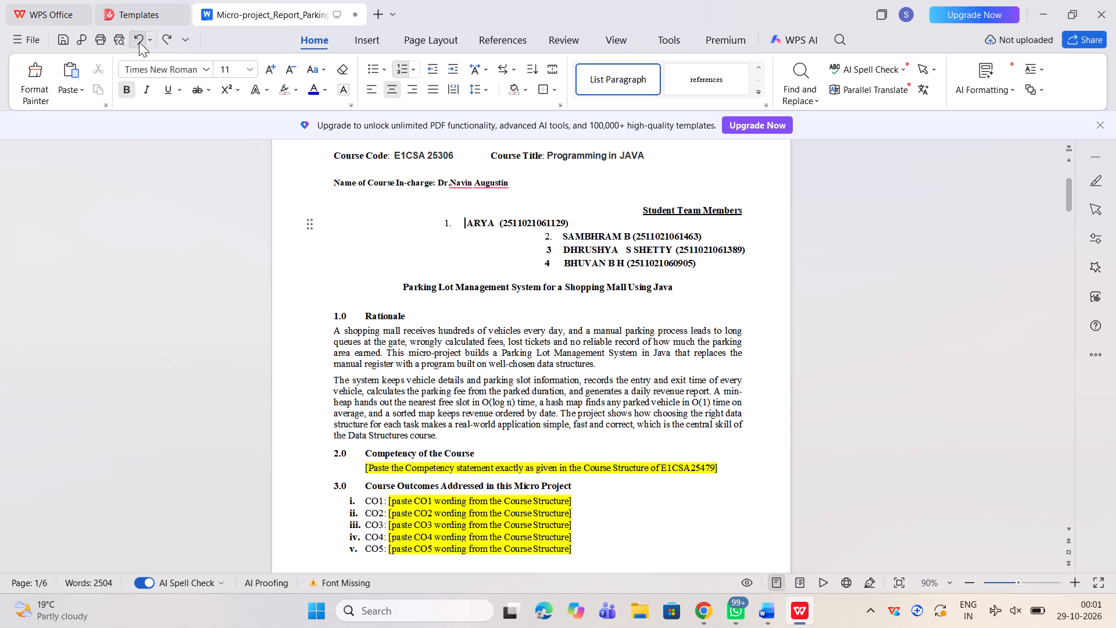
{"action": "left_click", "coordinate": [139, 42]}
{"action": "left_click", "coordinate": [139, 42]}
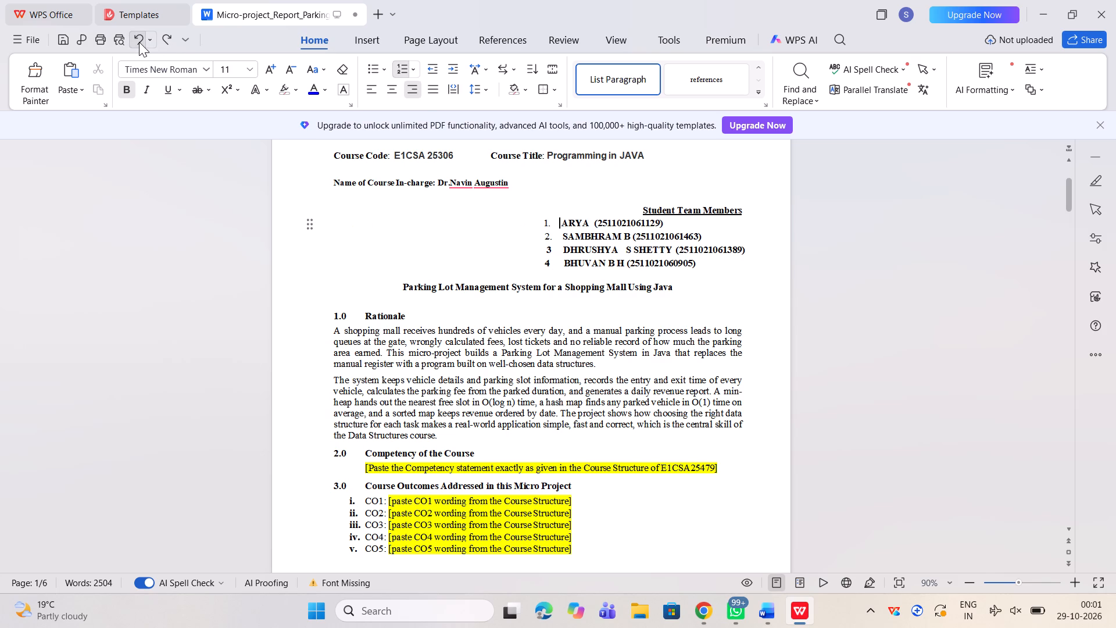
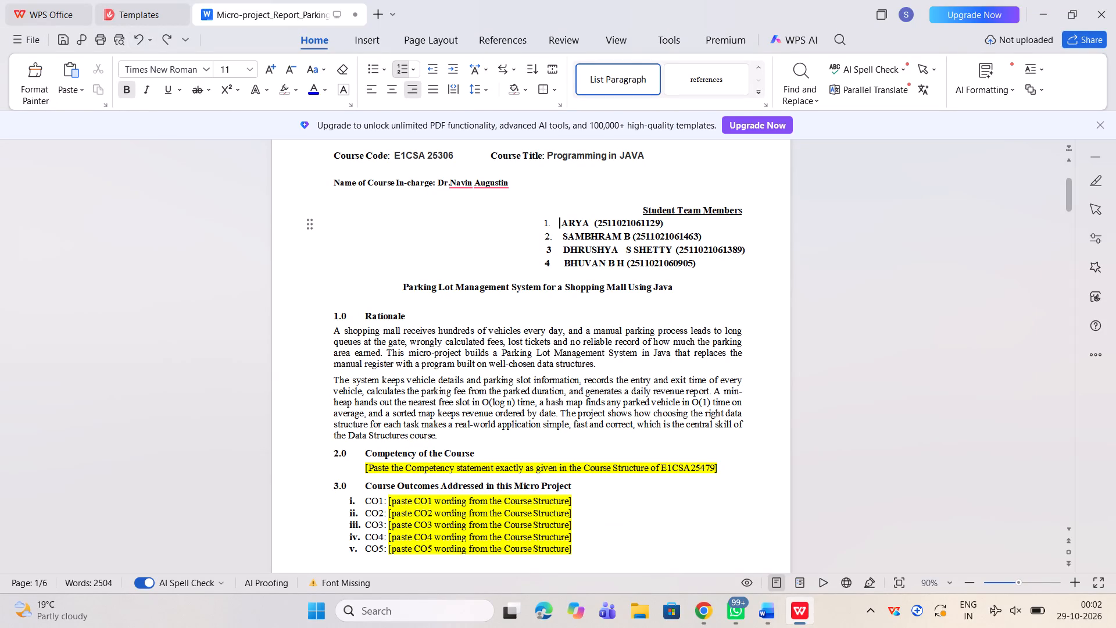
Set the first team member's name and registration number to font size 12.
{"action": "left_click_drag", "start_coordinate": [666, 222], "coordinate": [558, 224]}
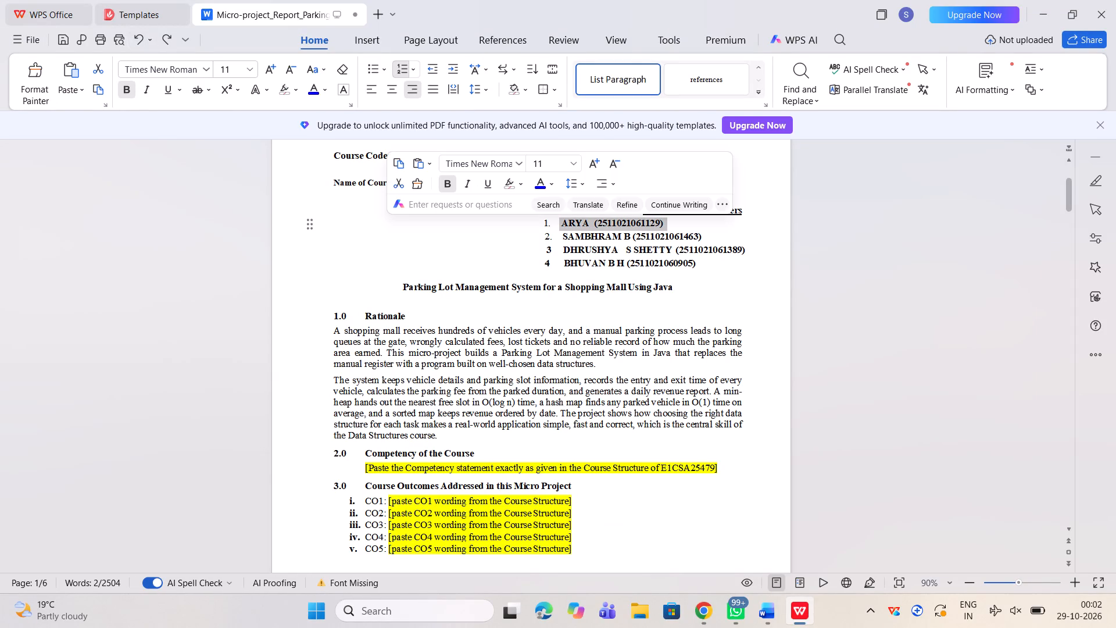
{"action": "left_click", "coordinate": [251, 60]}
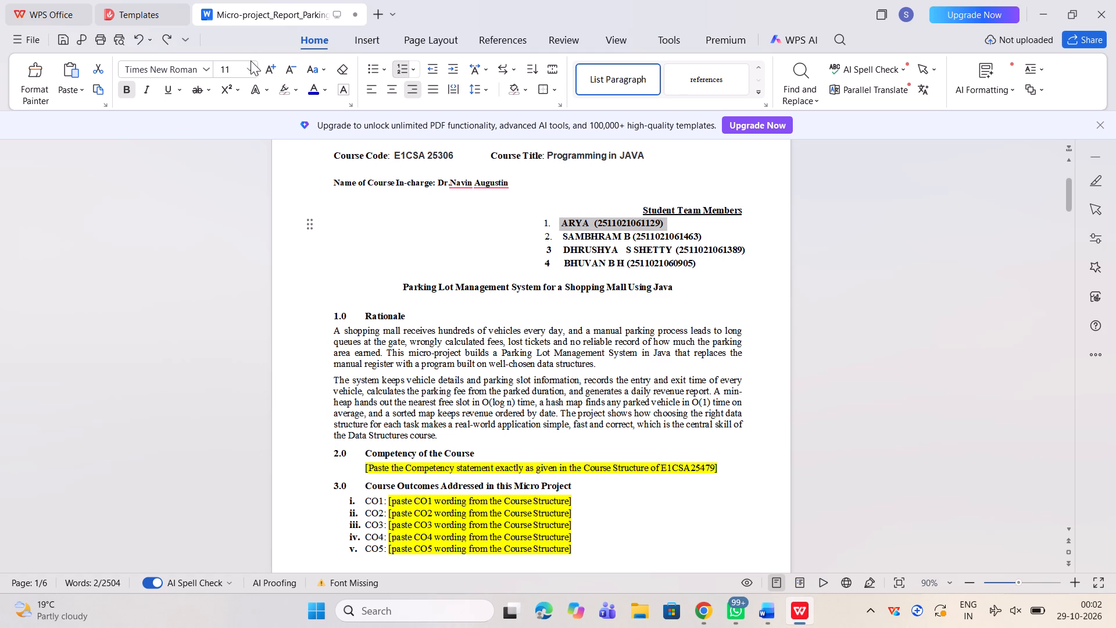
{"action": "left_click", "coordinate": [251, 65]}
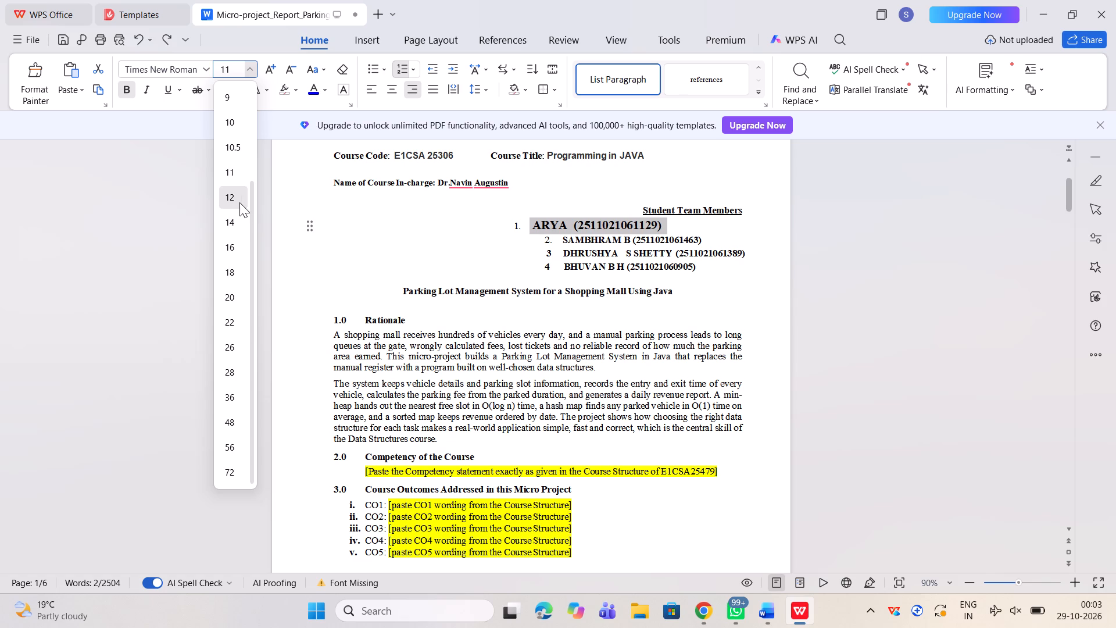
{"action": "left_click", "coordinate": [239, 199]}
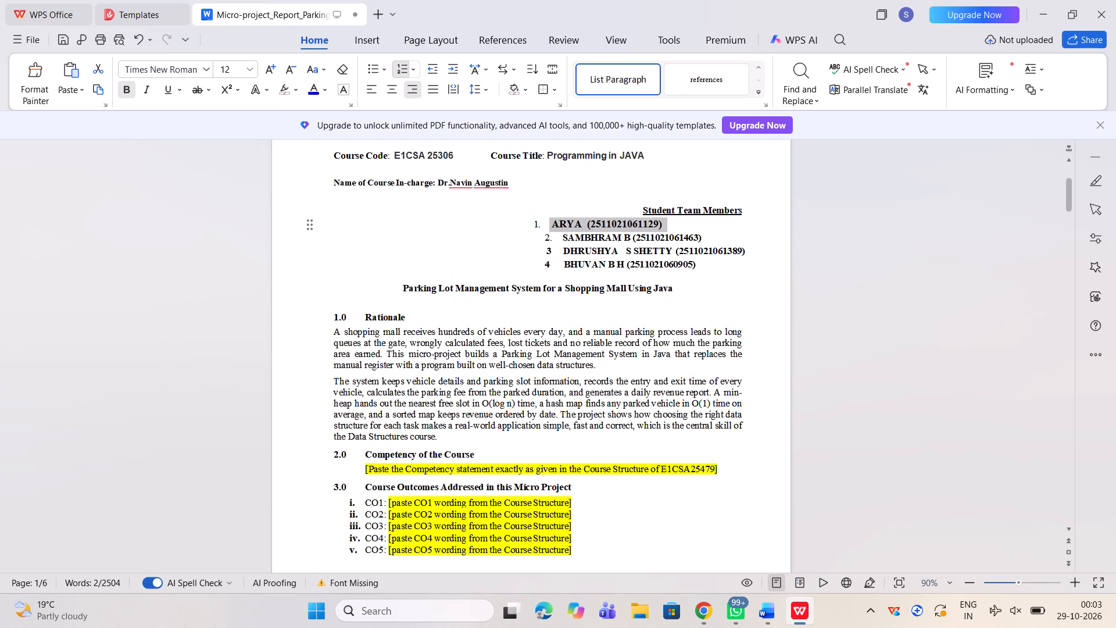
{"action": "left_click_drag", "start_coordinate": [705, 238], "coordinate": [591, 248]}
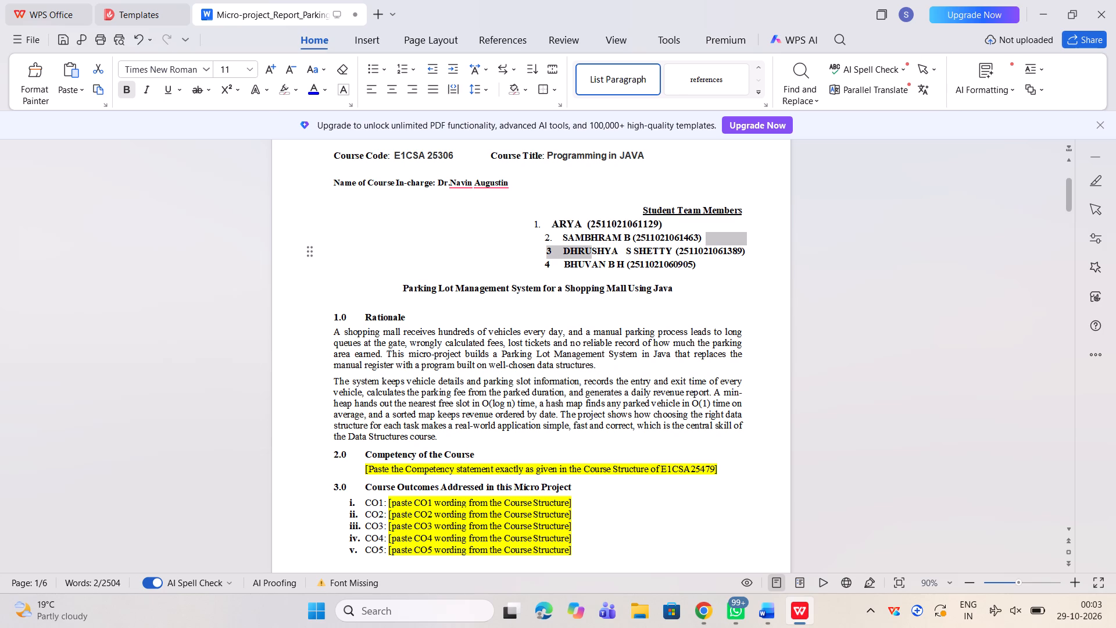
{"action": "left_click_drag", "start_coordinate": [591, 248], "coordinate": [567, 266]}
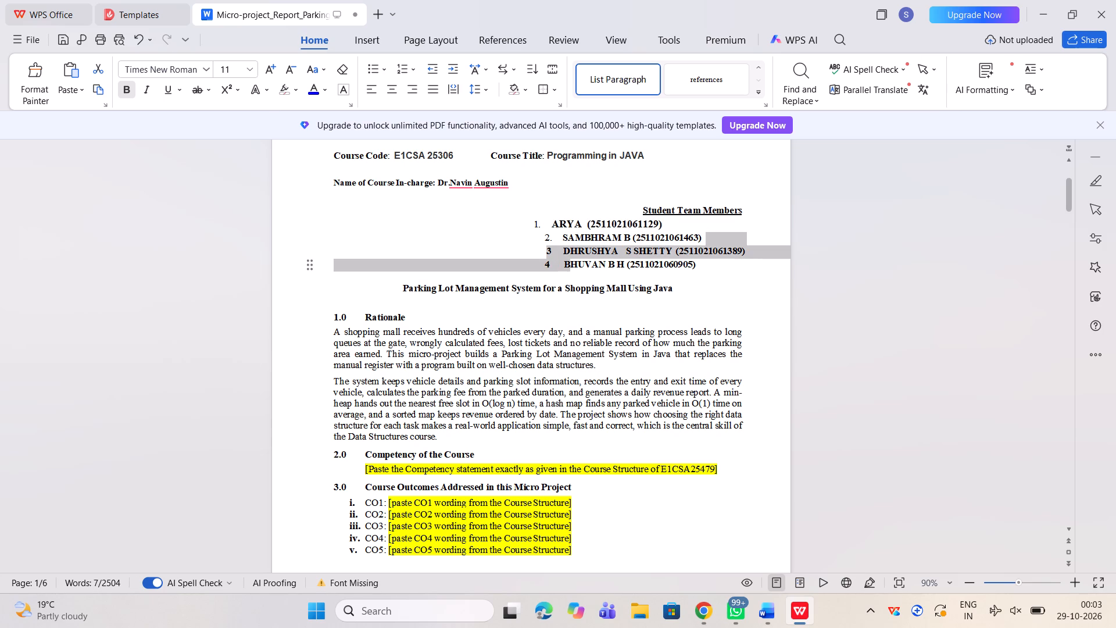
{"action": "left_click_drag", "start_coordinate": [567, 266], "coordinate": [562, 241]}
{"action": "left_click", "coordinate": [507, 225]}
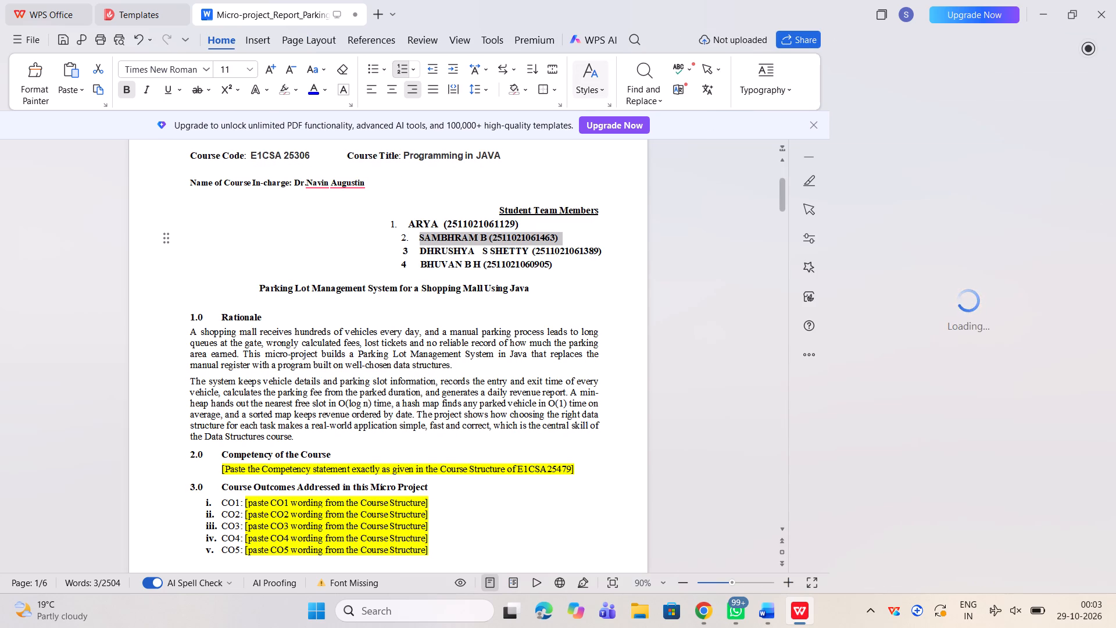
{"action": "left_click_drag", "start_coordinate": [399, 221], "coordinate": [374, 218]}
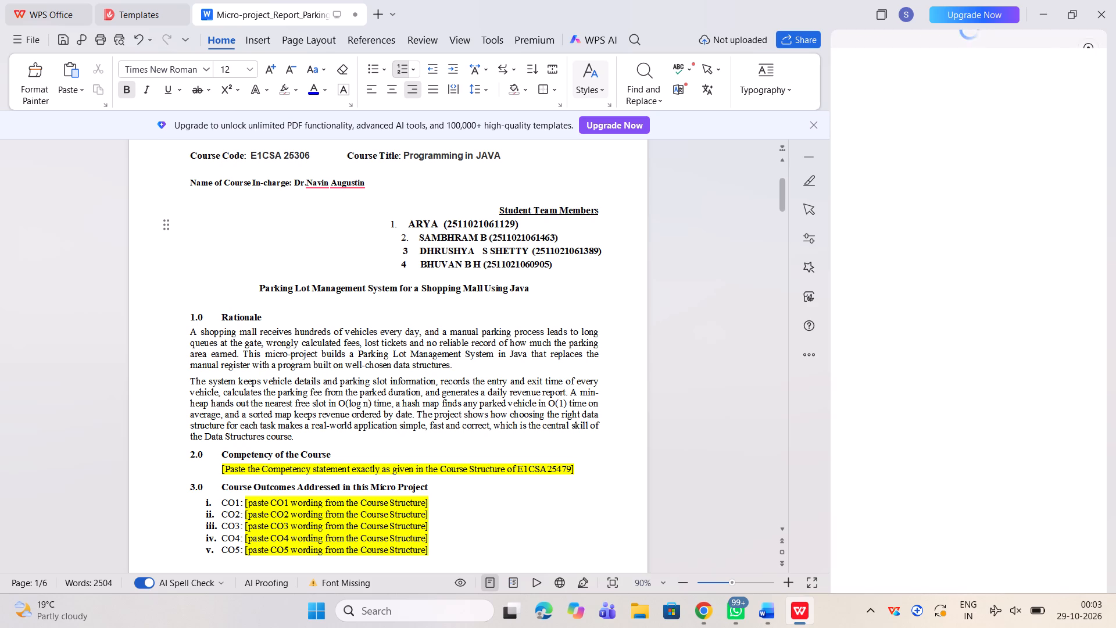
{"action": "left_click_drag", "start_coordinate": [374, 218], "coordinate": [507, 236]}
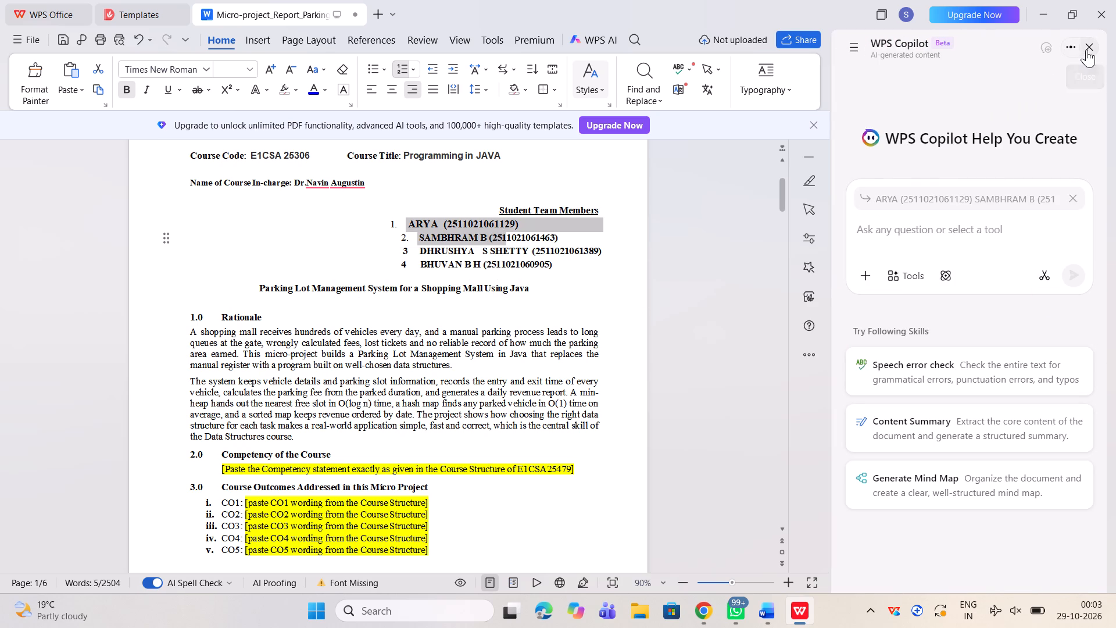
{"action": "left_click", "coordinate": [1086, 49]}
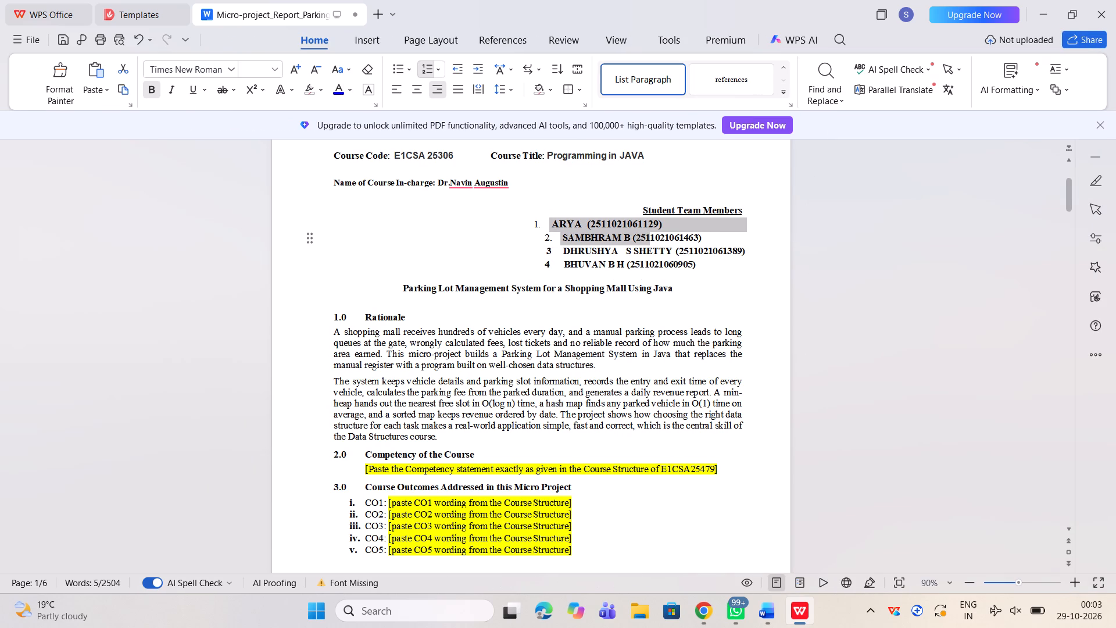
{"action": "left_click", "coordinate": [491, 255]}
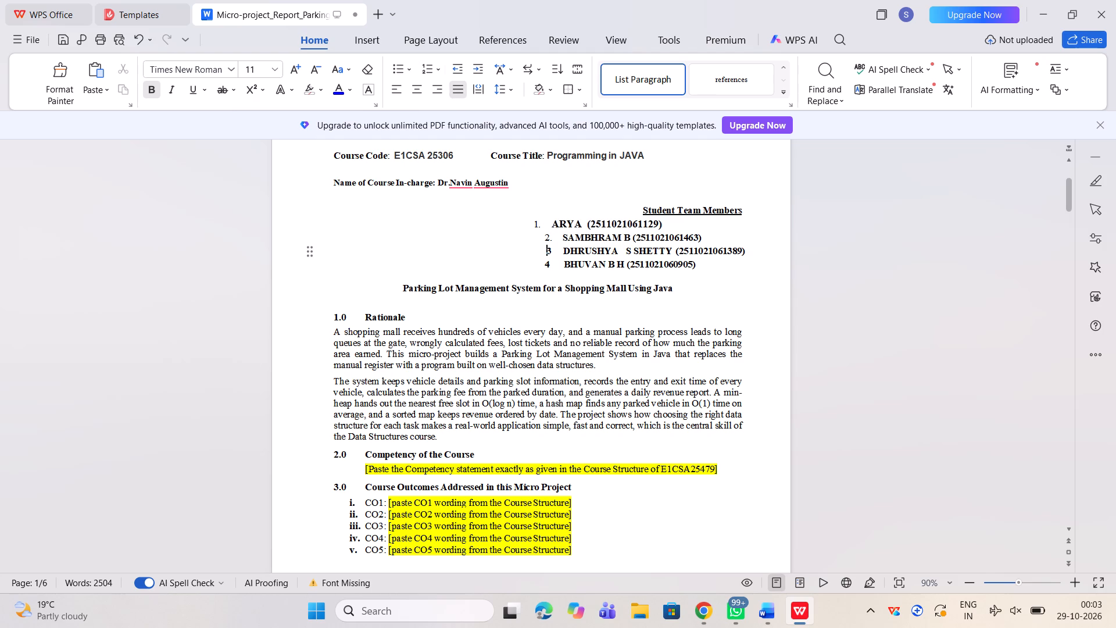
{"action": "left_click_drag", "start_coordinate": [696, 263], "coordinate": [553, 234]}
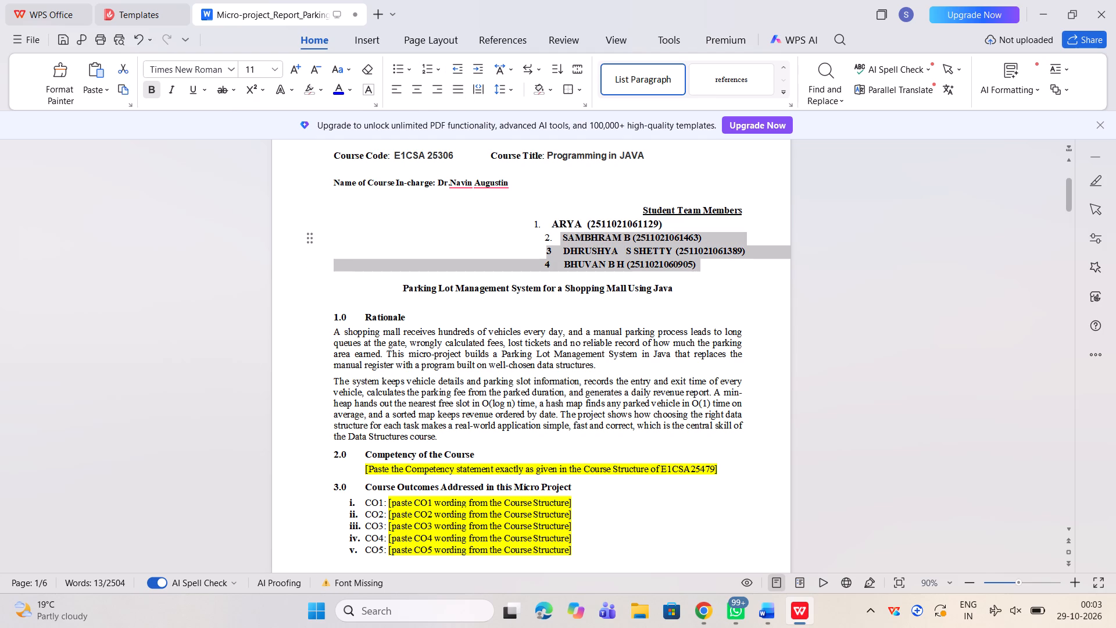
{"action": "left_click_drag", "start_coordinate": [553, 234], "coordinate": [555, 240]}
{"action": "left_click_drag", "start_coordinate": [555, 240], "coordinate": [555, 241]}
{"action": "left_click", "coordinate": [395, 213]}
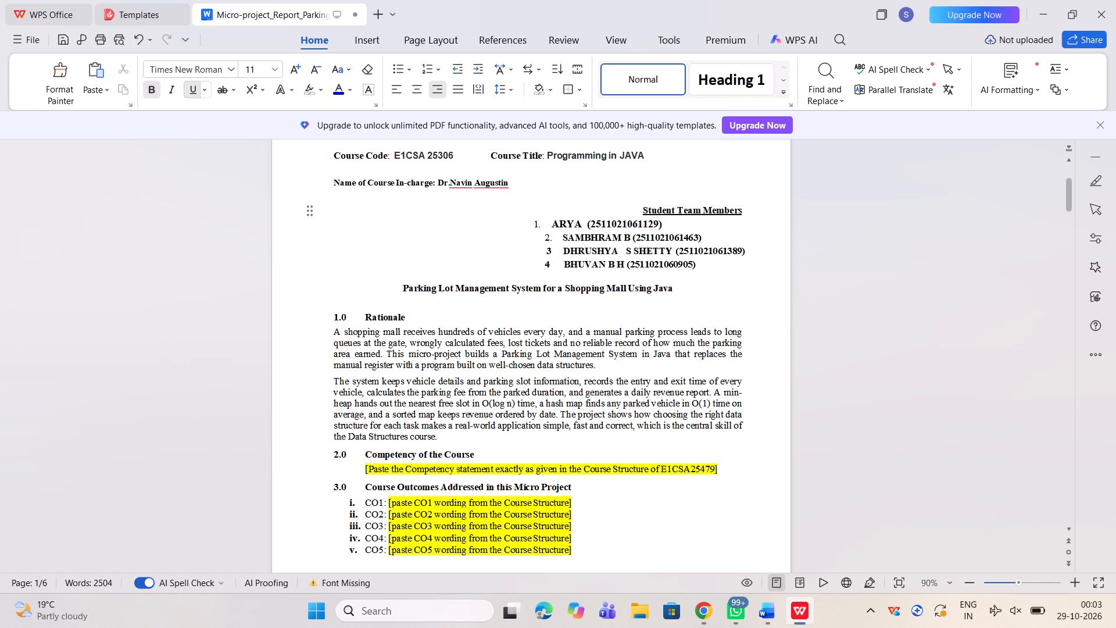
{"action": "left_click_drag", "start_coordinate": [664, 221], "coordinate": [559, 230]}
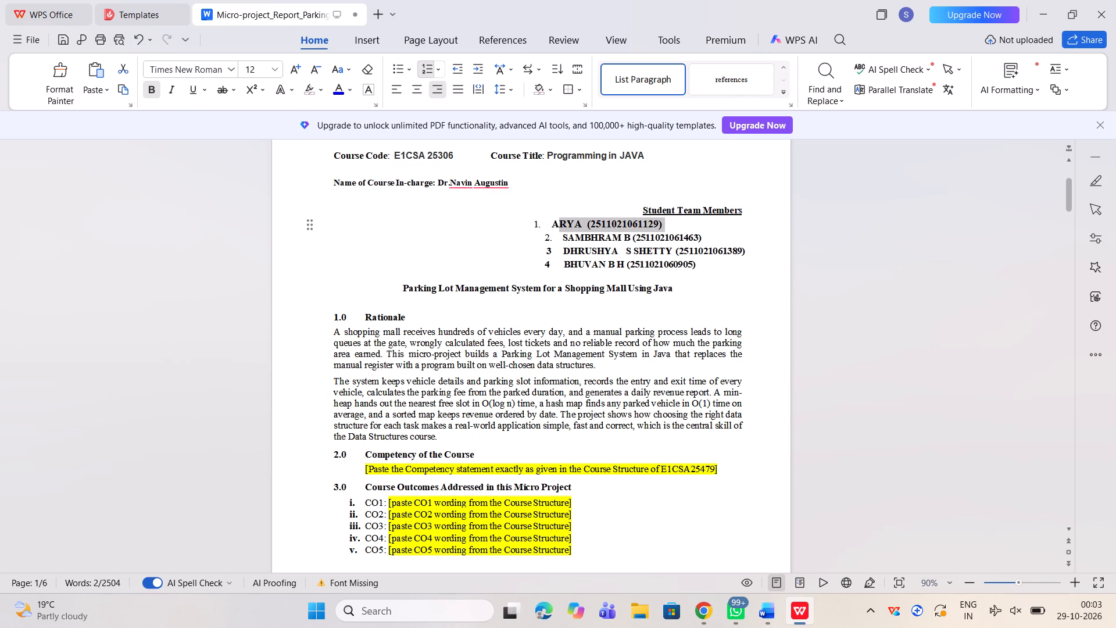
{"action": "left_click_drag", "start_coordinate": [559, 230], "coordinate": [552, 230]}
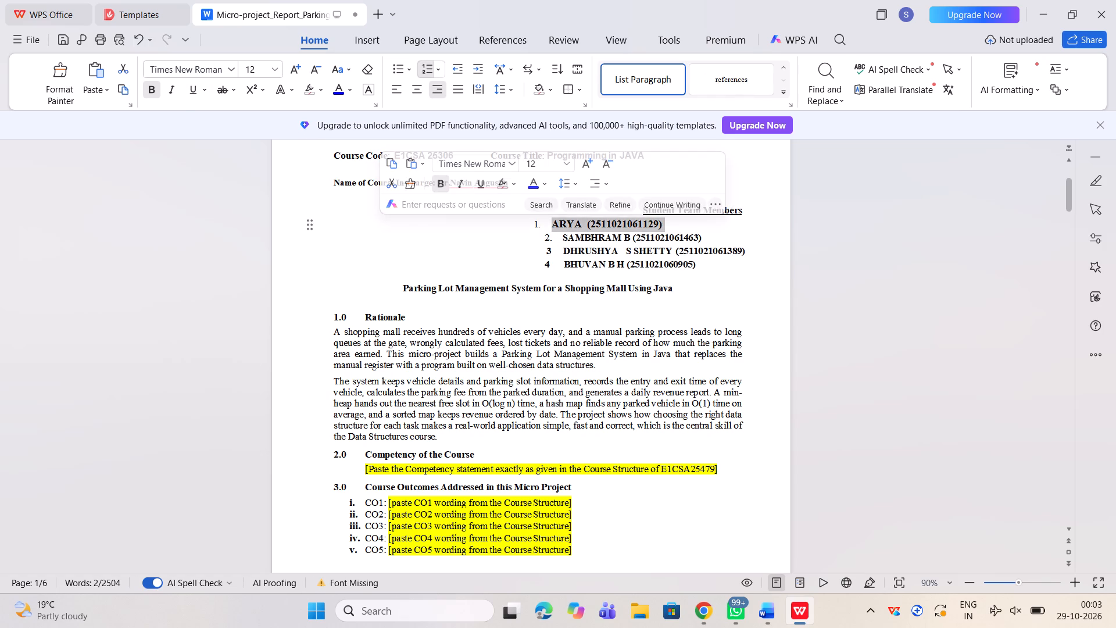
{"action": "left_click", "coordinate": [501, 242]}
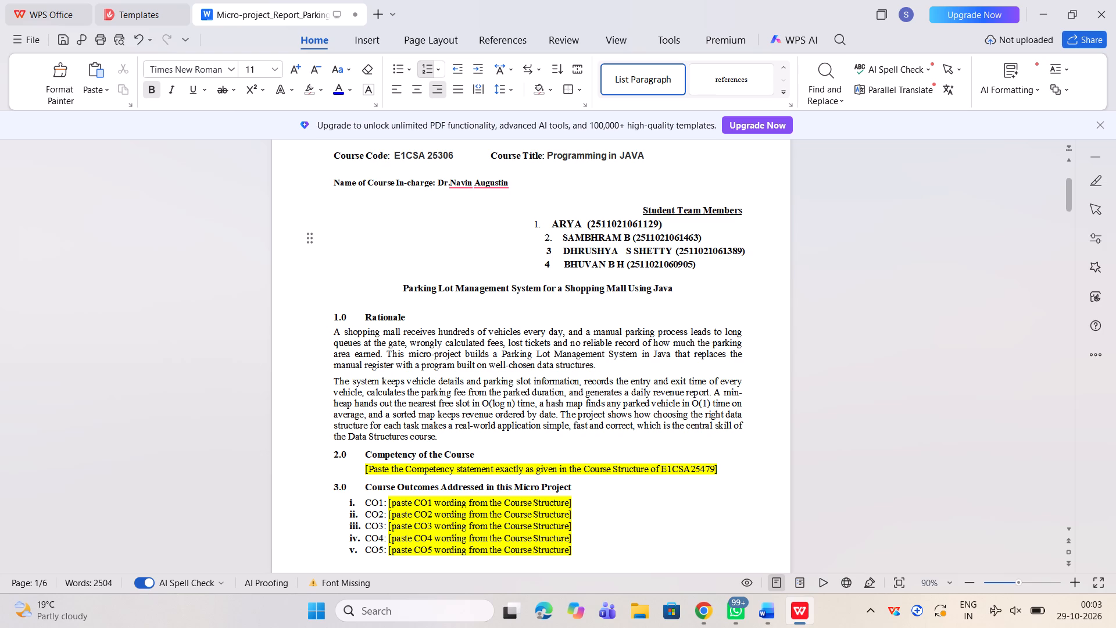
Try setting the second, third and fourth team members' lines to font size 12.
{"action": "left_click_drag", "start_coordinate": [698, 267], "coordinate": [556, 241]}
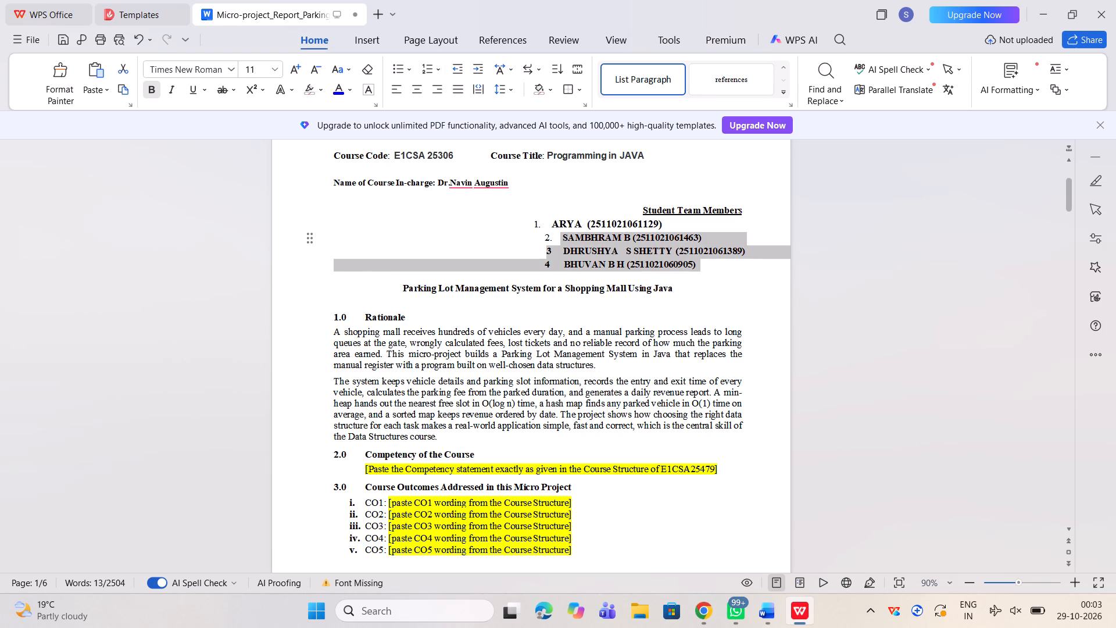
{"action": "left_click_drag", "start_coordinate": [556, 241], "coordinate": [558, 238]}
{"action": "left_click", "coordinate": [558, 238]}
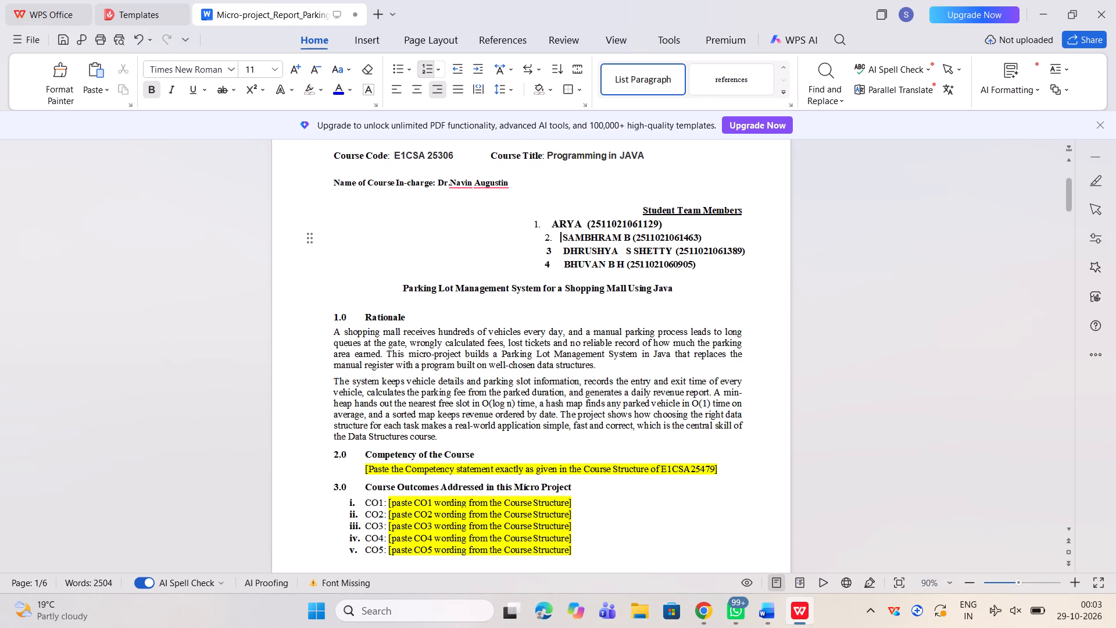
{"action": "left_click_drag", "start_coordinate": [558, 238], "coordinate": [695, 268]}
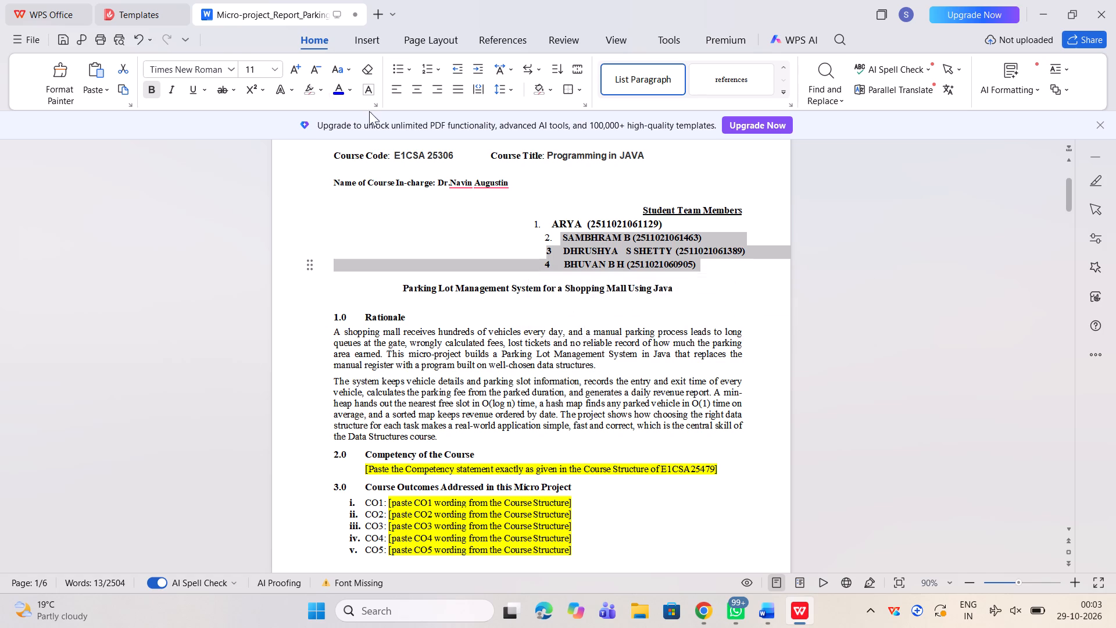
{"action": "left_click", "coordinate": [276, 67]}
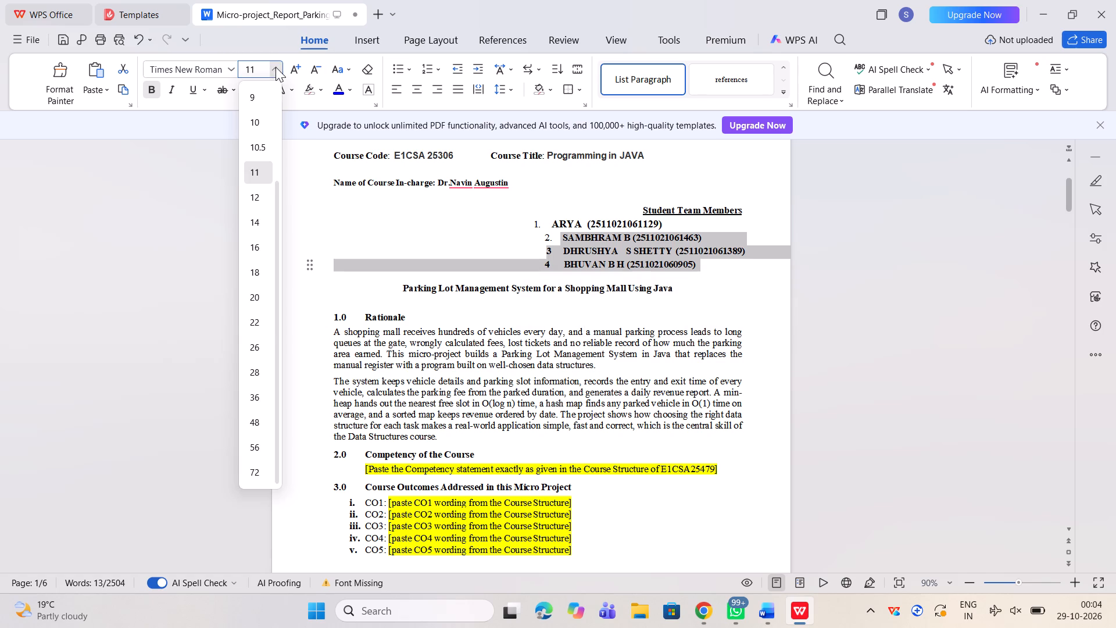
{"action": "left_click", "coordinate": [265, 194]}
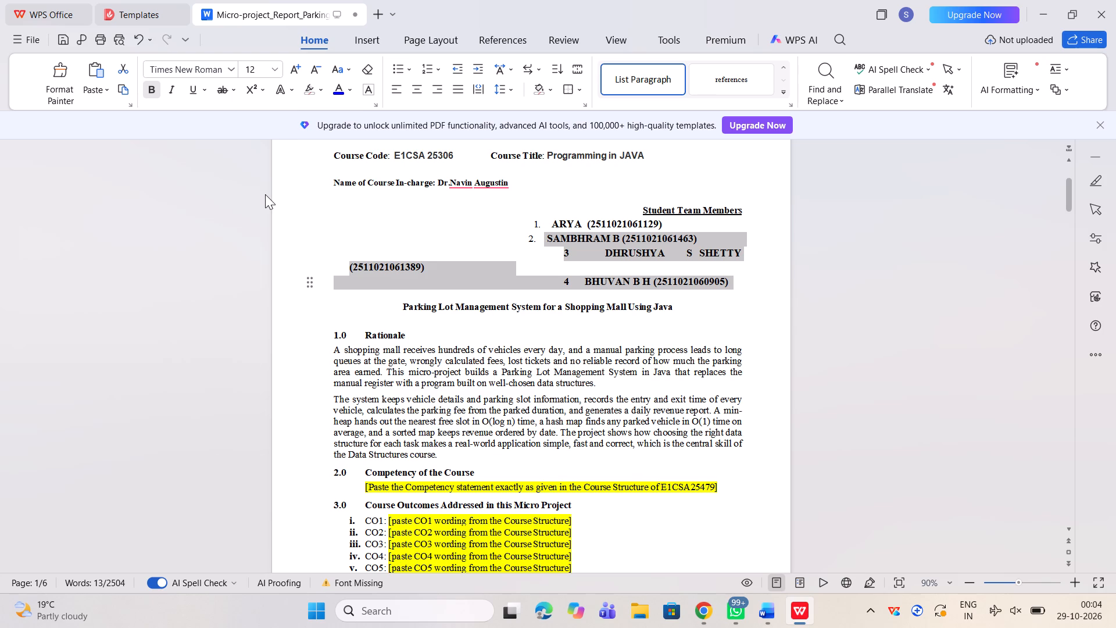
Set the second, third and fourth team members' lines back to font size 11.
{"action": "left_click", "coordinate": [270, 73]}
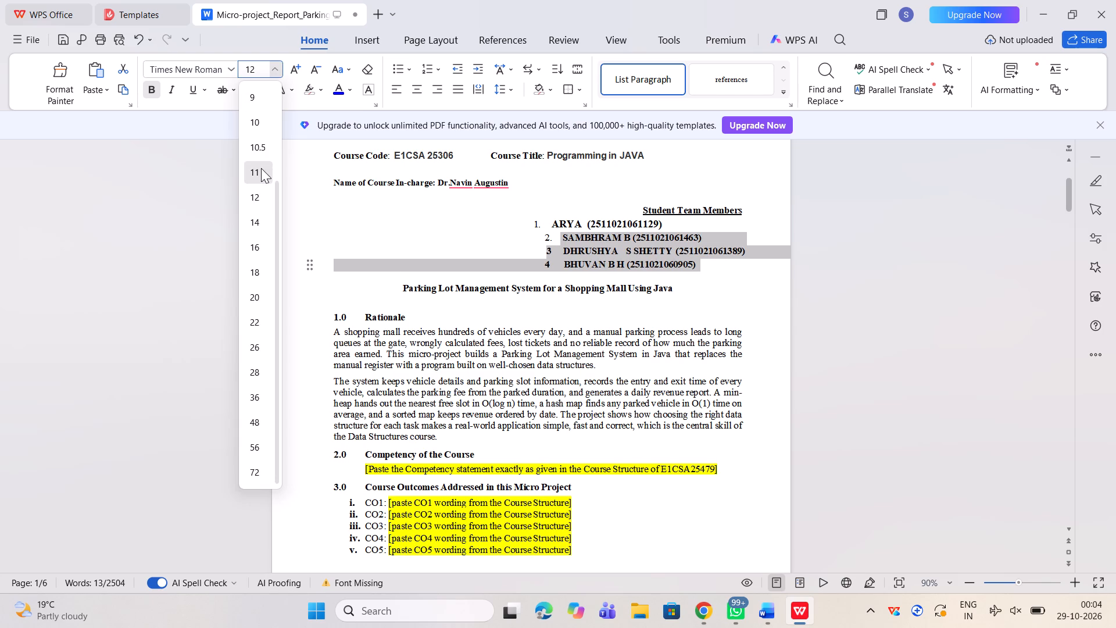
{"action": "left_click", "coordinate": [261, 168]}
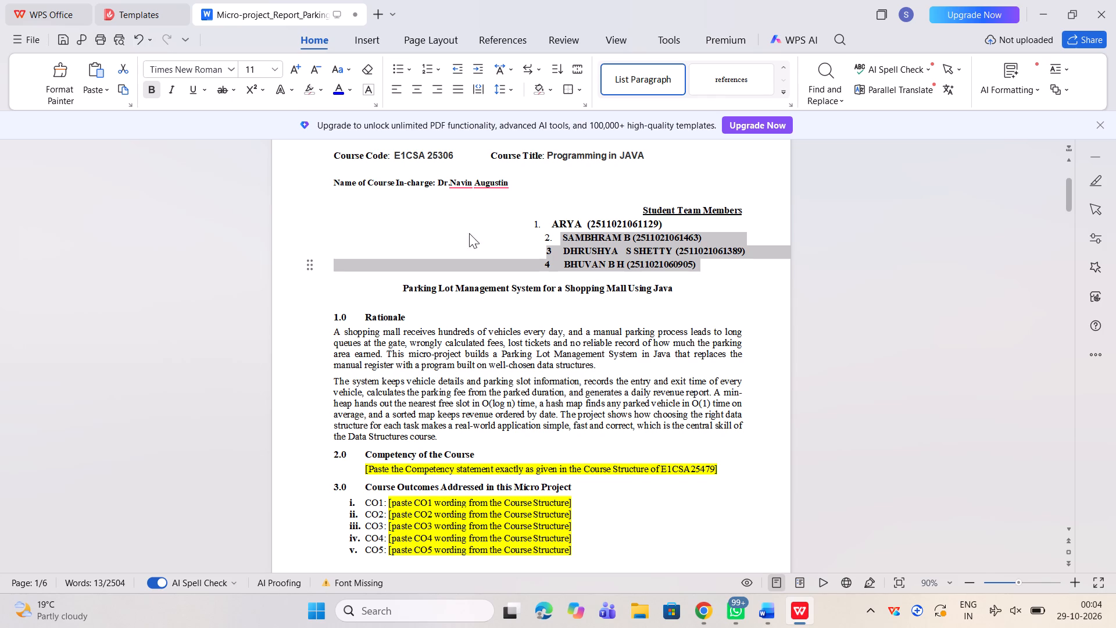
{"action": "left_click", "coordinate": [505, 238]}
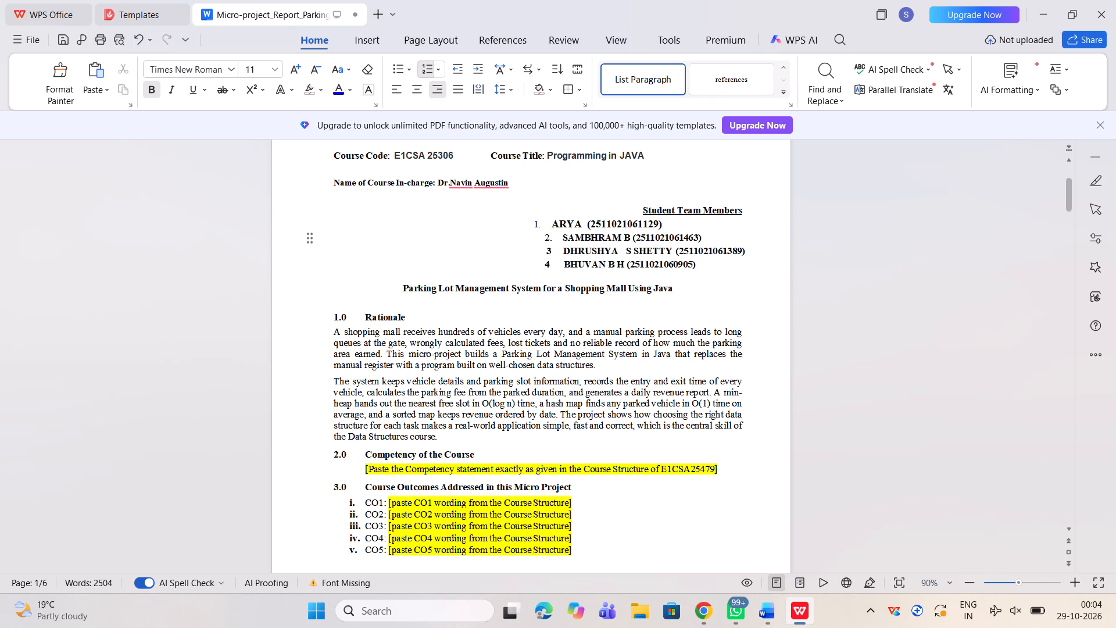
Remove the right alignment from the first team member's line, moving it to the start of the list indent.
{"action": "left_click", "coordinate": [528, 221]}
{"action": "key", "text": "space"}
{"action": "key", "text": "BackSpace"}
{"action": "key", "text": "BackSpace"}
{"action": "key", "text": "space"}
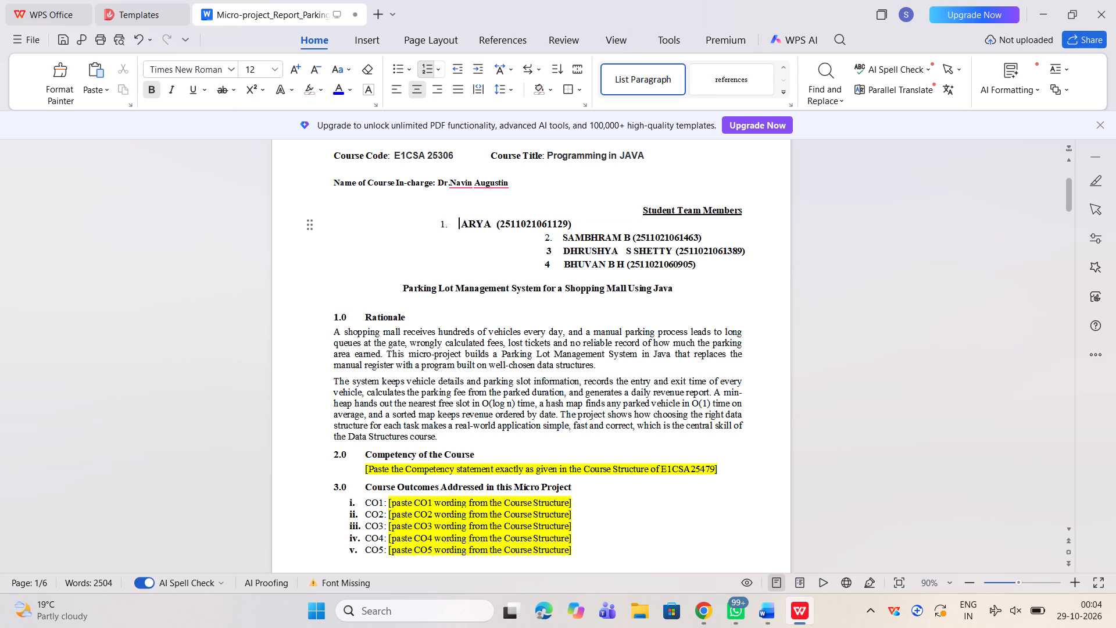
{"action": "key", "text": "space"}
{"action": "key", "text": "BackSpace"}
{"action": "key", "text": "BackSpace"}
{"action": "key", "text": "BackSpace"}
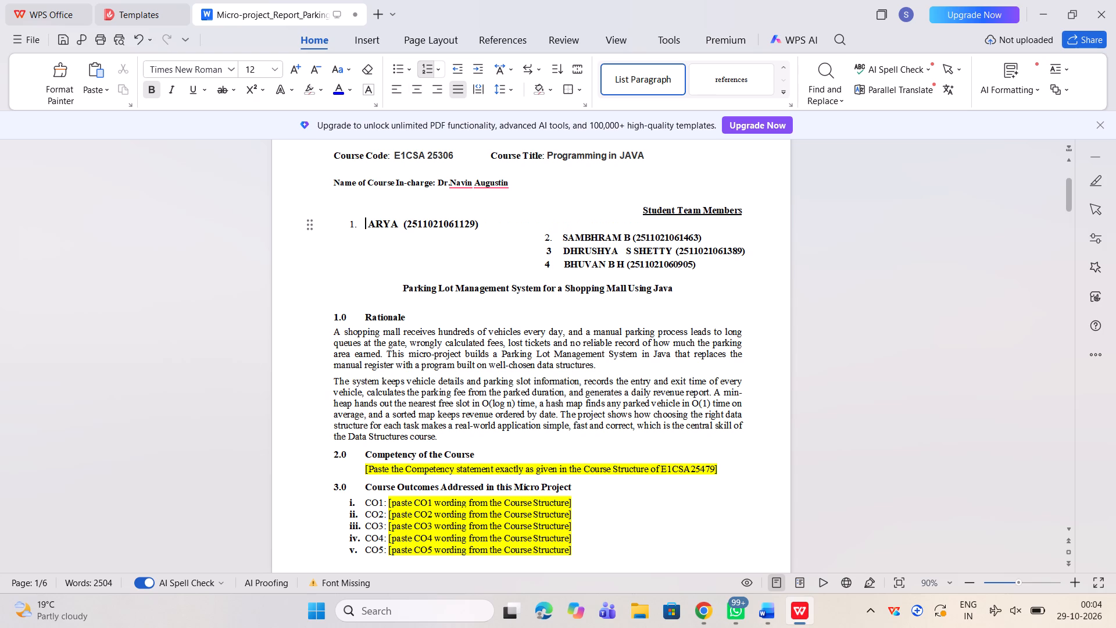
Insert spaces before the first team member's name to shift it across under the Student Team Members heading, near the other entries.
{"action": "key", "text": "space"}
{"action": "key", "text": "space"}
{"action": "key", "text": "space"}
{"action": "key", "text": "space"}
{"action": "key", "text": "space"}
{"action": "key", "text": "space"}
{"action": "key", "text": "space"}
{"action": "key", "text": "space"}
{"action": "key", "text": "space"}
{"action": "key", "text": "space"}
{"action": "key", "text": "space"}
{"action": "key", "text": "space"}
{"action": "key", "text": "space"}
{"action": "key", "text": "space"}
{"action": "key", "text": "space"}
{"action": "key", "text": "space"}
{"action": "key", "text": "space"}
{"action": "key", "text": "space"}
{"action": "key", "text": "space"}
{"action": "key", "text": "space"}
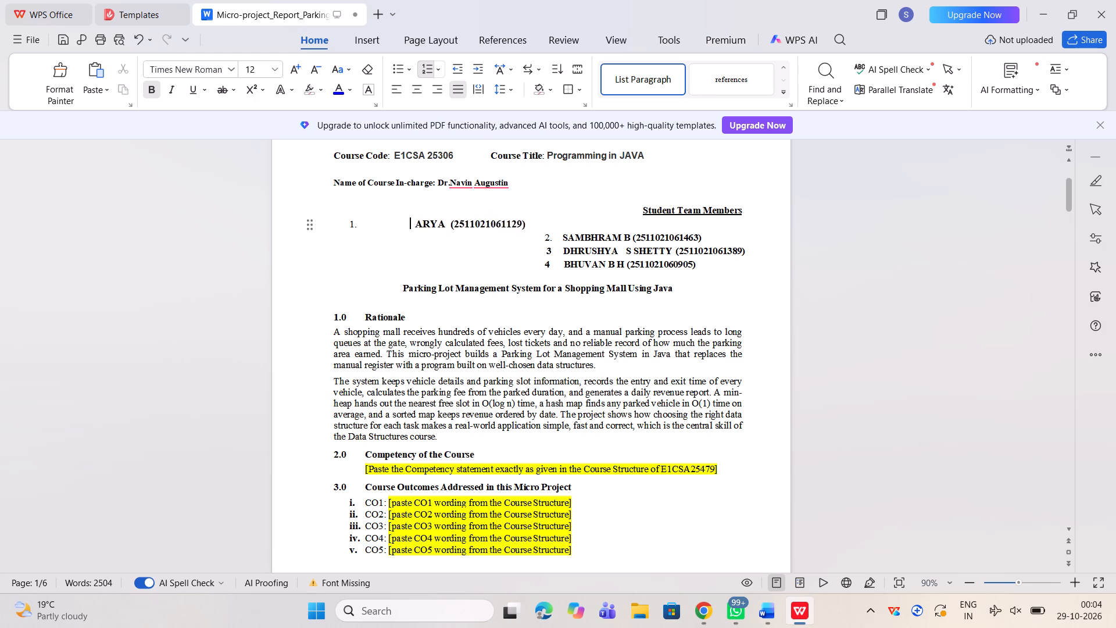
{"action": "key", "text": "space"}
{"action": "key", "text": "space"}
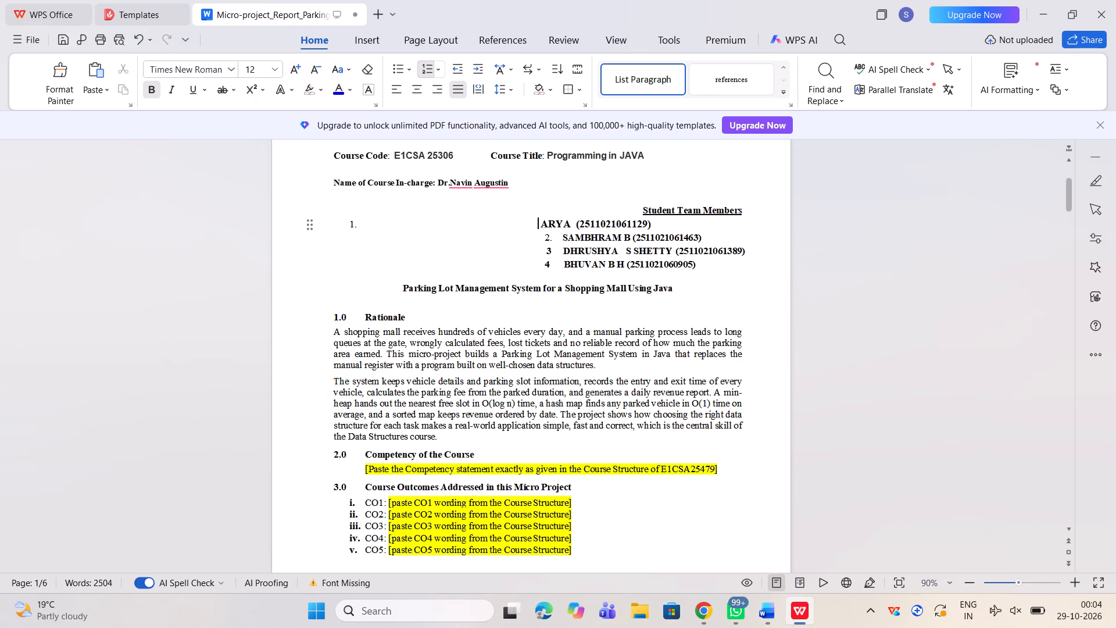
{"action": "key", "text": "space"}
{"action": "key", "text": "space"}
{"action": "key", "text": "space"}
{"action": "key", "text": "space"}
{"action": "key", "text": "space"}
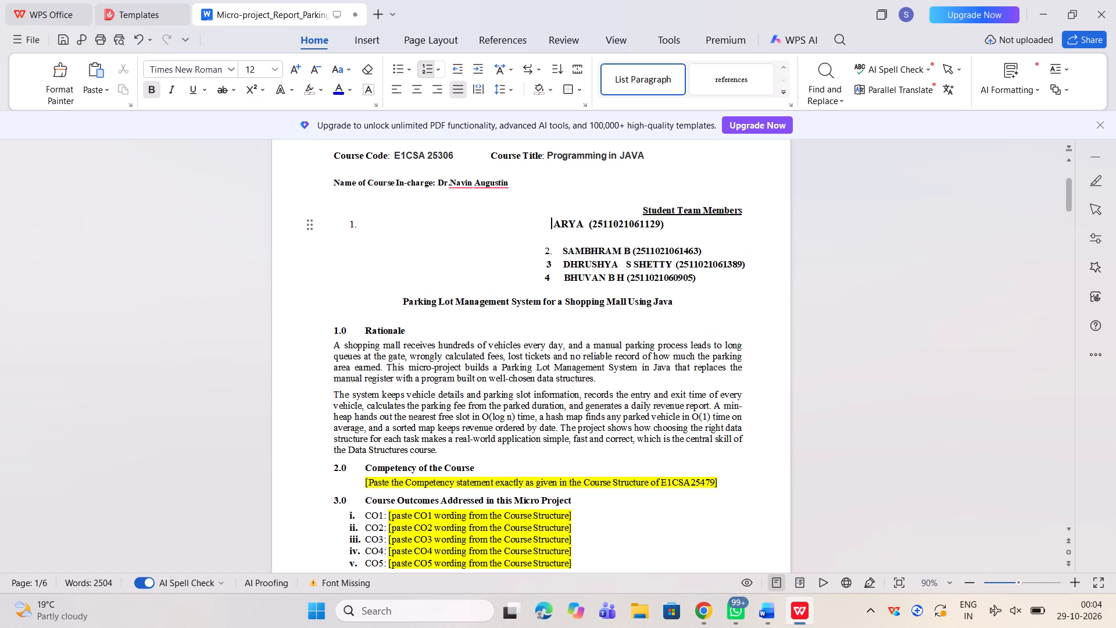
{"action": "key", "text": "BackSpace"}
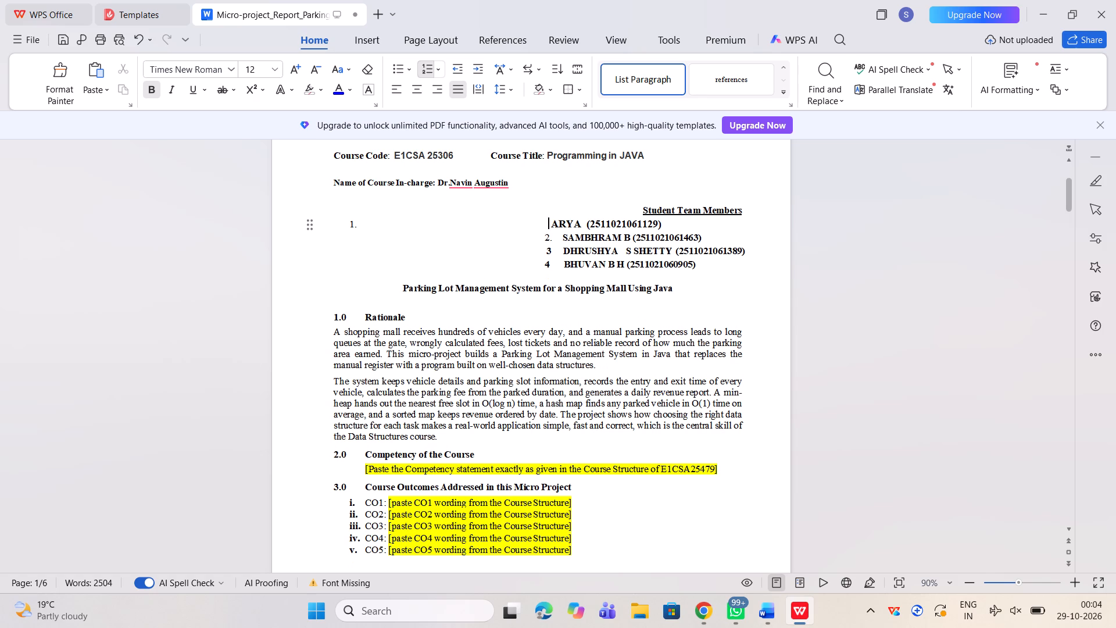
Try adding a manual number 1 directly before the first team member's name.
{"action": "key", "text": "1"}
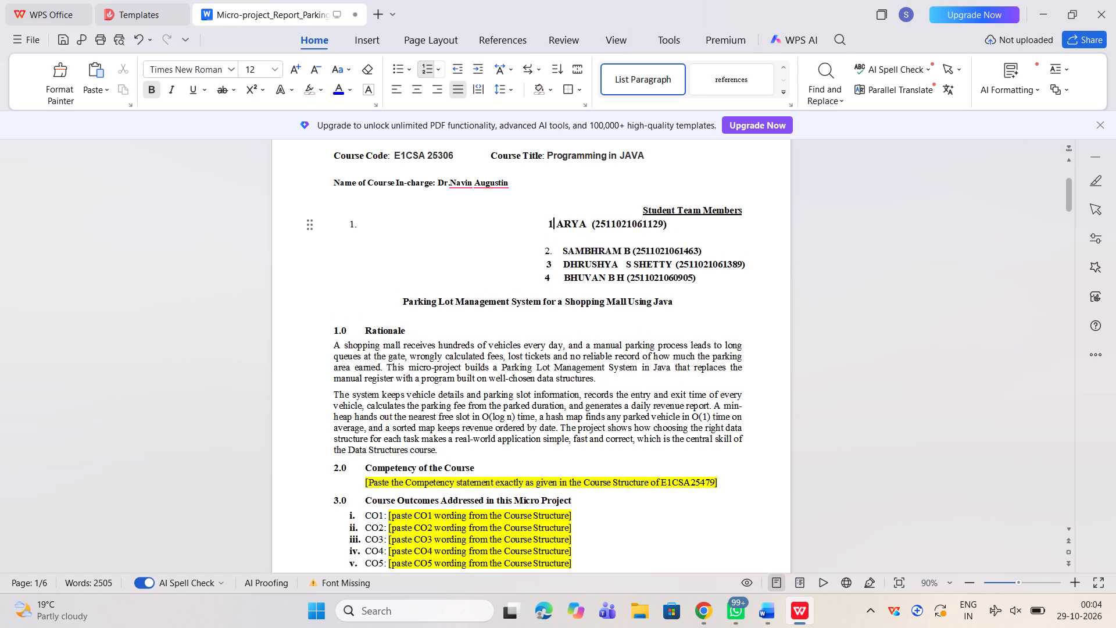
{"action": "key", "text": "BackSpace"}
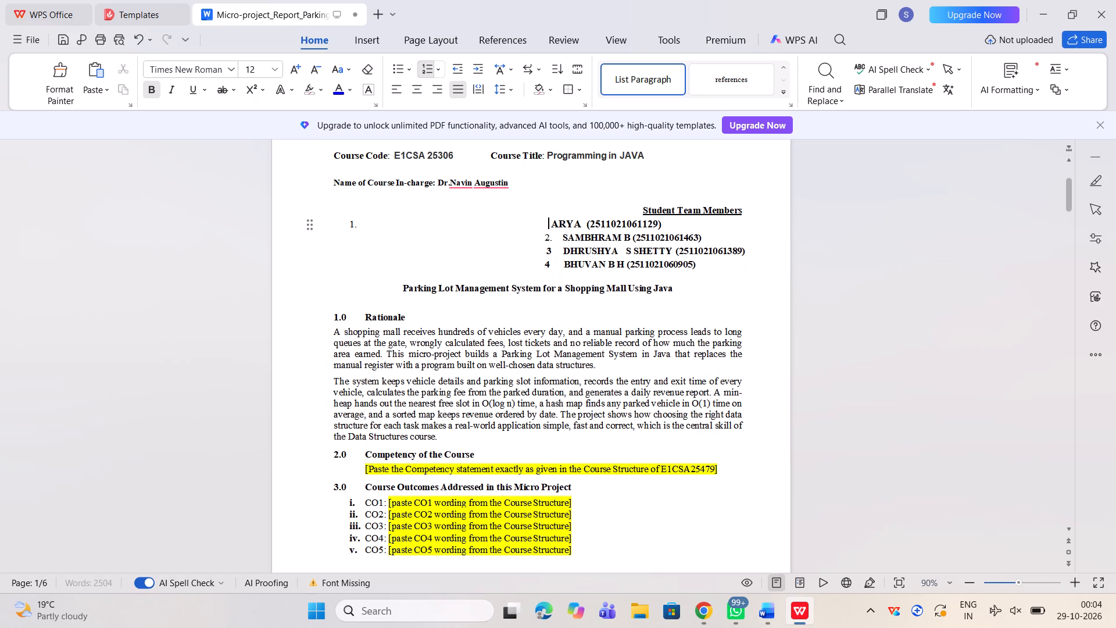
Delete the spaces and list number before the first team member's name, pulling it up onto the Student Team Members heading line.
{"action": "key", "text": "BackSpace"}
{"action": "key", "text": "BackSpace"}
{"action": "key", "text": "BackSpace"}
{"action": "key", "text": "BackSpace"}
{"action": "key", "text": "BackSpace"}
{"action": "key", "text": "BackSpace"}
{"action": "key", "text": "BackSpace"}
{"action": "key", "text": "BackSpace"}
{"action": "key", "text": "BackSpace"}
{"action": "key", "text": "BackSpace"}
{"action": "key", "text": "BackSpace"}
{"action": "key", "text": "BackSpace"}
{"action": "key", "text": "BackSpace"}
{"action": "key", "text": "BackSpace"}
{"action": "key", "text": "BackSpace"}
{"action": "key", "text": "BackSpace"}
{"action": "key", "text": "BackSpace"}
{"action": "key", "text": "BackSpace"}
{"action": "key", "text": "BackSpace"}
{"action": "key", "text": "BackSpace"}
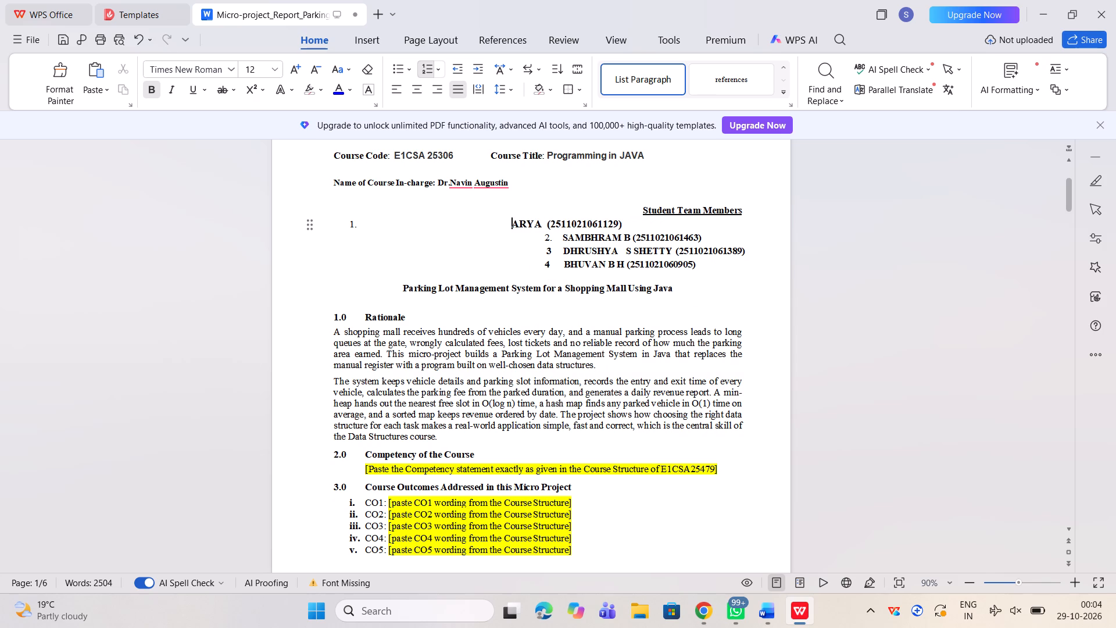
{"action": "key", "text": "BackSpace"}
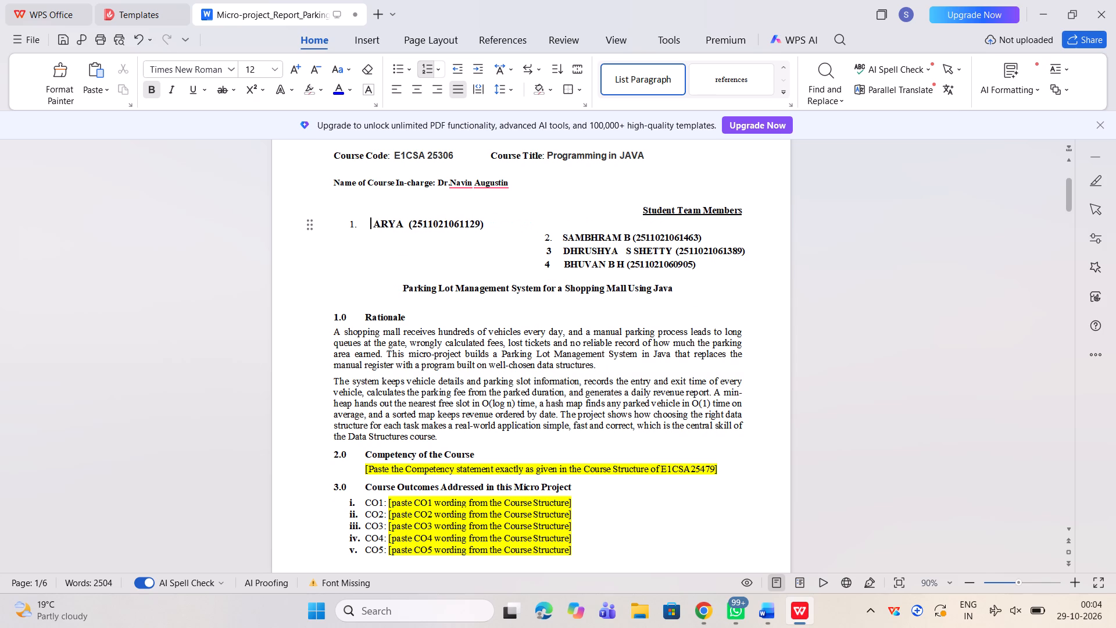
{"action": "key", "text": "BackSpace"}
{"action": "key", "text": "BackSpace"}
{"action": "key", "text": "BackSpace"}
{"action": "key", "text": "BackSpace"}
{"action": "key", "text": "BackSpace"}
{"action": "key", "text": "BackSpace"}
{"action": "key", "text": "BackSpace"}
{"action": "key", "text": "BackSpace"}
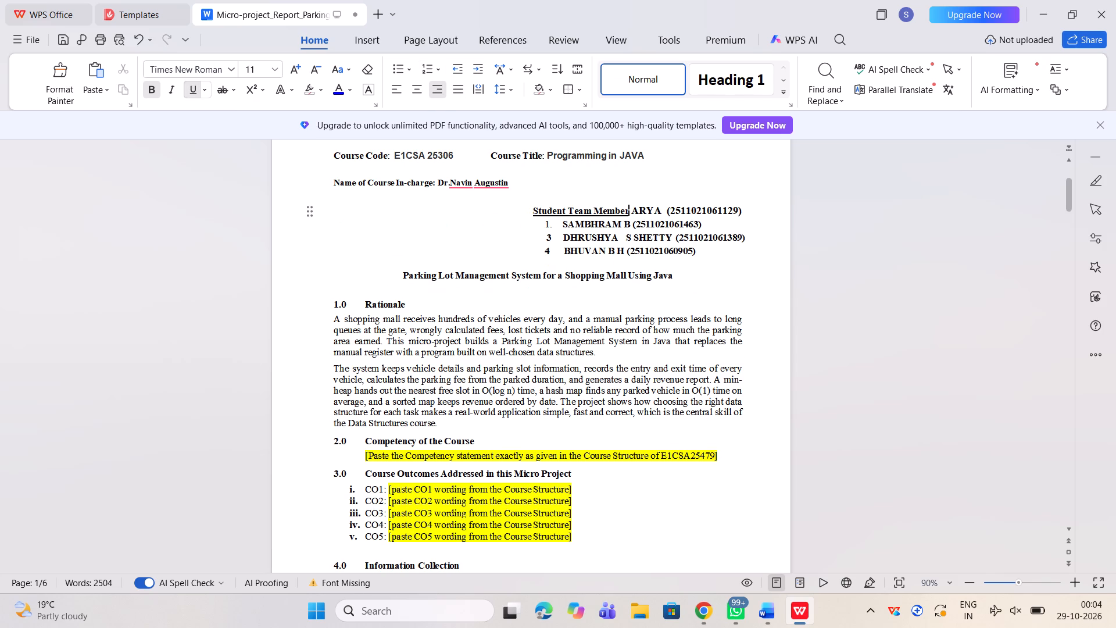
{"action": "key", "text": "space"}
Undo the recent spacing, alignment and font size edits, back to the first team member's numbered line at size 11 above the others.
{"action": "triple_click", "coordinate": [133, 37]}
{"action": "double_click", "coordinate": [133, 37]}
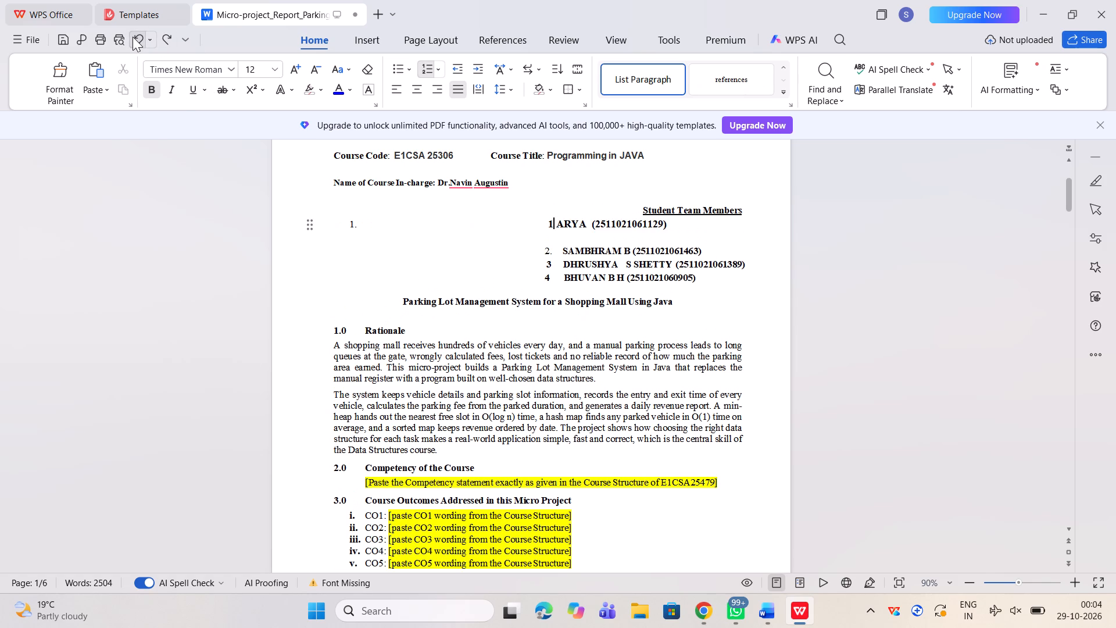
{"action": "double_click", "coordinate": [133, 37]}
{"action": "left_click", "coordinate": [133, 37]}
{"action": "left_click", "coordinate": [133, 37]}
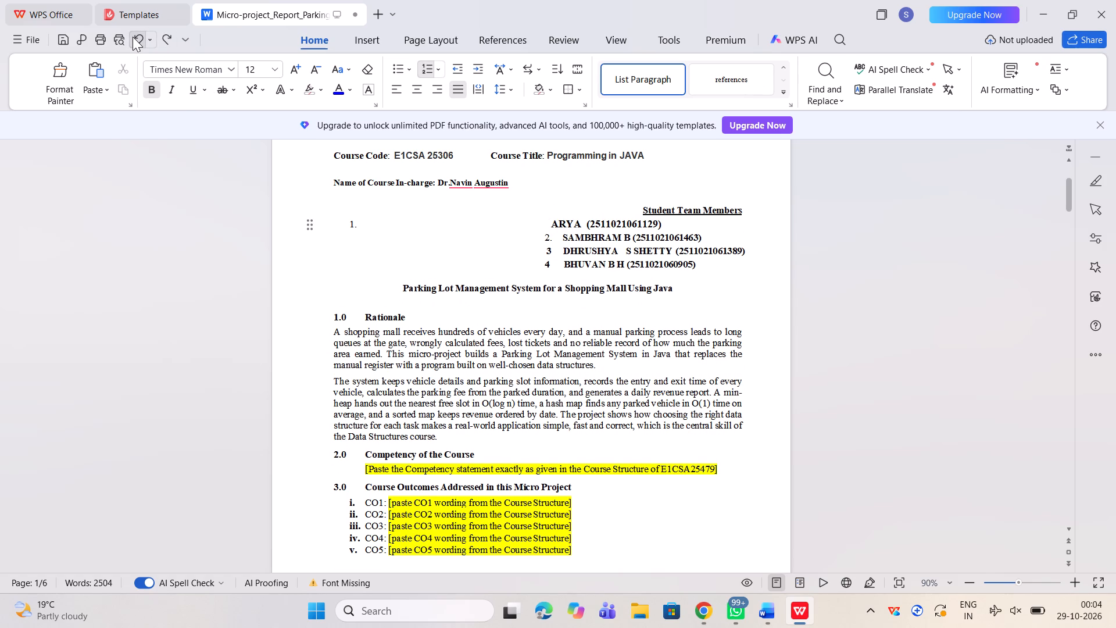
{"action": "left_click", "coordinate": [133, 37]}
{"action": "triple_click", "coordinate": [133, 37]}
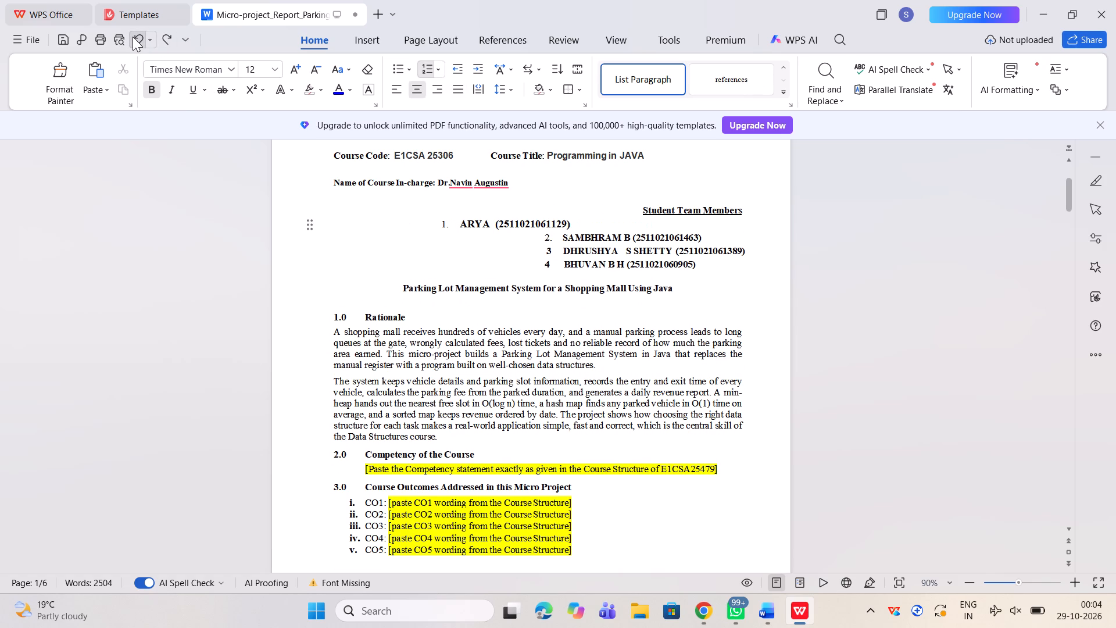
{"action": "left_click", "coordinate": [133, 37]}
{"action": "double_click", "coordinate": [133, 37]}
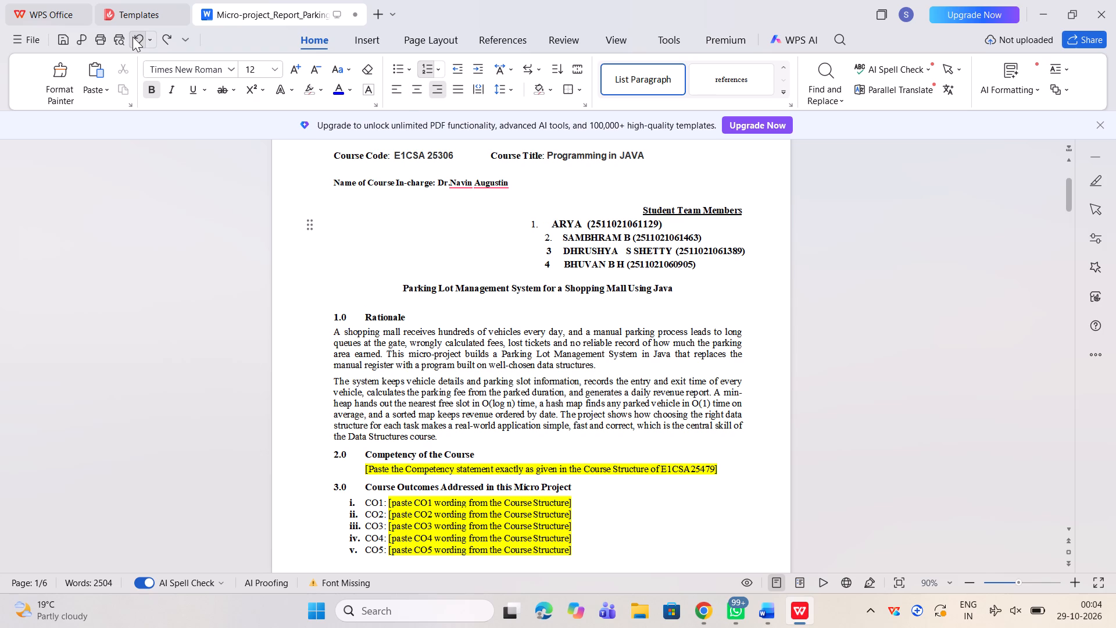
{"action": "double_click", "coordinate": [133, 37]}
{"action": "left_click", "coordinate": [133, 37]}
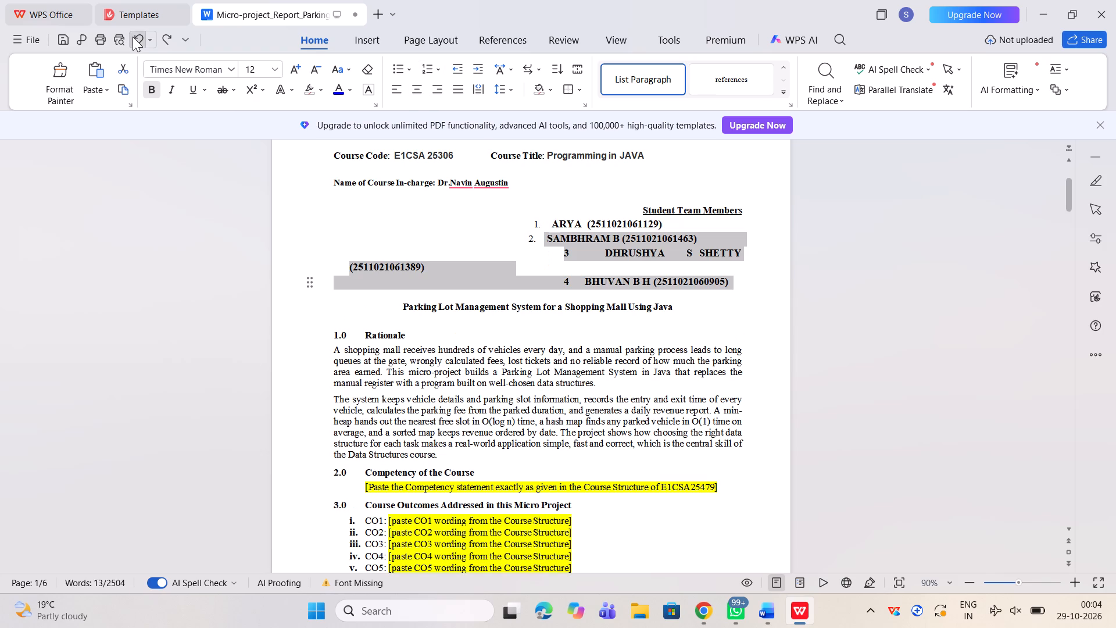
{"action": "left_click", "coordinate": [133, 37]}
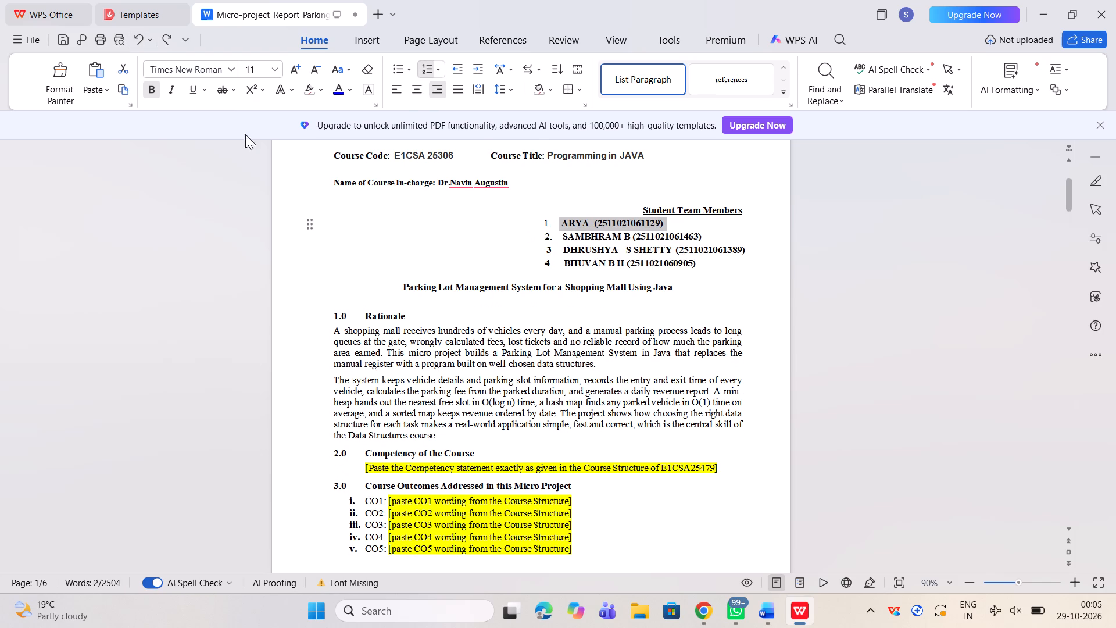
{"action": "left_click", "coordinate": [374, 247]}
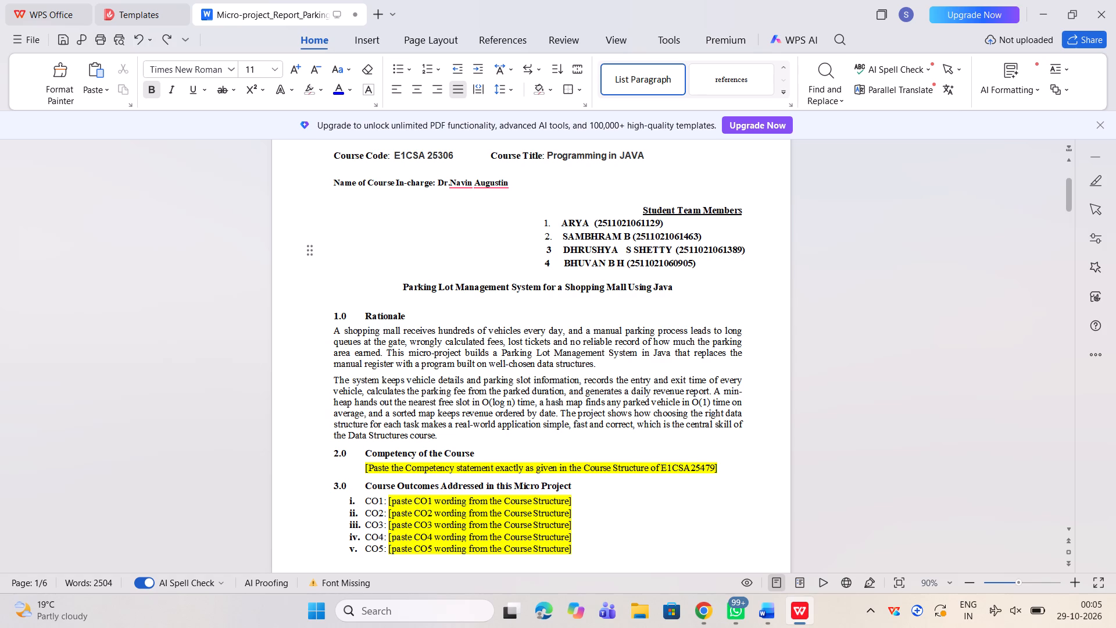
Colour the bracketed registration numbers of all four team members standard red, leaving their names black.
{"action": "left_click_drag", "start_coordinate": [663, 227], "coordinate": [580, 225]}
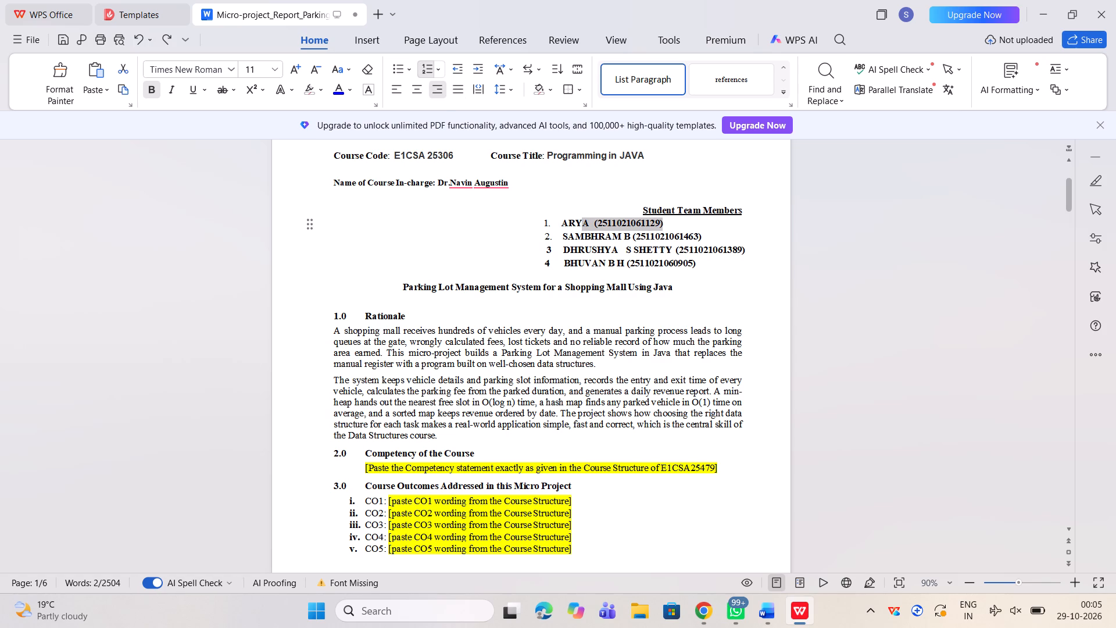
{"action": "left_click_drag", "start_coordinate": [580, 225], "coordinate": [595, 224]}
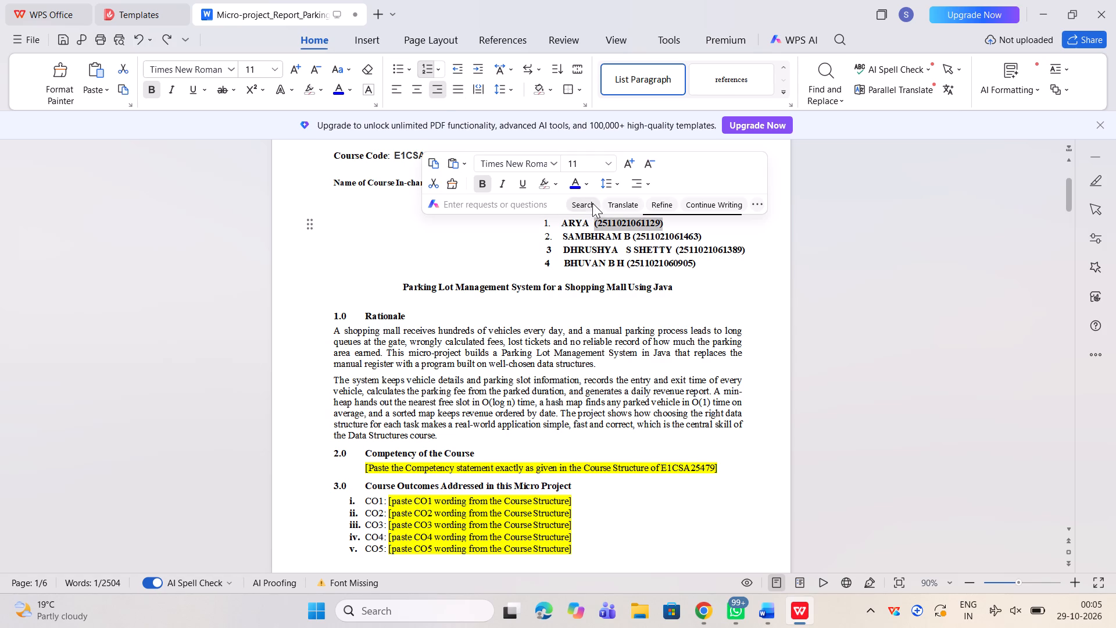
{"action": "left_click", "coordinate": [587, 189]}
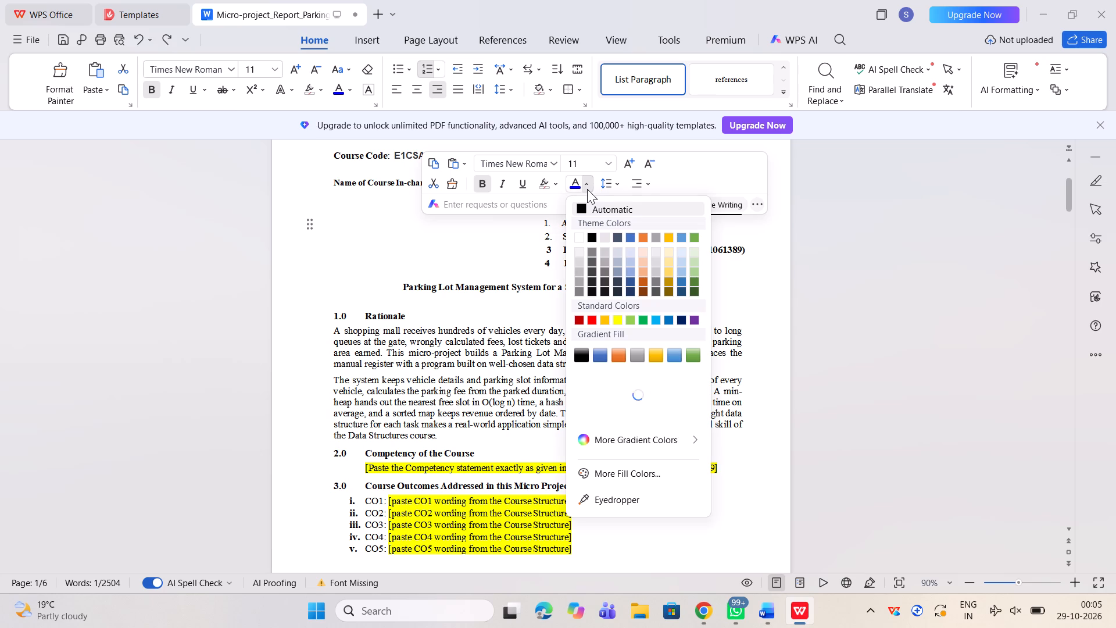
{"action": "left_click", "coordinate": [593, 315]}
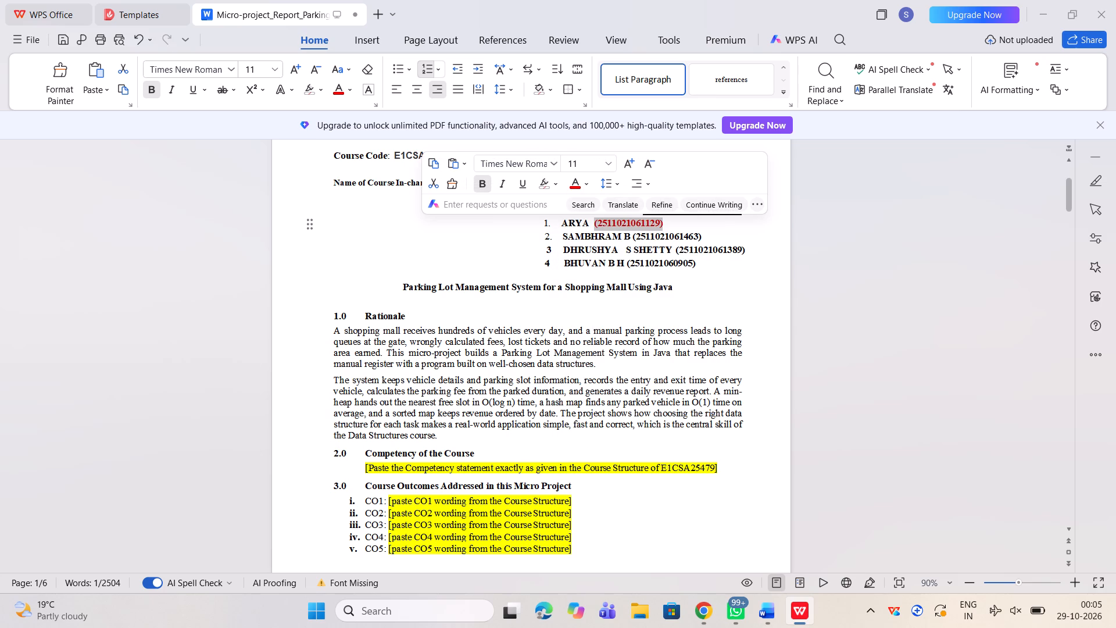
{"action": "left_click_drag", "start_coordinate": [700, 240], "coordinate": [626, 238]}
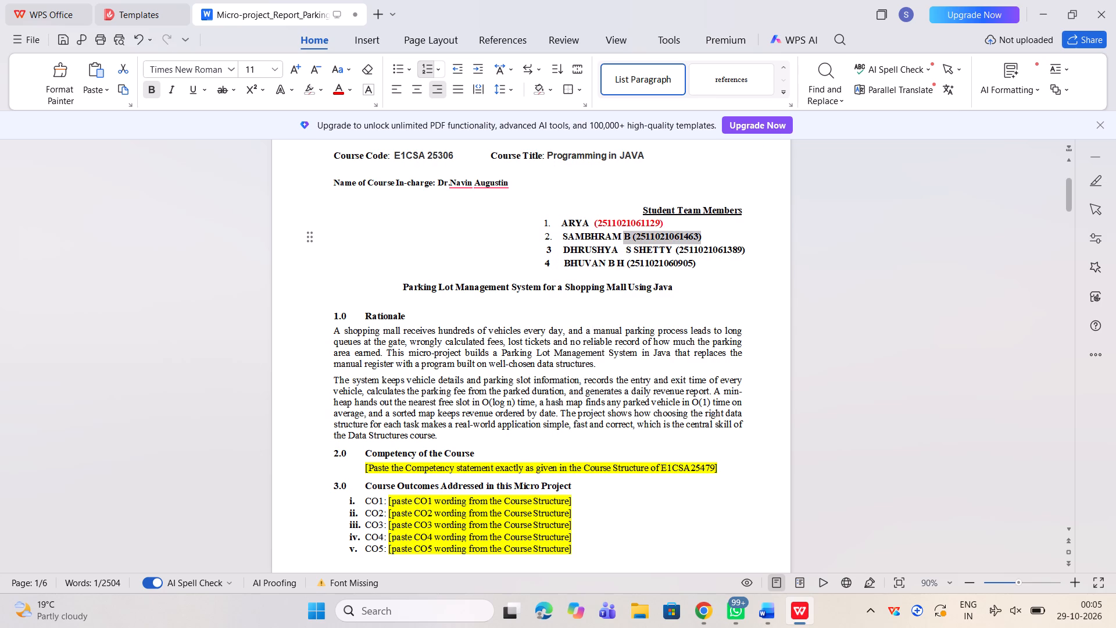
{"action": "left_click_drag", "start_coordinate": [626, 238], "coordinate": [633, 237]}
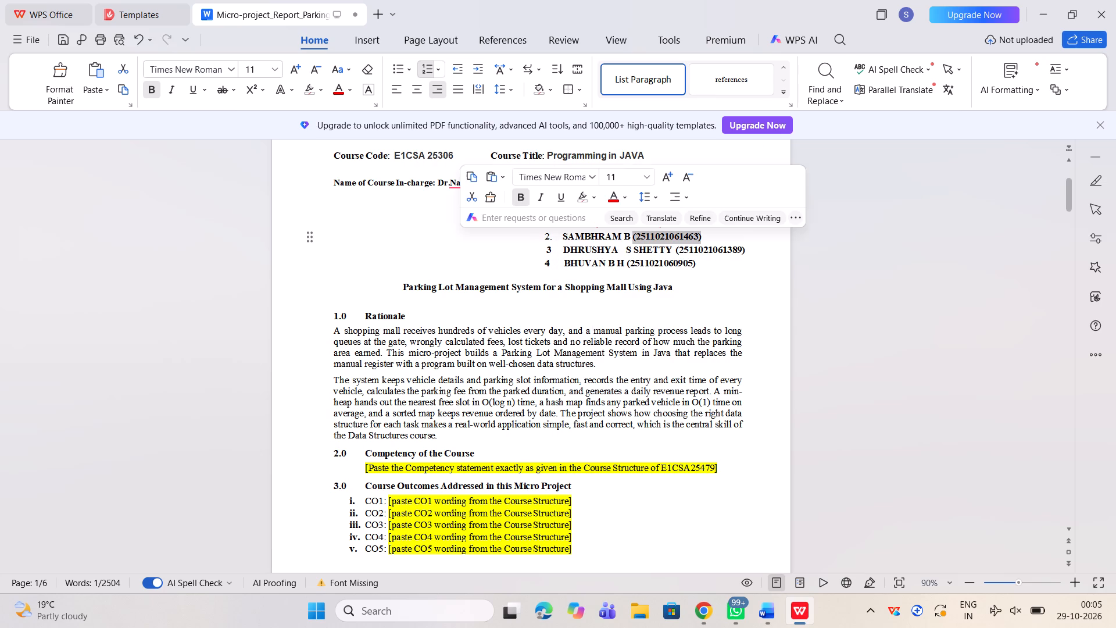
{"action": "left_click", "coordinate": [613, 198]}
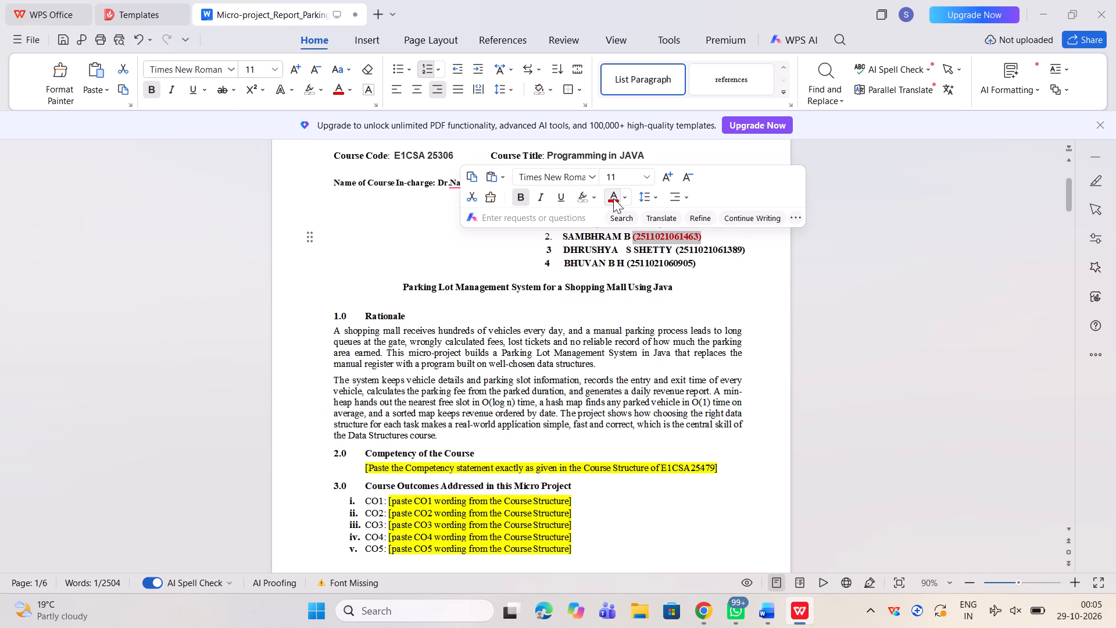
{"action": "left_click_drag", "start_coordinate": [746, 248], "coordinate": [705, 251]}
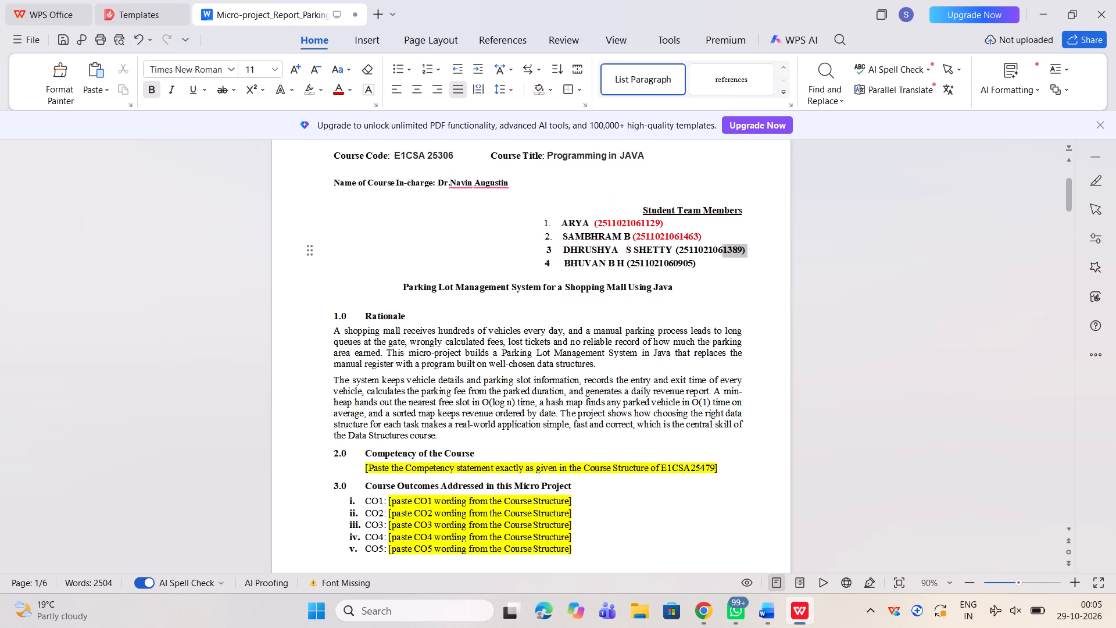
{"action": "left_click_drag", "start_coordinate": [705, 251], "coordinate": [674, 250]}
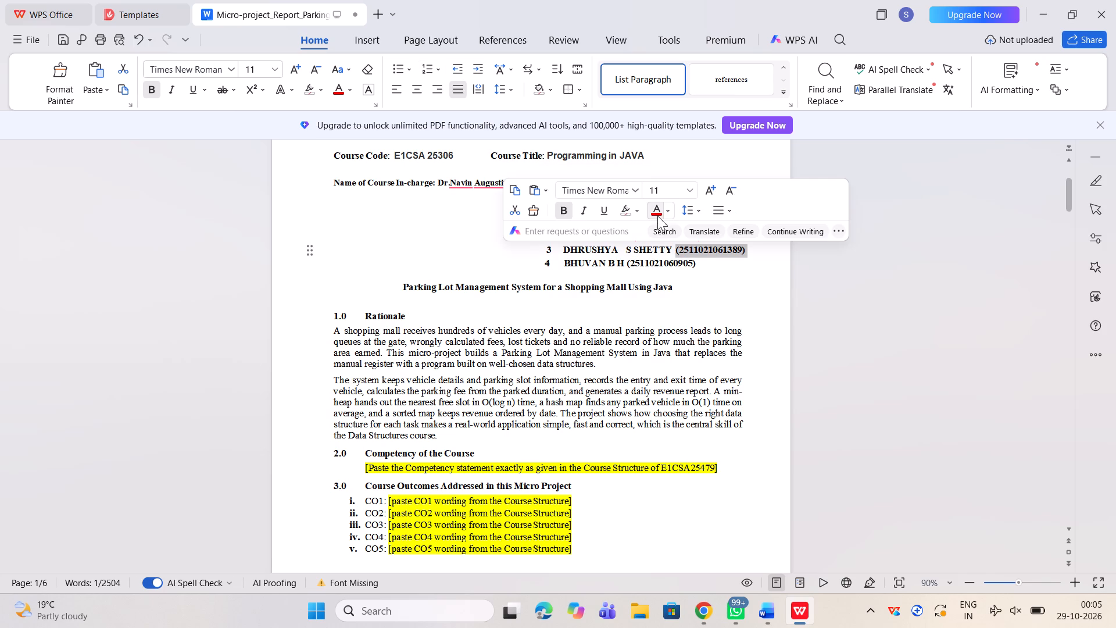
{"action": "left_click", "coordinate": [657, 212]}
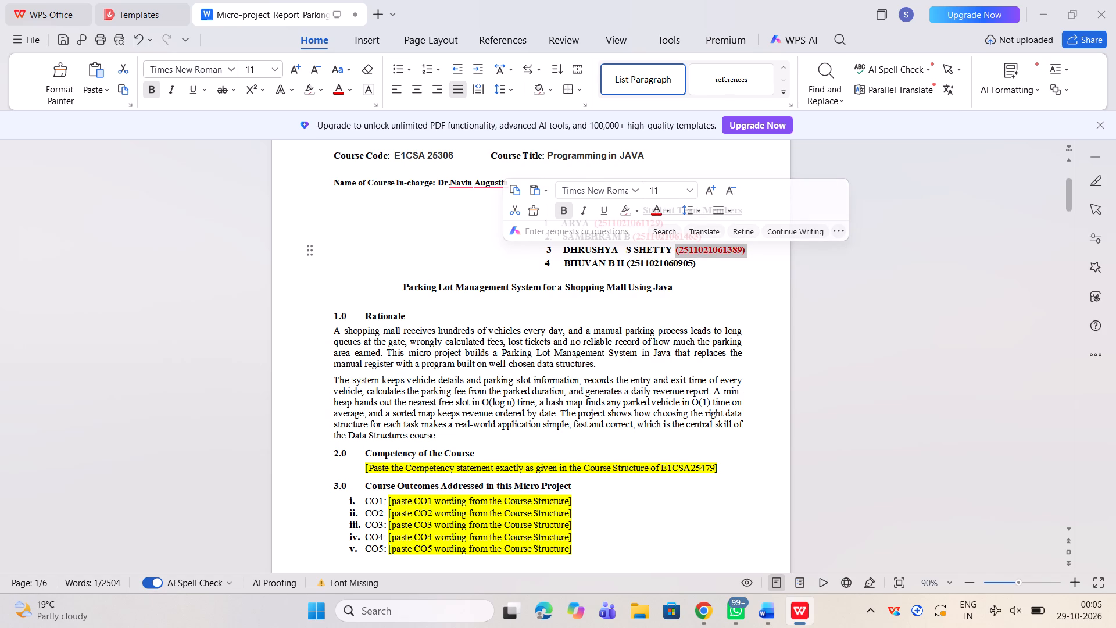
{"action": "left_click_drag", "start_coordinate": [700, 263], "coordinate": [641, 266]}
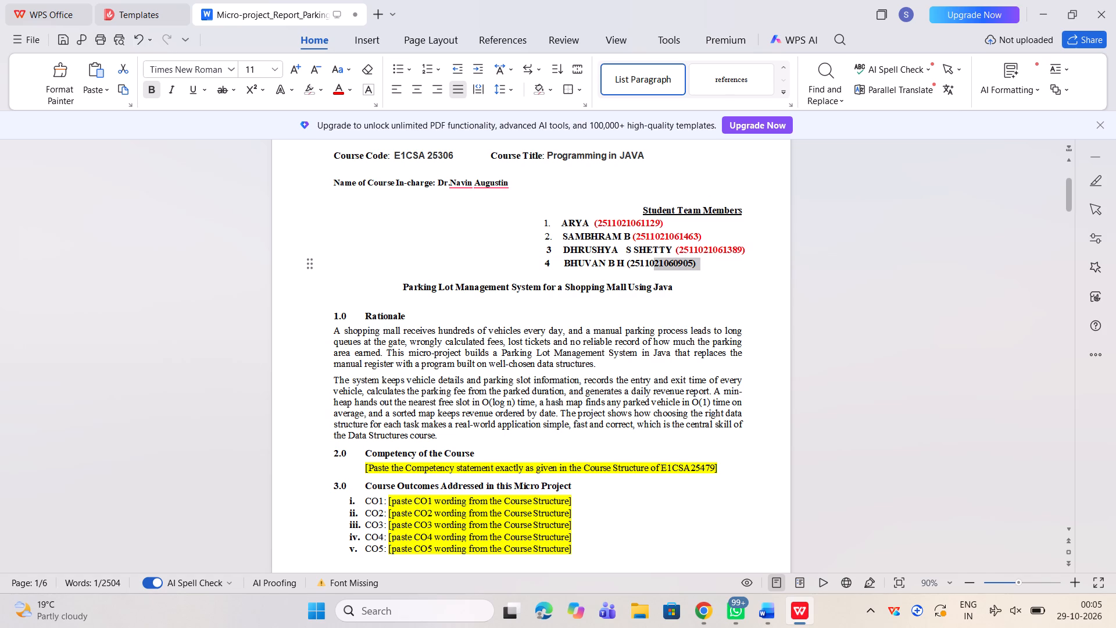
{"action": "left_click_drag", "start_coordinate": [641, 266], "coordinate": [627, 263]}
{"action": "left_click", "coordinate": [609, 228]}
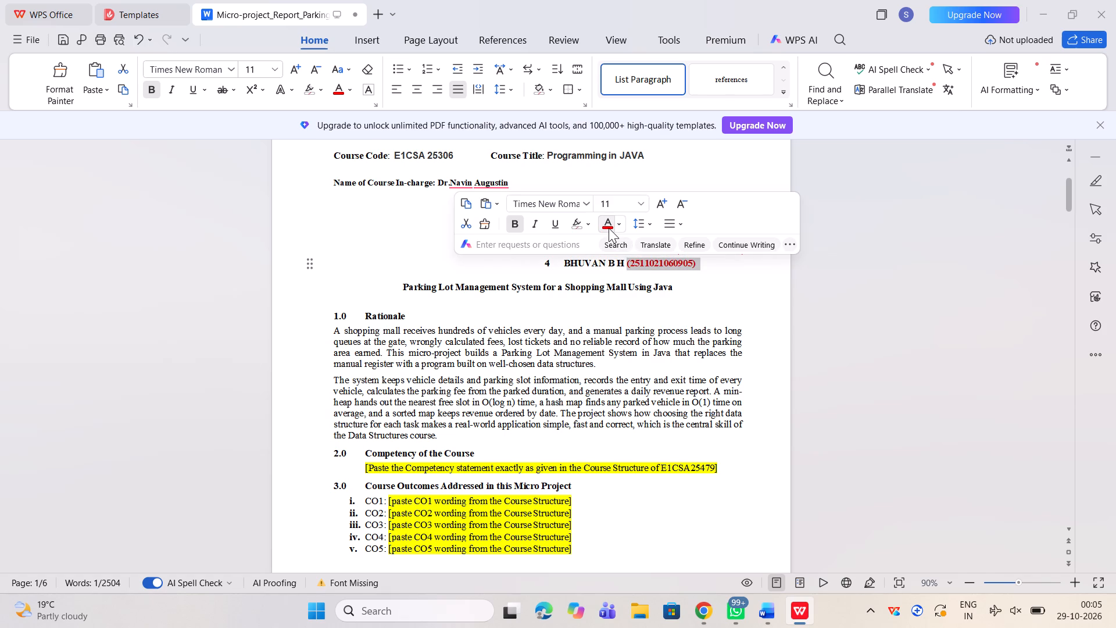
{"action": "left_click", "coordinate": [692, 305]}
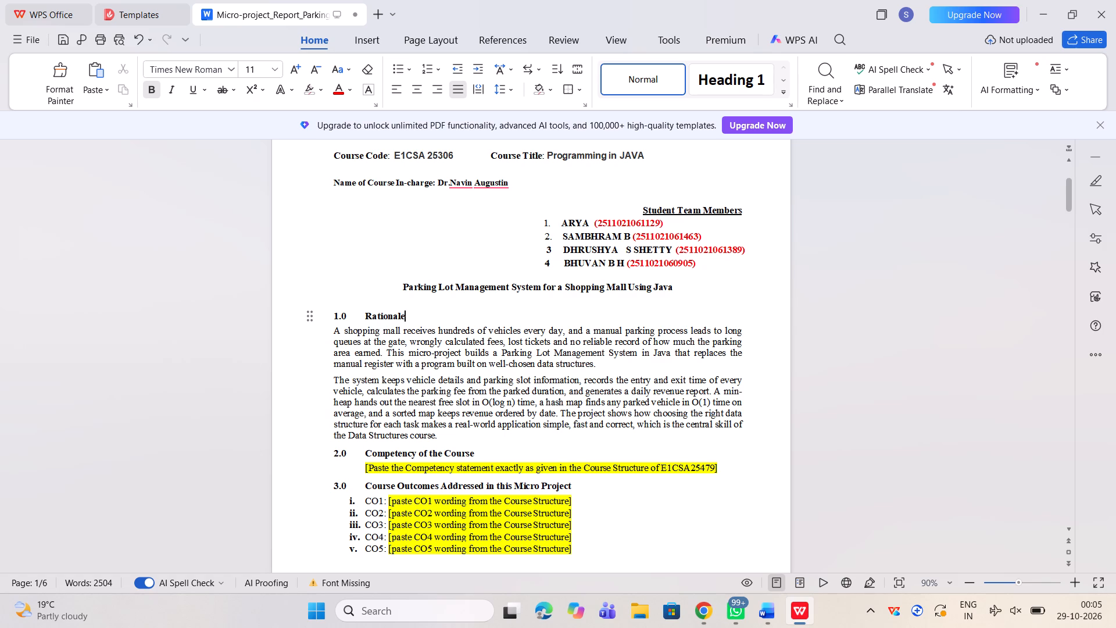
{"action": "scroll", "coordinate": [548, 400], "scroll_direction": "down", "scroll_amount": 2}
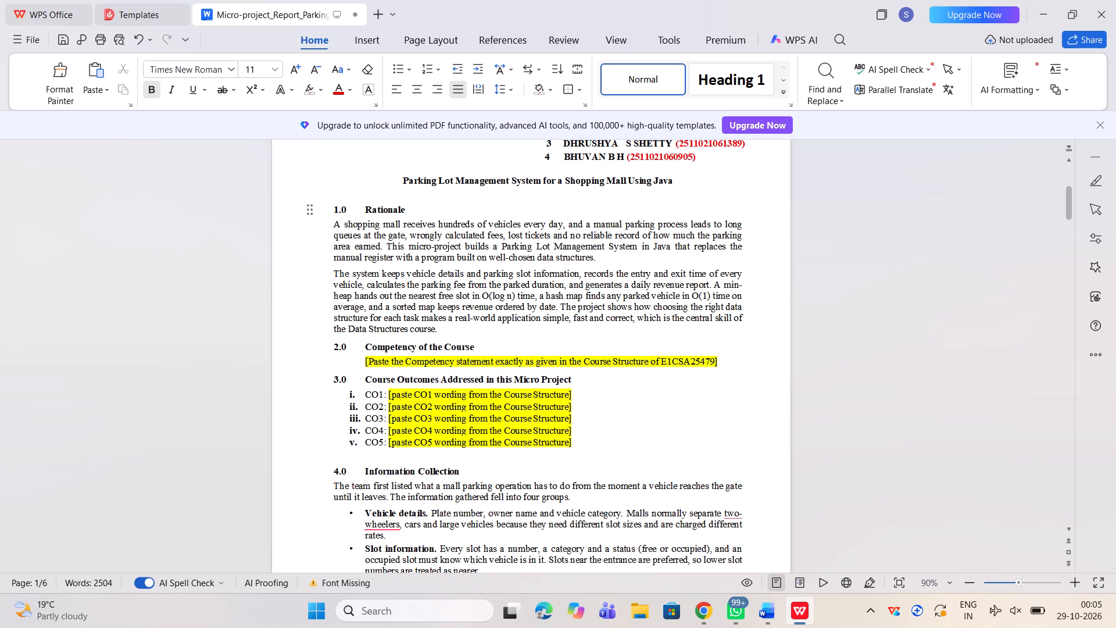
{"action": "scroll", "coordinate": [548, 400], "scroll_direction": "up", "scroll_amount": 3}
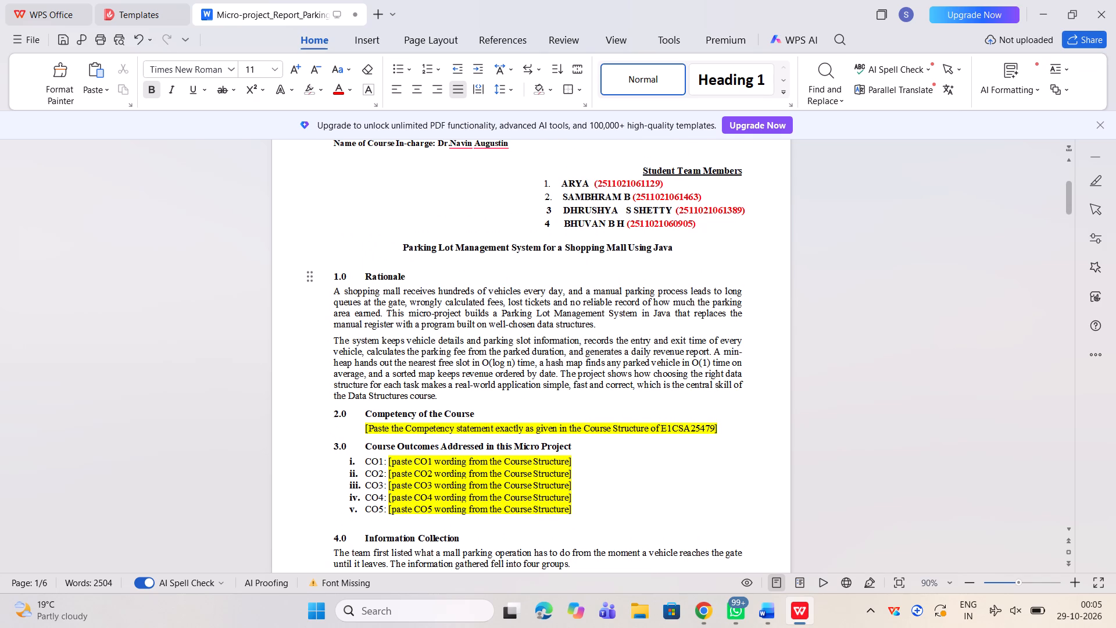
Switch from the report document to WhatsApp.
{"action": "scroll", "coordinate": [548, 400], "scroll_direction": "up", "scroll_amount": 1}
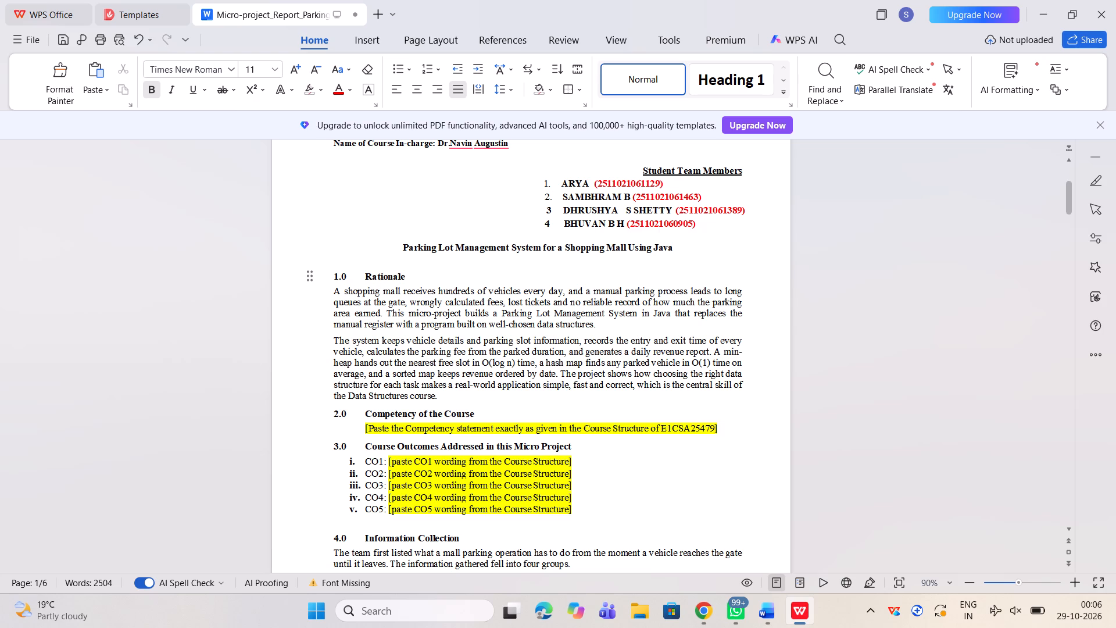
{"action": "left_click", "coordinate": [318, 623]}
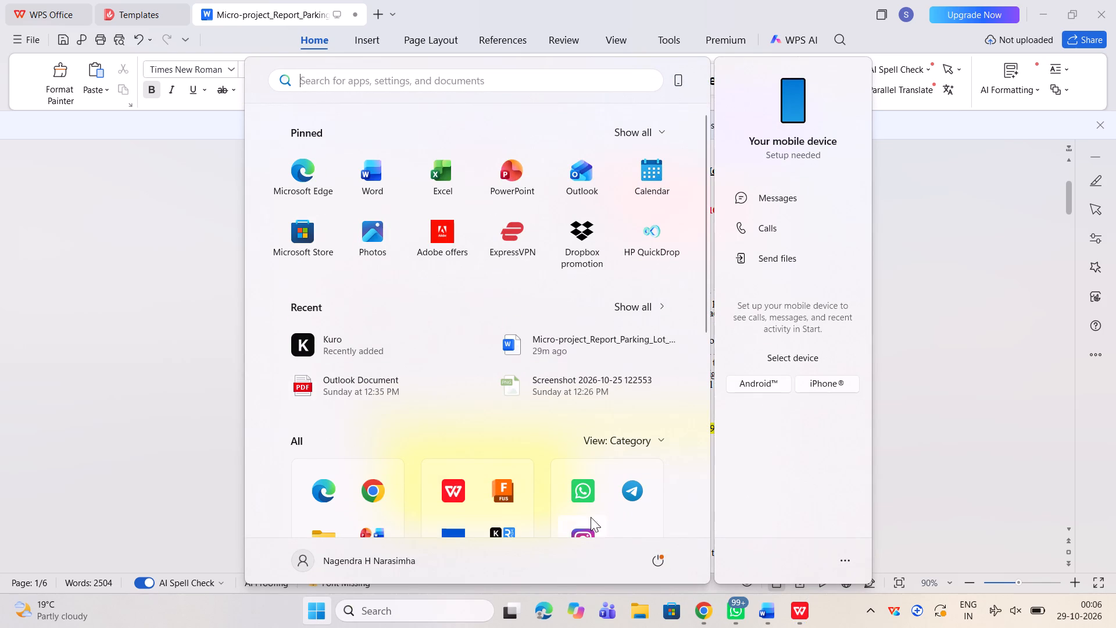
{"action": "double_click", "coordinate": [586, 493]}
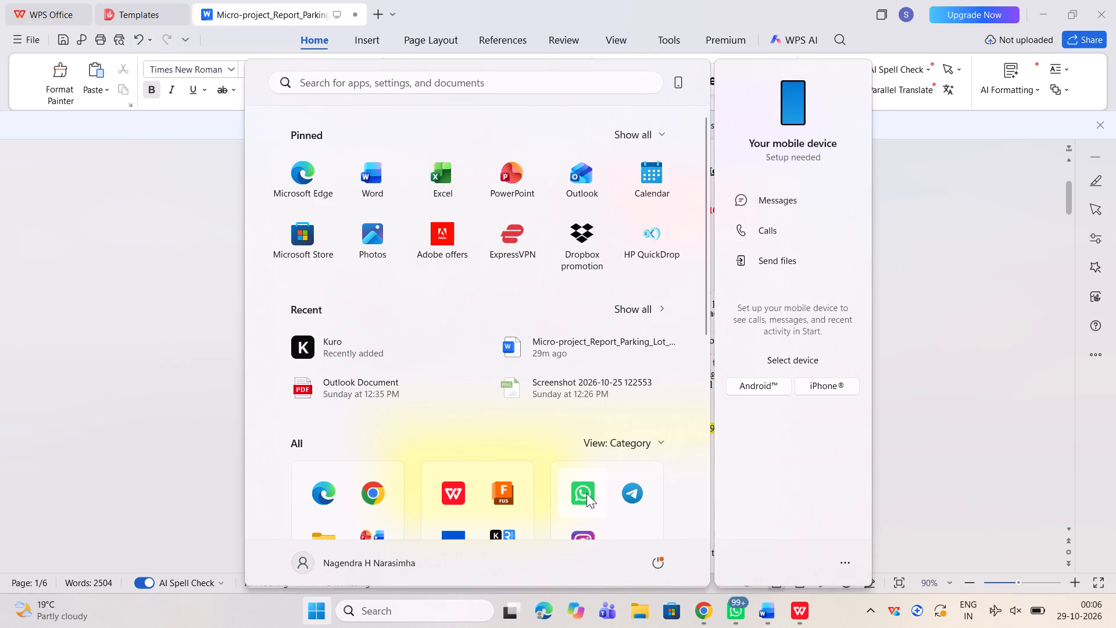
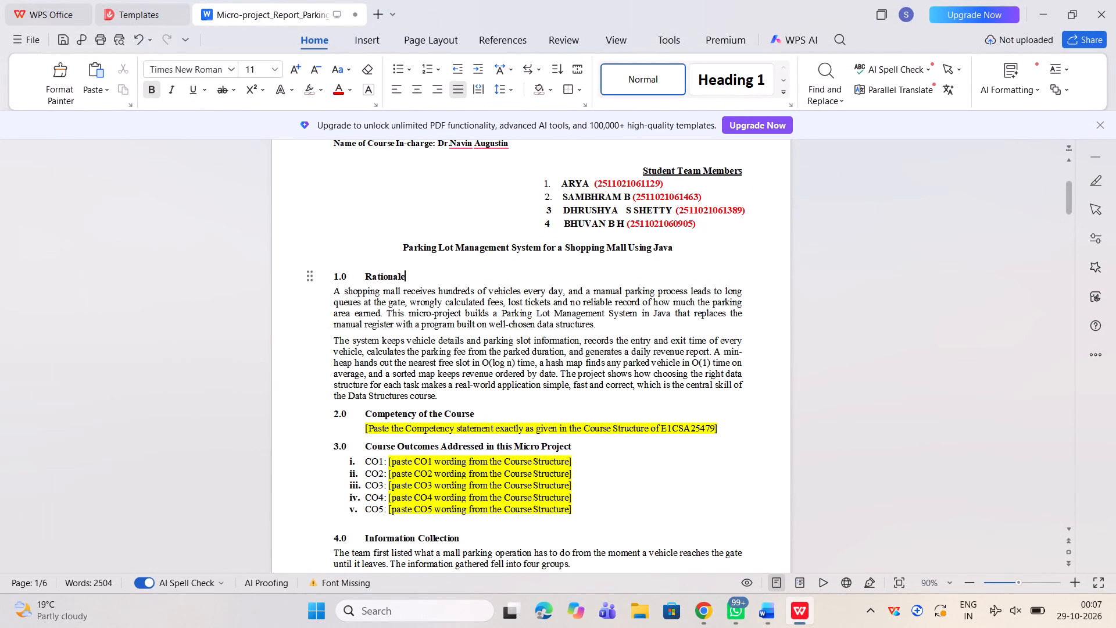
Delete the yellow-highlighted placeholder text under heading 2.0 Competency of the Course and clear the character formatting on the emptied line.
{"action": "left_click", "coordinate": [727, 429]}
{"action": "key", "text": "BackSpace"}
{"action": "key", "text": "BackSpace"}
{"action": "key", "text": "BackSpace"}
{"action": "key", "text": "BackSpace"}
{"action": "key", "text": "BackSpace"}
{"action": "key", "text": "BackSpace"}
{"action": "key", "text": "BackSpace"}
{"action": "key", "text": "BackSpace"}
{"action": "key", "text": "BackSpace"}
{"action": "key", "text": "BackSpace"}
{"action": "key", "text": "BackSpace"}
{"action": "key", "text": "BackSpace"}
{"action": "key", "text": "BackSpace"}
{"action": "key", "text": "BackSpace"}
{"action": "key", "text": "BackSpace"}
{"action": "key", "text": "BackSpace"}
{"action": "key", "text": "BackSpace"}
{"action": "key", "text": "BackSpace"}
{"action": "key", "text": "BackSpace"}
{"action": "key", "text": "BackSpace"}
{"action": "key", "text": "BackSpace"}
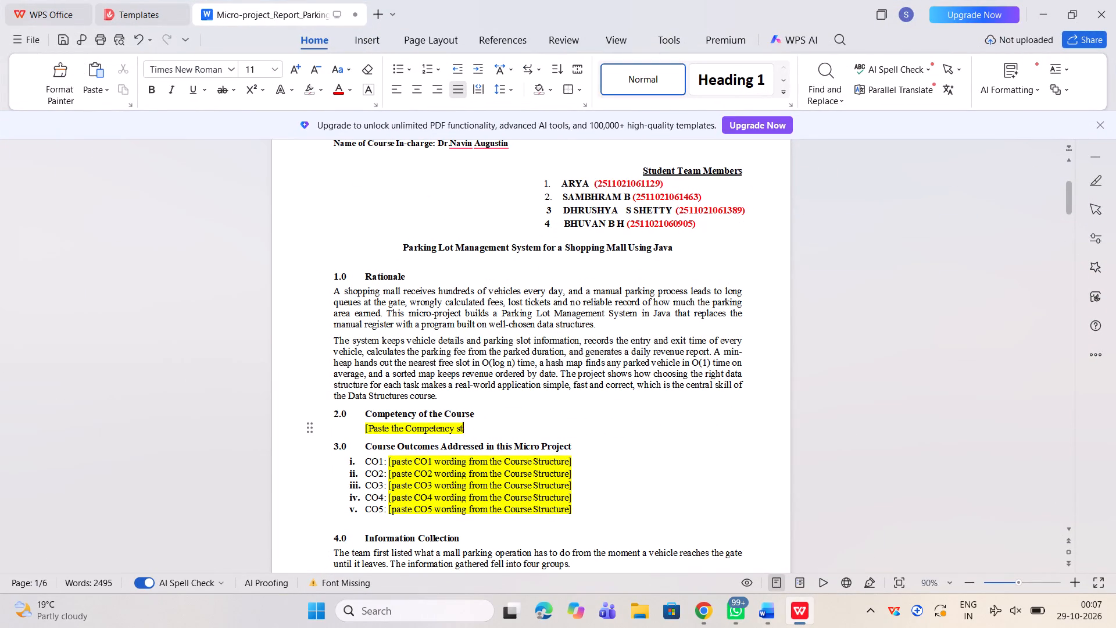
{"action": "key", "text": "BackSpace"}
{"action": "key", "text": "BackSpace"}
{"action": "key", "text": "BackSpace"}
{"action": "key", "text": "BackSpace"}
{"action": "key", "text": "BackSpace"}
{"action": "key", "text": "BackSpace"}
{"action": "key", "text": "BackSpace"}
{"action": "key", "text": "BackSpace"}
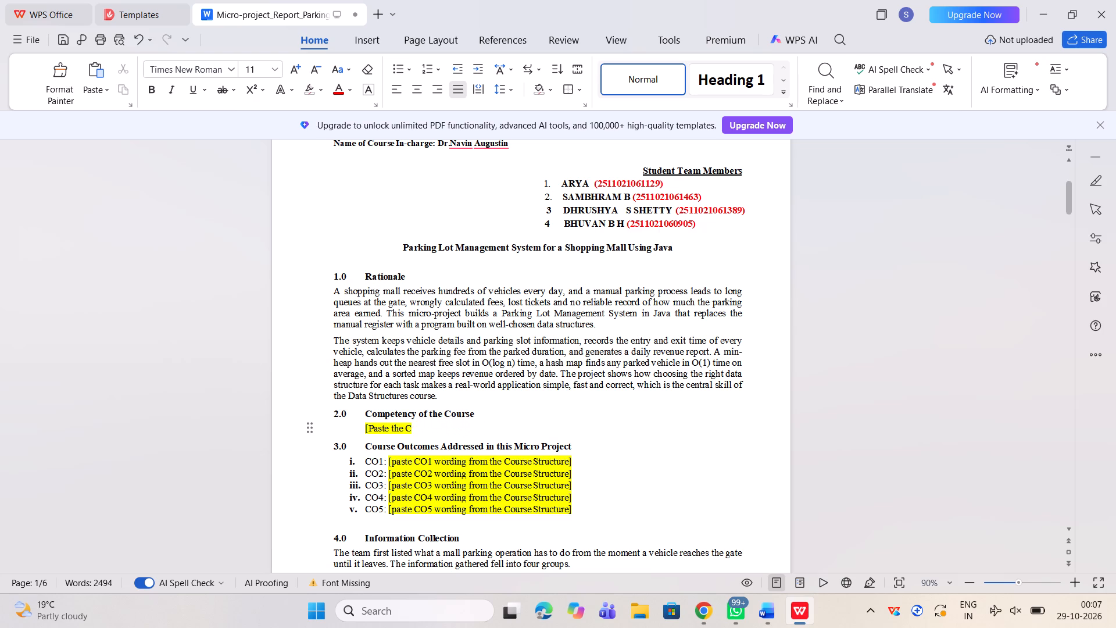
{"action": "key", "text": "BackSpace"}
{"action": "key", "text": "BackSpace"}
{"action": "key", "text": "BackSpace"}
{"action": "key", "text": "BackSpace"}
{"action": "key", "text": "BackSpace"}
{"action": "key", "text": "BackSpace"}
{"action": "key", "text": "BackSpace"}
{"action": "key", "text": "BackSpace"}
{"action": "key", "text": "BackSpace"}
{"action": "key", "text": "BackSpace"}
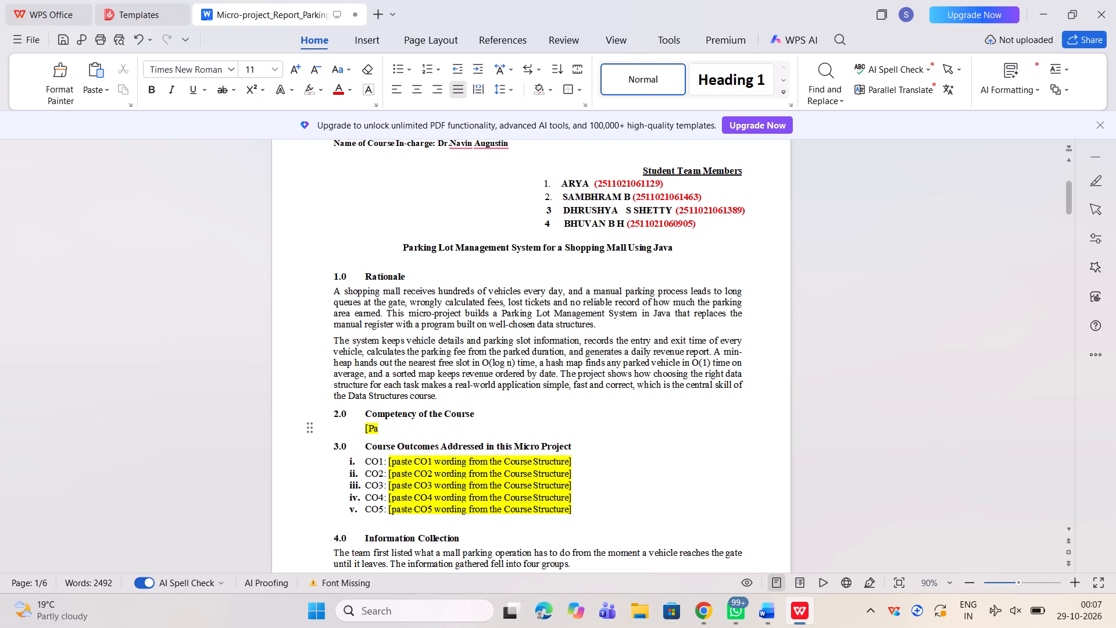
{"action": "key", "text": "BackSpace"}
{"action": "key", "text": "BackSpace"}
{"action": "key", "text": "ctrl+space"}
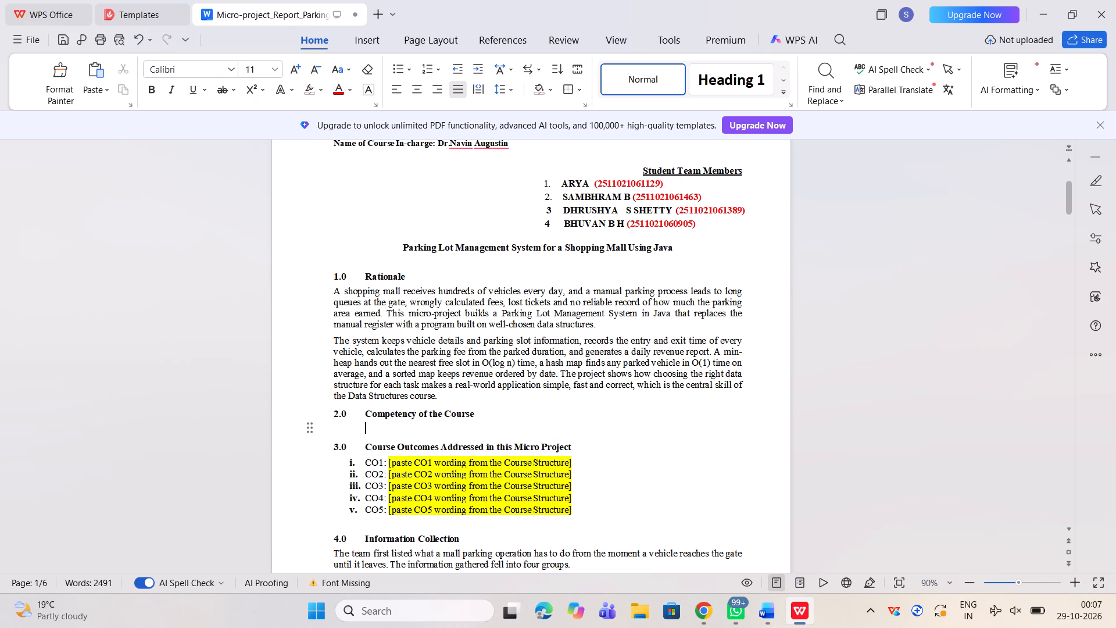
Paste the copied paragraph on the basic purpose and macro-level professional competency under the 2.0 Competency of the Course heading.
{"action": "key", "text": "ctrl+v"}
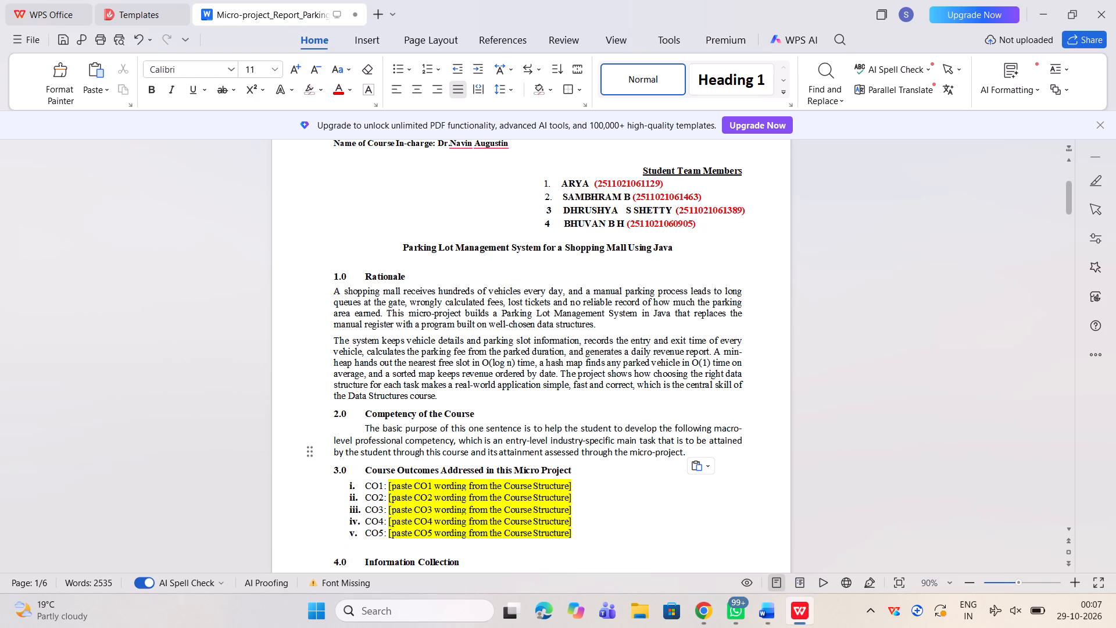
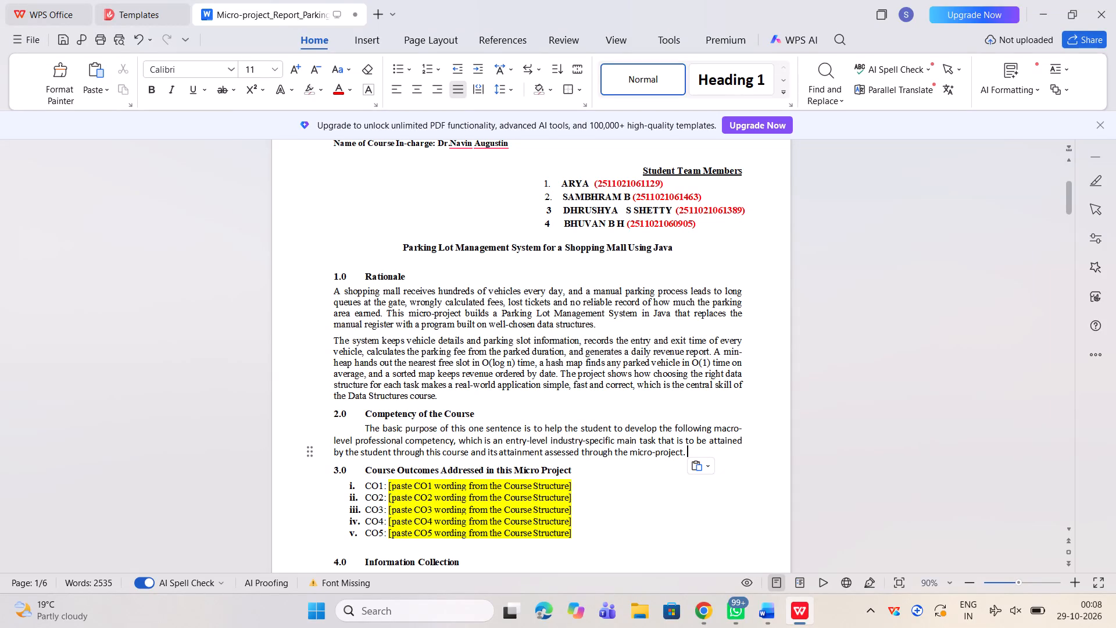
Replace the highlighted CO1 placeholder with the copied outcome "Evolve Java programs incorporating classes, objects, and inheritance concepts.".
{"action": "left_click", "coordinate": [578, 484]}
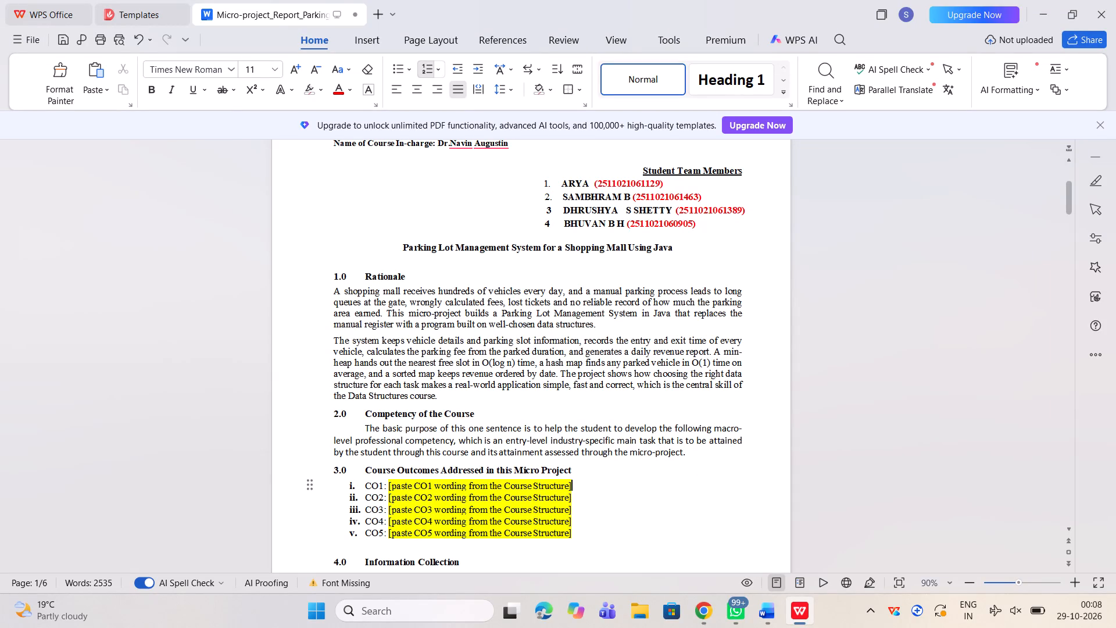
{"action": "key", "text": "BackSpace"}
{"action": "key", "text": "BackSpace"}
{"action": "key", "text": "BackSpace"}
{"action": "key", "text": "BackSpace"}
{"action": "key", "text": "BackSpace"}
{"action": "key", "text": "BackSpace"}
{"action": "key", "text": "BackSpace"}
{"action": "key", "text": "BackSpace"}
{"action": "key", "text": "BackSpace"}
{"action": "key", "text": "BackSpace"}
{"action": "key", "text": "BackSpace"}
{"action": "key", "text": "BackSpace"}
{"action": "key", "text": "BackSpace"}
{"action": "key", "text": "BackSpace"}
{"action": "key", "text": "BackSpace"}
{"action": "key", "text": "BackSpace"}
{"action": "key", "text": "BackSpace"}
{"action": "key", "text": "BackSpace"}
{"action": "key", "text": "BackSpace"}
{"action": "key", "text": "BackSpace"}
{"action": "key", "text": "BackSpace"}
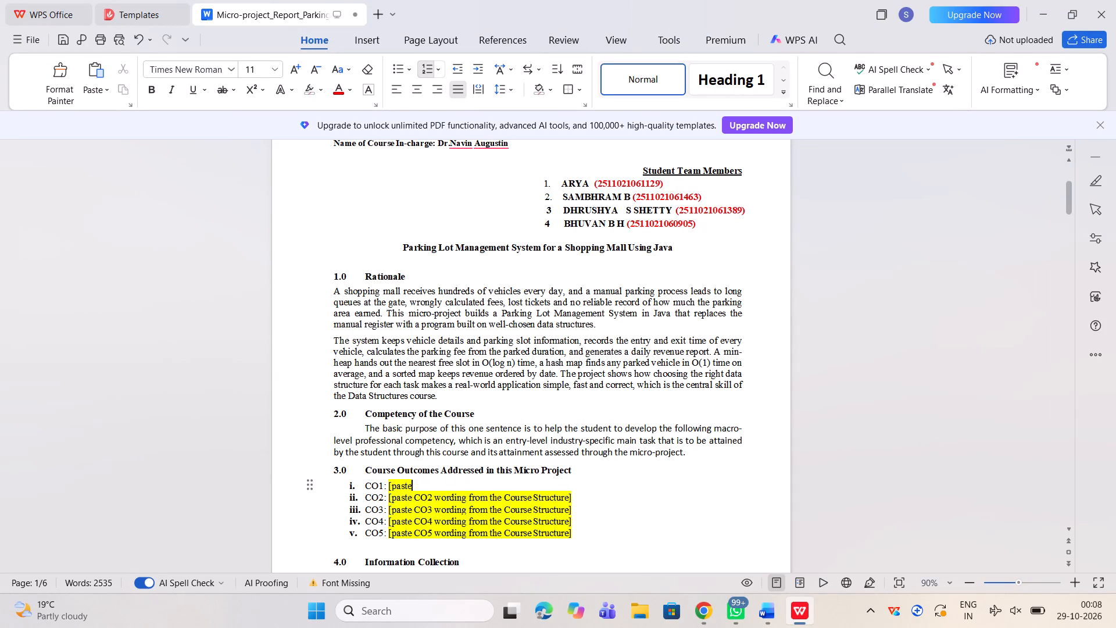
{"action": "key", "text": "BackSpace"}
{"action": "key", "text": "BackSpace"}
{"action": "key", "text": "BackSpace"}
{"action": "key", "text": "BackSpace"}
{"action": "key", "text": "BackSpace"}
{"action": "key", "text": "BackSpace"}
{"action": "key", "text": "ctrl+v"}
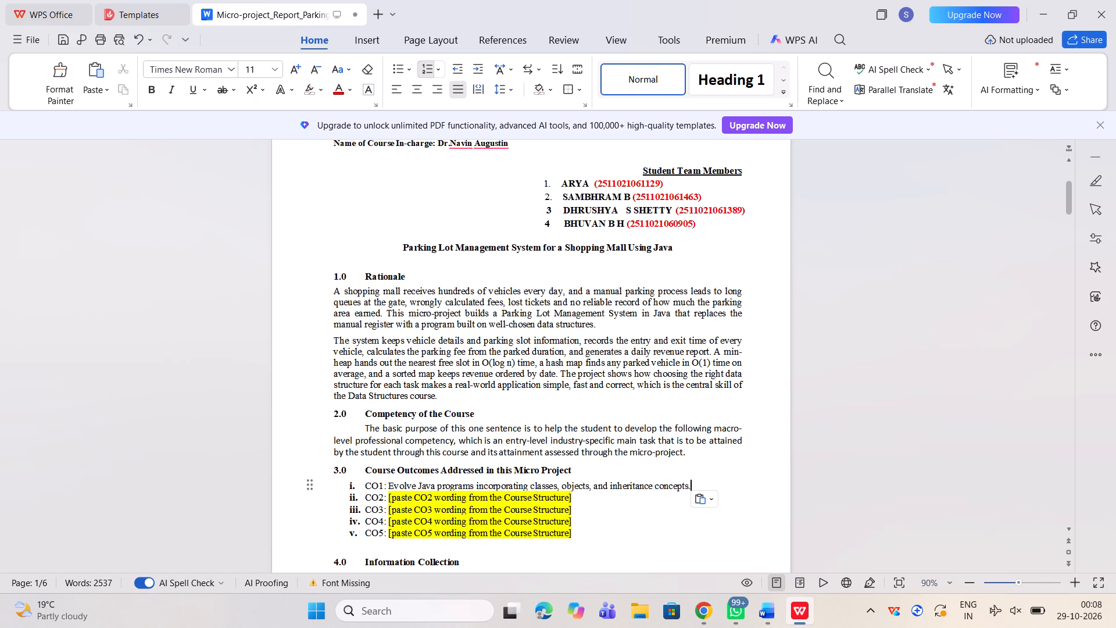
Delete the highlighted placeholder text after the CO2 label in the course outcomes list, keeping the label itself.
{"action": "left_click", "coordinate": [580, 498]}
{"action": "key", "text": "BackSpace"}
{"action": "key", "text": "BackSpace"}
{"action": "key", "text": "BackSpace"}
{"action": "key", "text": "BackSpace"}
{"action": "key", "text": "BackSpace"}
{"action": "key", "text": "BackSpace"}
{"action": "key", "text": "BackSpace"}
{"action": "key", "text": "BackSpace"}
{"action": "key", "text": "BackSpace"}
{"action": "key", "text": "BackSpace"}
{"action": "key", "text": "BackSpace"}
{"action": "key", "text": "BackSpace"}
{"action": "key", "text": "BackSpace"}
{"action": "key", "text": "BackSpace"}
{"action": "key", "text": "BackSpace"}
{"action": "key", "text": "BackSpace"}
{"action": "key", "text": "BackSpace"}
{"action": "key", "text": "BackSpace"}
{"action": "key", "text": "BackSpace"}
{"action": "key", "text": "BackSpace"}
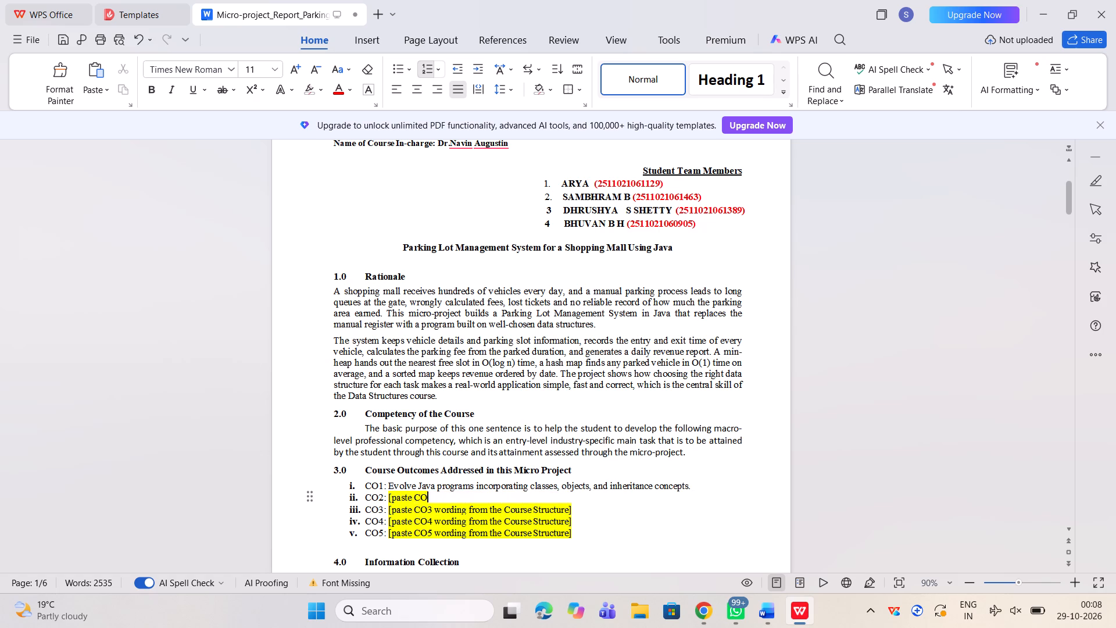
{"action": "key", "text": "BackSpace"}
{"action": "key", "text": "BackSpace"}
{"action": "key", "text": "BackSpace"}
{"action": "key", "text": "BackSpace"}
{"action": "key", "text": "BackSpace"}
{"action": "key", "text": "BackSpace"}
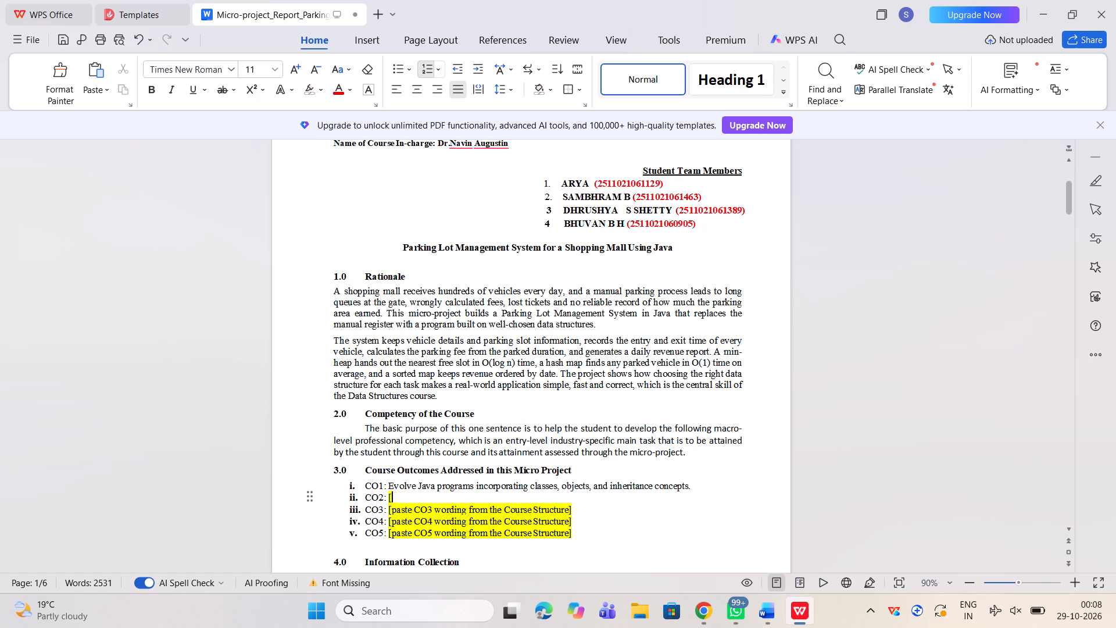
{"action": "key", "text": "BackSpace"}
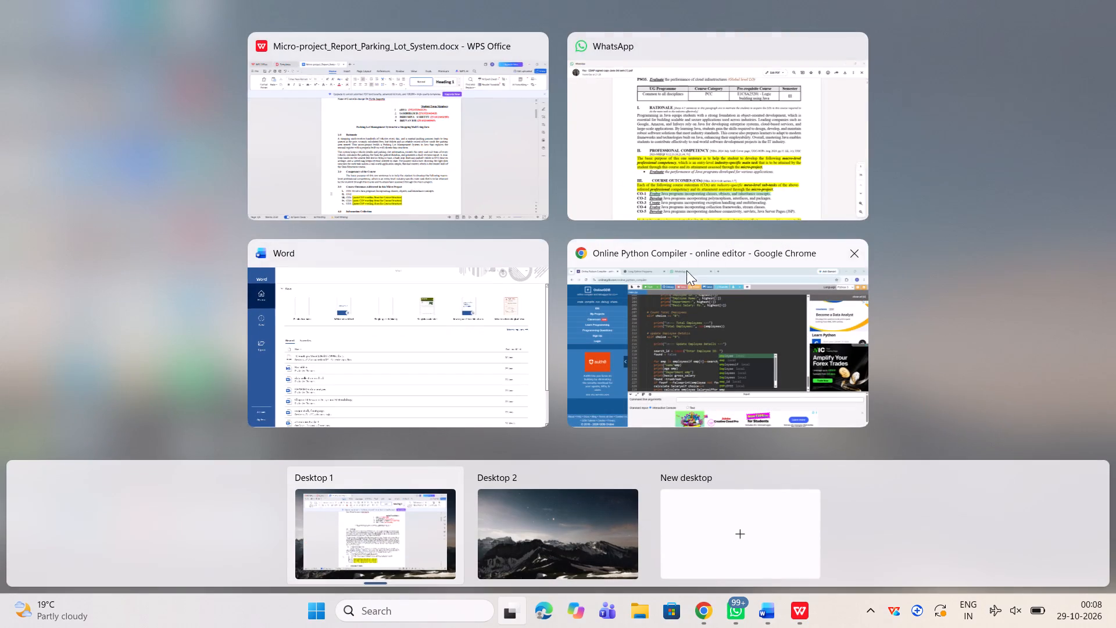
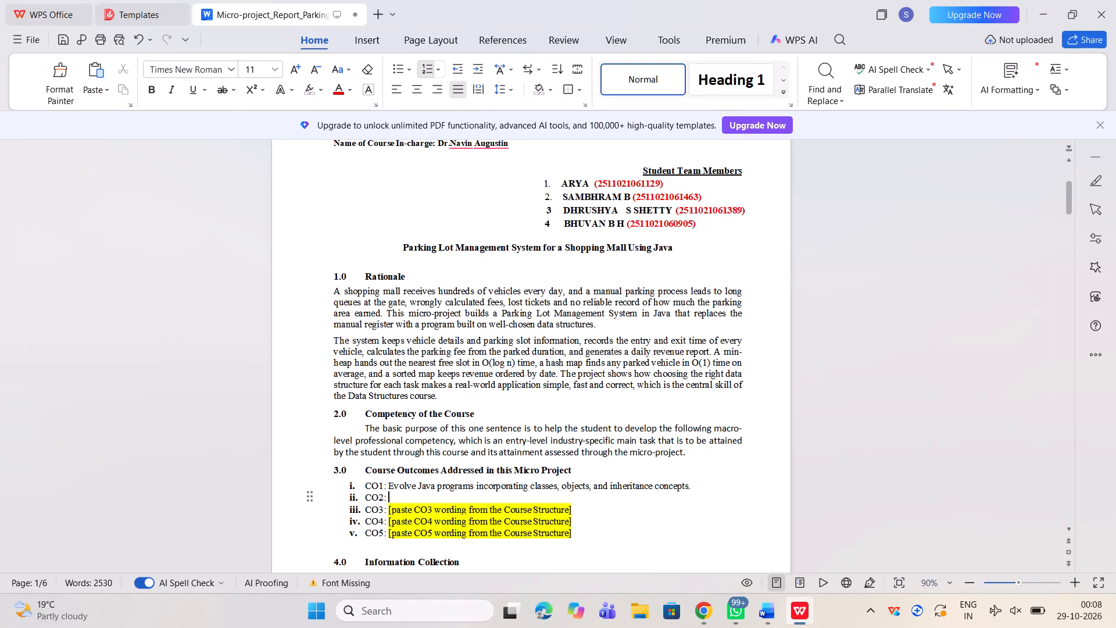
Paste the copied outcome "Develop Java programs incorporating polymorphism, interfaces, and packages." after the CO2 label.
{"action": "left_click", "coordinate": [389, 493]}
{"action": "key", "text": "ctrl+v"}
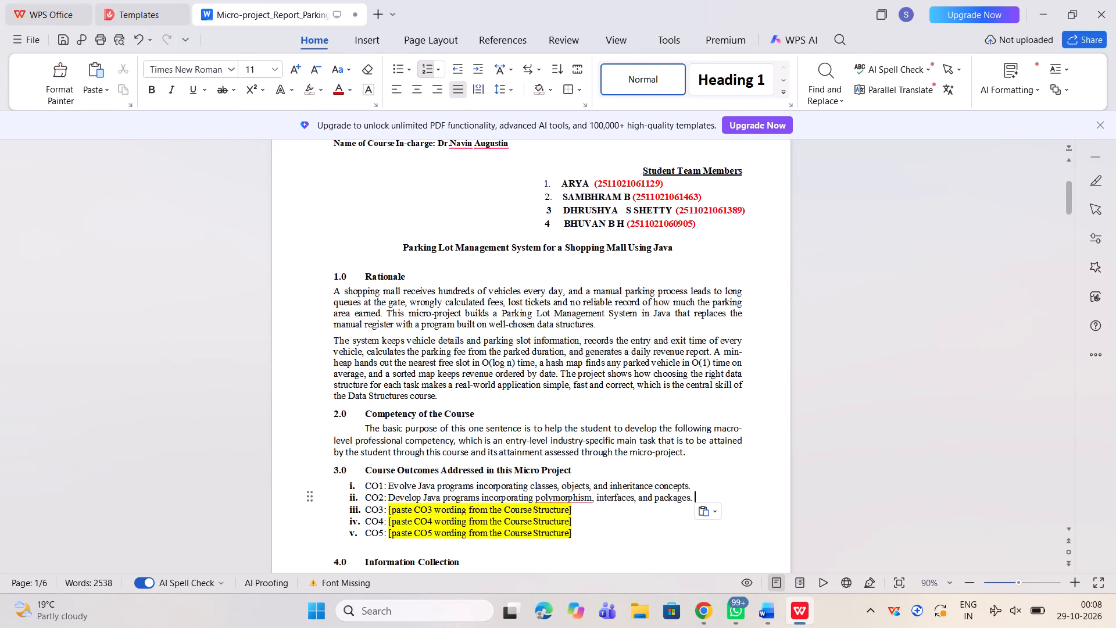
Delete the highlighted placeholder text after the CO3 label in the course outcomes list, keeping the label itself.
{"action": "left_click", "coordinate": [575, 512]}
{"action": "key", "text": "BackSpace"}
{"action": "key", "text": "BackSpace"}
{"action": "key", "text": "BackSpace"}
{"action": "key", "text": "BackSpace"}
{"action": "key", "text": "BackSpace"}
{"action": "key", "text": "BackSpace"}
{"action": "key", "text": "BackSpace"}
{"action": "key", "text": "BackSpace"}
{"action": "key", "text": "BackSpace"}
{"action": "key", "text": "BackSpace"}
{"action": "key", "text": "BackSpace"}
{"action": "key", "text": "BackSpace"}
{"action": "key", "text": "BackSpace"}
{"action": "key", "text": "BackSpace"}
{"action": "key", "text": "BackSpace"}
{"action": "key", "text": "BackSpace"}
{"action": "key", "text": "BackSpace"}
{"action": "key", "text": "BackSpace"}
{"action": "key", "text": "BackSpace"}
{"action": "key", "text": "BackSpace"}
{"action": "key", "text": "BackSpace"}
{"action": "key", "text": "BackSpace"}
{"action": "key", "text": "BackSpace"}
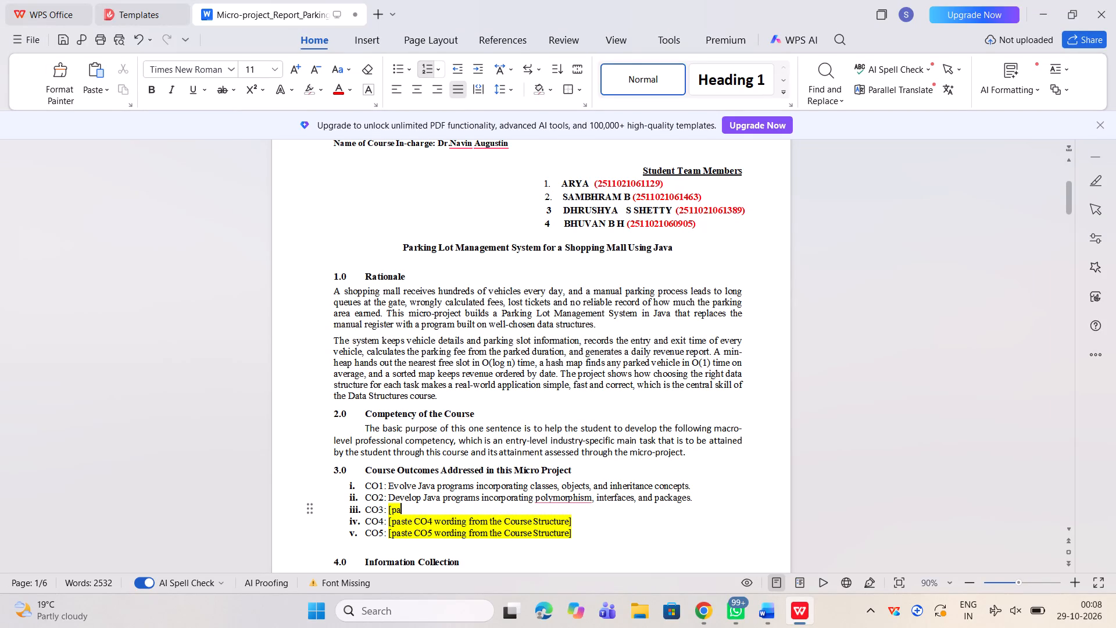
{"action": "key", "text": "BackSpace"}
{"action": "key", "text": "BackSpace"}
{"action": "key", "text": "BackSpace"}
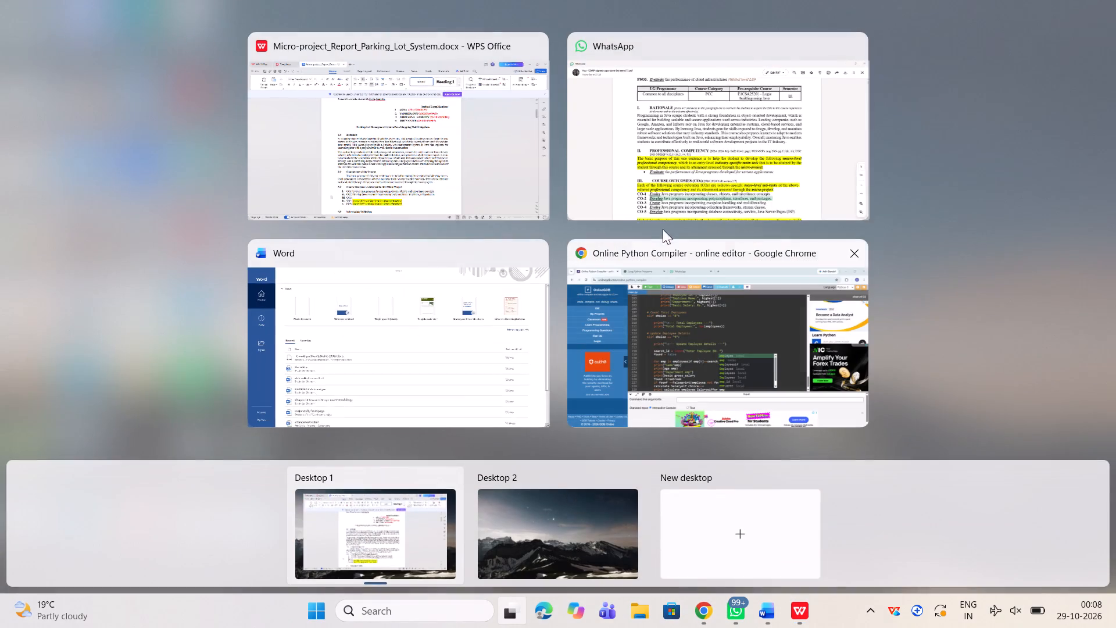
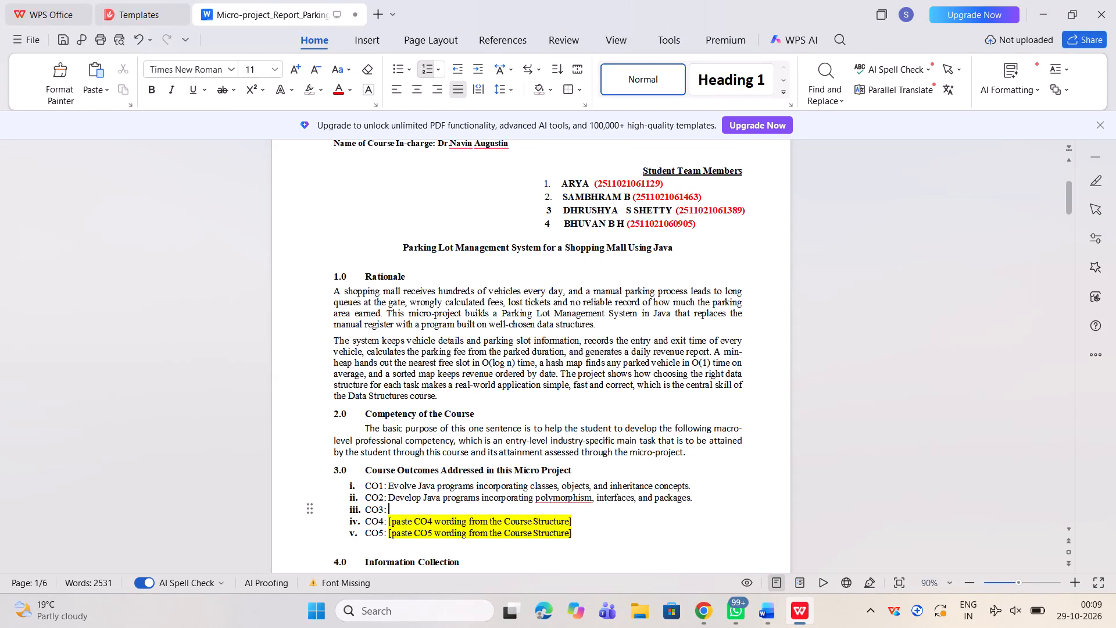
Paste the copied outcome "Create Java programs incorporating exception handling and multithreading." after the CO3 label.
{"action": "key", "text": "ctrl+v"}
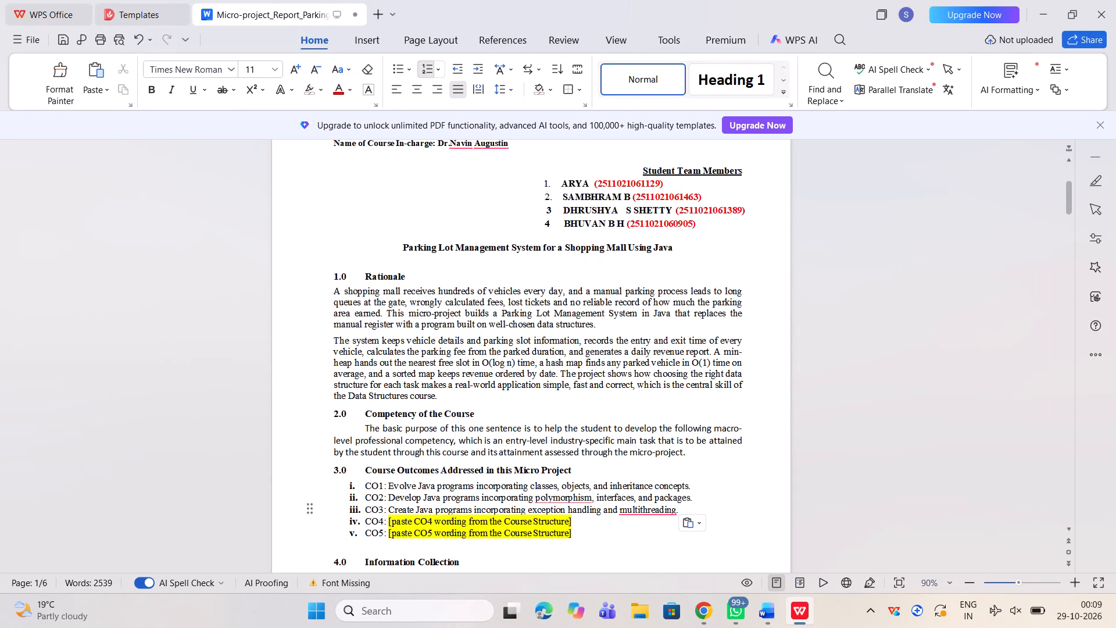
Delete the highlighted placeholder text after the CO4 label in the course outcomes list, keeping the label itself.
{"action": "left_click", "coordinate": [577, 520]}
{"action": "key", "text": "BackSpace"}
{"action": "key", "text": "BackSpace"}
{"action": "key", "text": "BackSpace"}
{"action": "key", "text": "BackSpace"}
{"action": "key", "text": "BackSpace"}
{"action": "key", "text": "BackSpace"}
{"action": "key", "text": "BackSpace"}
{"action": "key", "text": "BackSpace"}
{"action": "key", "text": "BackSpace"}
{"action": "key", "text": "BackSpace"}
{"action": "key", "text": "BackSpace"}
{"action": "key", "text": "BackSpace"}
{"action": "key", "text": "BackSpace"}
{"action": "key", "text": "BackSpace"}
{"action": "key", "text": "BackSpace"}
{"action": "key", "text": "BackSpace"}
{"action": "key", "text": "BackSpace"}
{"action": "key", "text": "BackSpace"}
{"action": "key", "text": "BackSpace"}
{"action": "key", "text": "BackSpace"}
{"action": "key", "text": "BackSpace"}
{"action": "key", "text": "BackSpace"}
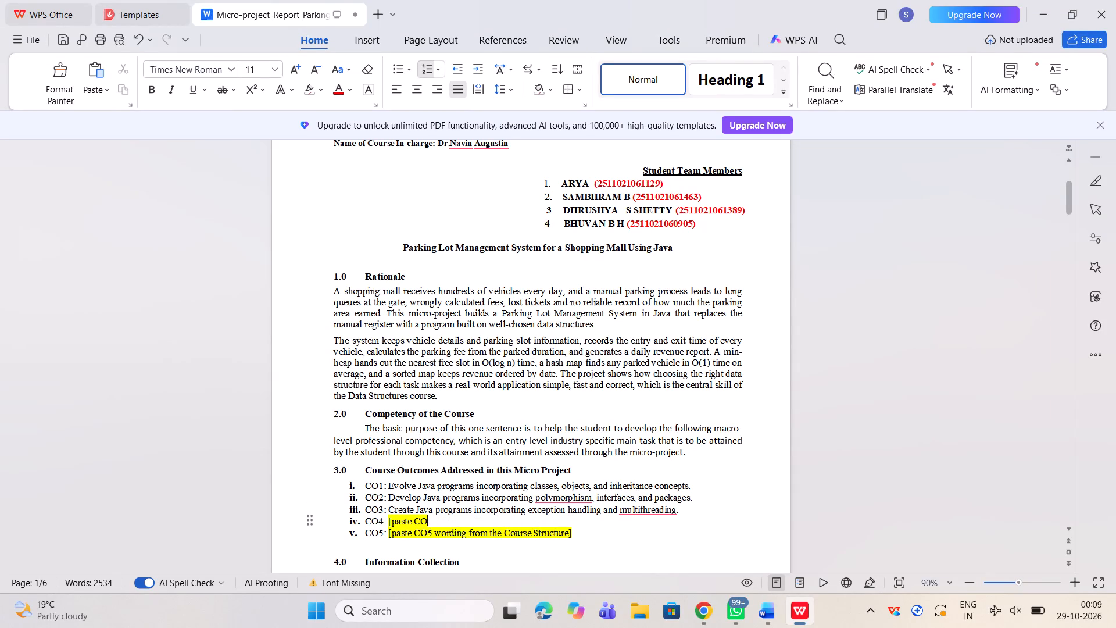
{"action": "key", "text": "BackSpace"}
{"action": "key", "text": "BackSpace"}
{"action": "key", "text": "BackSpace"}
{"action": "key", "text": "BackSpace"}
{"action": "key", "text": "BackSpace"}
{"action": "key", "text": "BackSpace"}
{"action": "key", "text": "BackSpace"}
{"action": "key", "text": "BackSpace"}
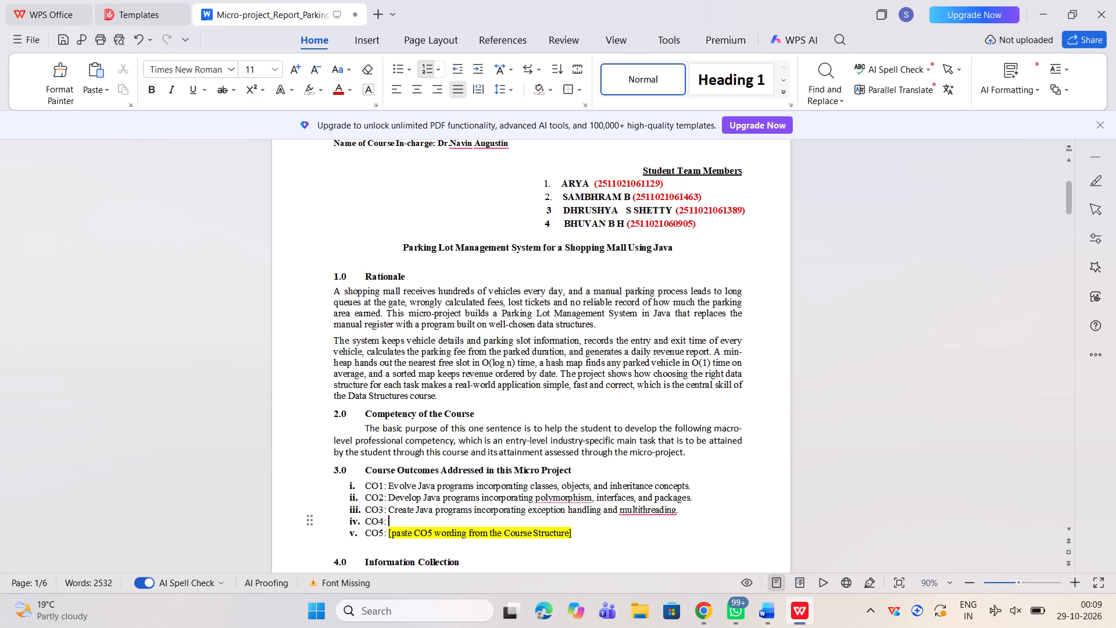
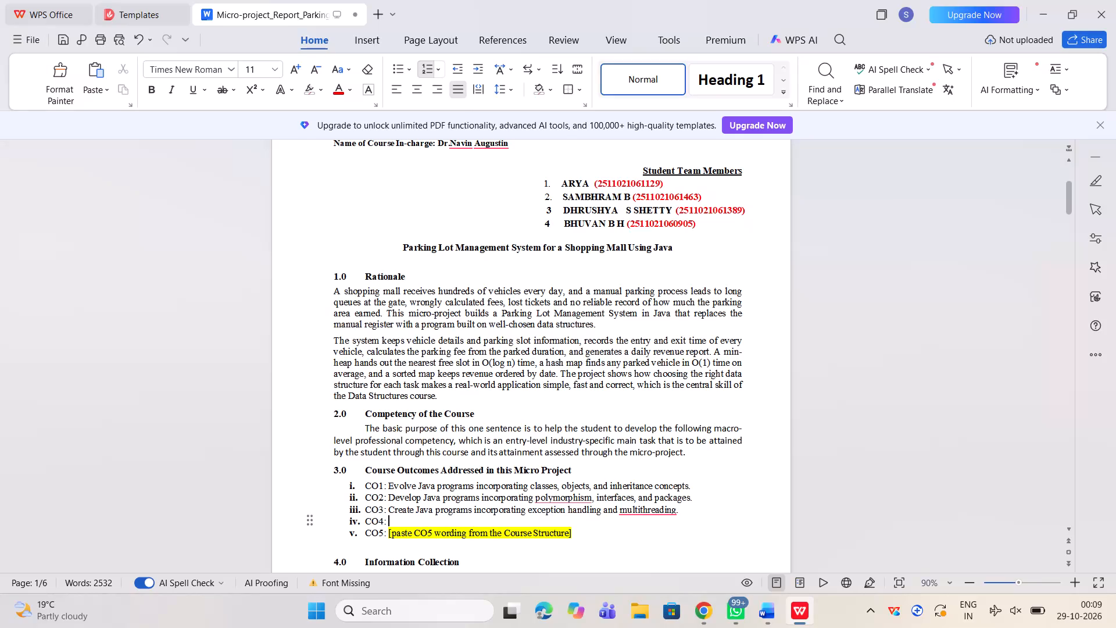
Paste the copied outcome "Evolve Java programs incorporating collection frameworks, stream classes." after the CO4 label.
{"action": "left_click", "coordinate": [395, 519]}
{"action": "key", "text": "ctrl+v"}
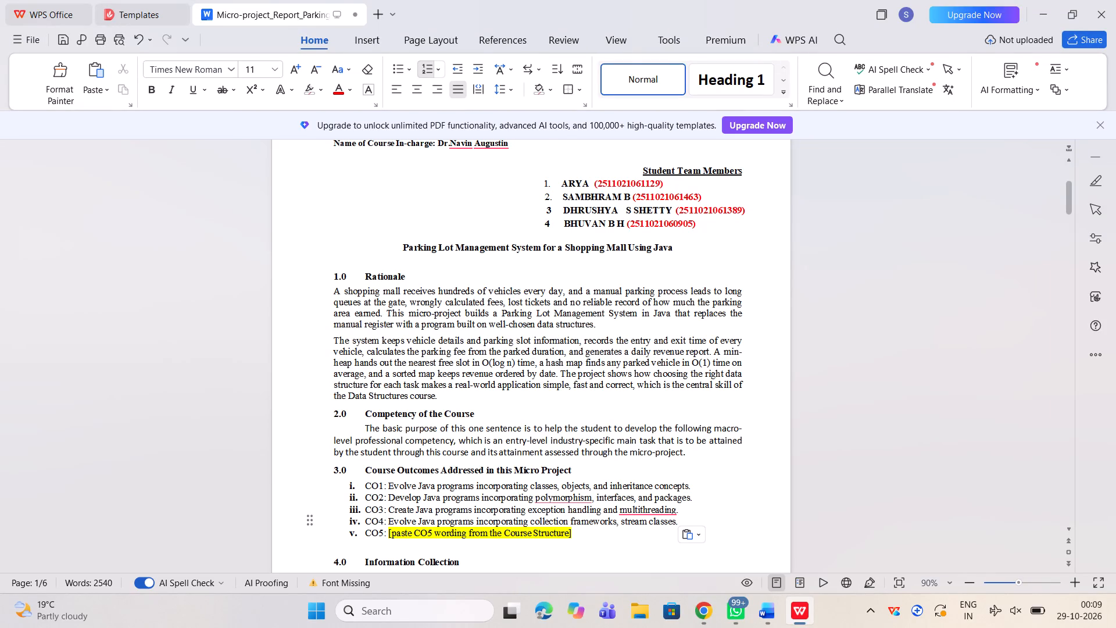
Delete the highlighted placeholder text after the CO5 label in the course outcomes list, keeping the label itself.
{"action": "left_click", "coordinate": [578, 531]}
{"action": "key", "text": "BackSpace"}
{"action": "key", "text": "BackSpace"}
{"action": "key", "text": "BackSpace"}
{"action": "key", "text": "BackSpace"}
{"action": "key", "text": "BackSpace"}
{"action": "key", "text": "BackSpace"}
{"action": "key", "text": "BackSpace"}
{"action": "key", "text": "BackSpace"}
{"action": "key", "text": "BackSpace"}
{"action": "key", "text": "BackSpace"}
{"action": "key", "text": "BackSpace"}
{"action": "key", "text": "BackSpace"}
{"action": "key", "text": "BackSpace"}
{"action": "key", "text": "BackSpace"}
{"action": "key", "text": "BackSpace"}
{"action": "key", "text": "BackSpace"}
{"action": "key", "text": "BackSpace"}
{"action": "key", "text": "BackSpace"}
{"action": "key", "text": "BackSpace"}
{"action": "key", "text": "BackSpace"}
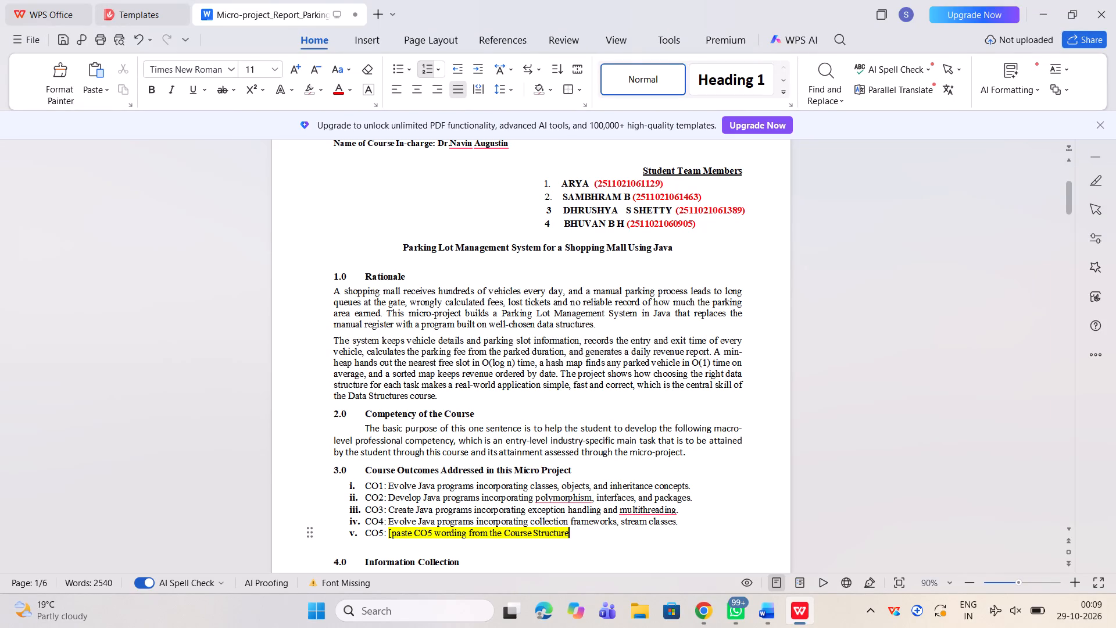
{"action": "key", "text": "BackSpace"}
{"action": "key", "text": "BackSpace"}
{"action": "key", "text": "BackSpace"}
{"action": "key", "text": "BackSpace"}
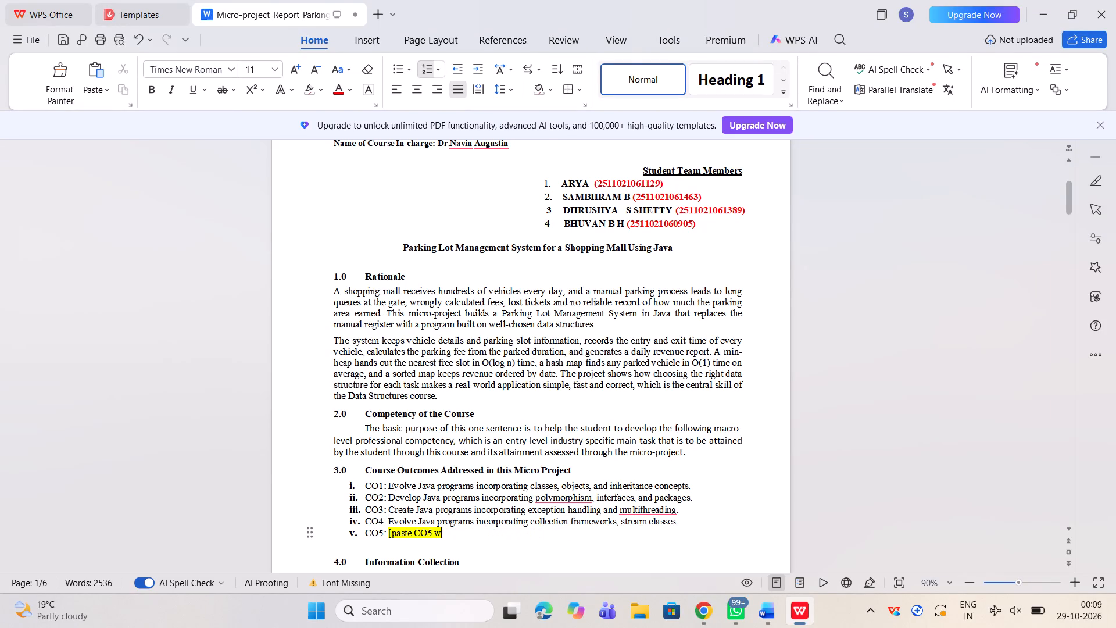
{"action": "key", "text": "BackSpace"}
{"action": "key", "text": "BackSpace"}
{"action": "key", "text": "BackSpace"}
{"action": "key", "text": "BackSpace"}
{"action": "key", "text": "BackSpace"}
{"action": "key", "text": "BackSpace"}
{"action": "key", "text": "BackSpace"}
{"action": "key", "text": "BackSpace"}
{"action": "key", "text": "BackSpace"}
{"action": "key", "text": "BackSpace"}
{"action": "key", "text": "BackSpace"}
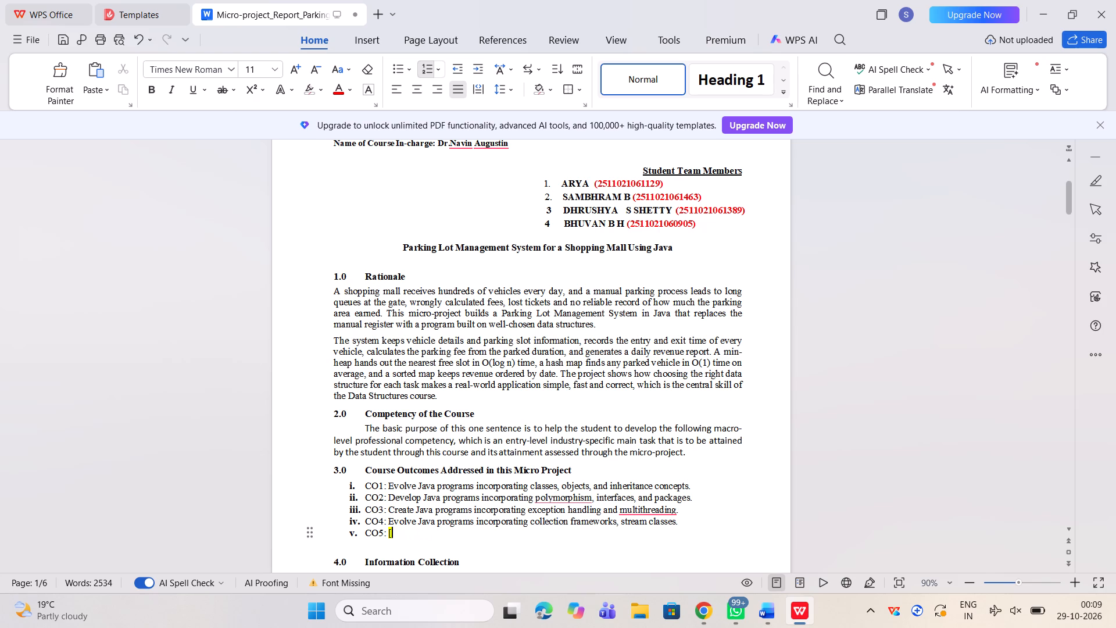
{"action": "key", "text": "BackSpace"}
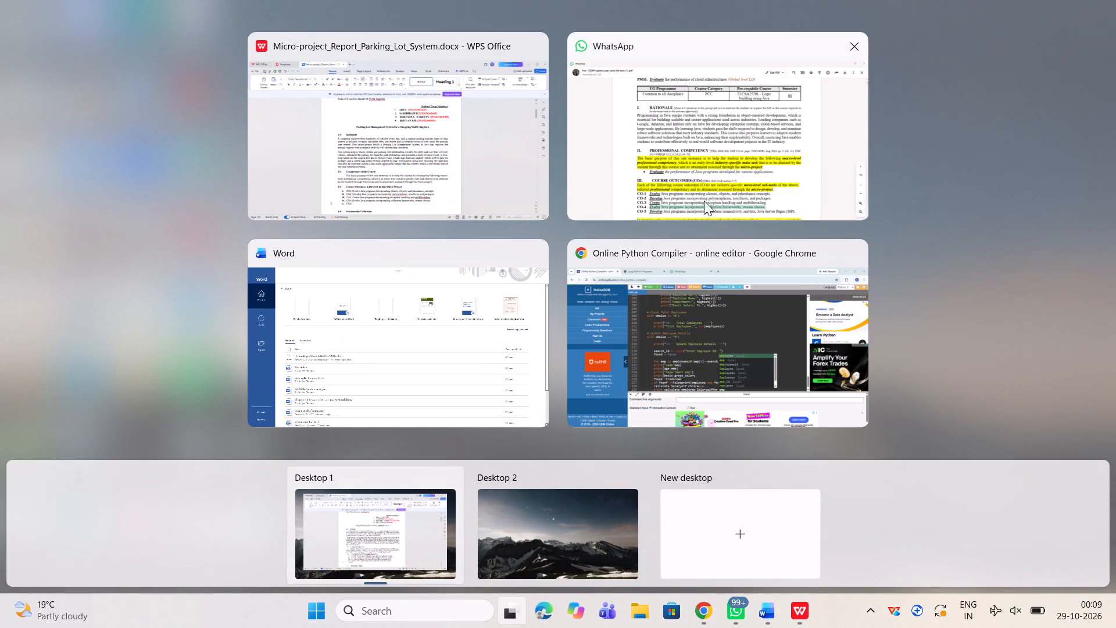
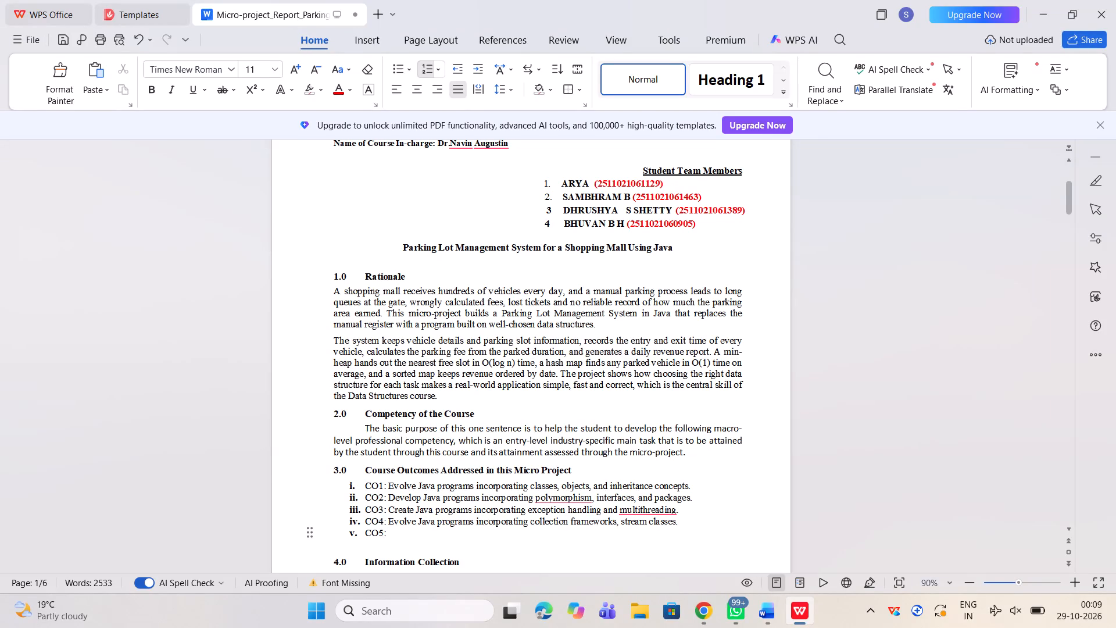
Paste the copied outcome "Develop Java programs incorporating database connectivity, servlets, Java Server Pages (JSP)." after the CO5 label.
{"action": "key", "text": "ctrl+v"}
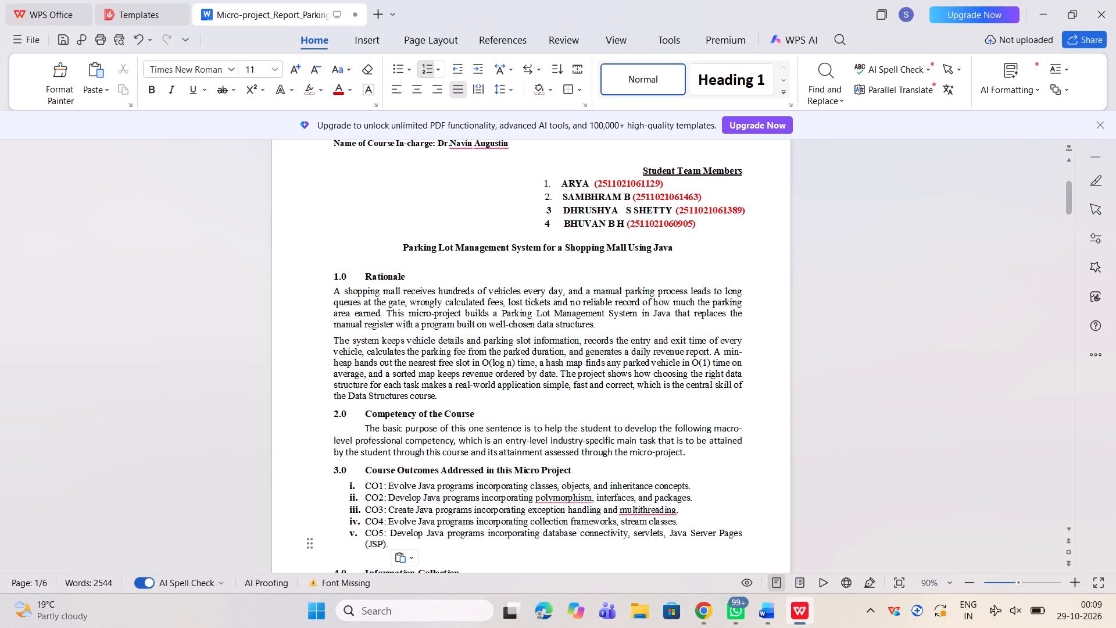
Review the whole report from the title block through the references, then recheck the course outcomes list in section 3.0.
{"action": "scroll", "coordinate": [396, 530], "scroll_direction": "down", "scroll_amount": 7}
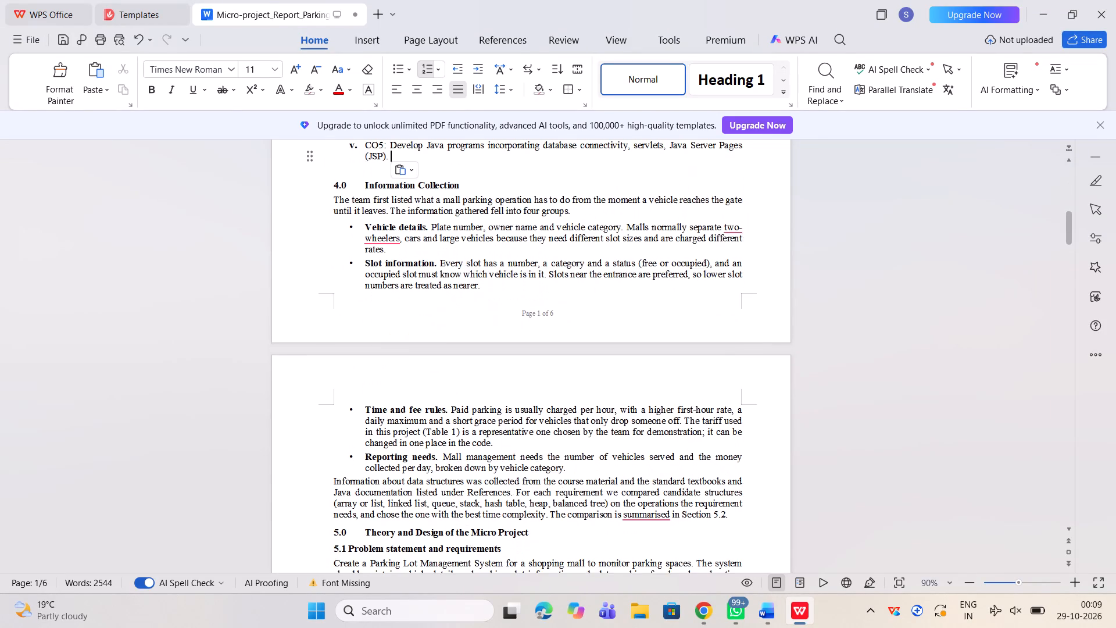
{"action": "scroll", "coordinate": [396, 530], "scroll_direction": "down", "scroll_amount": 18}
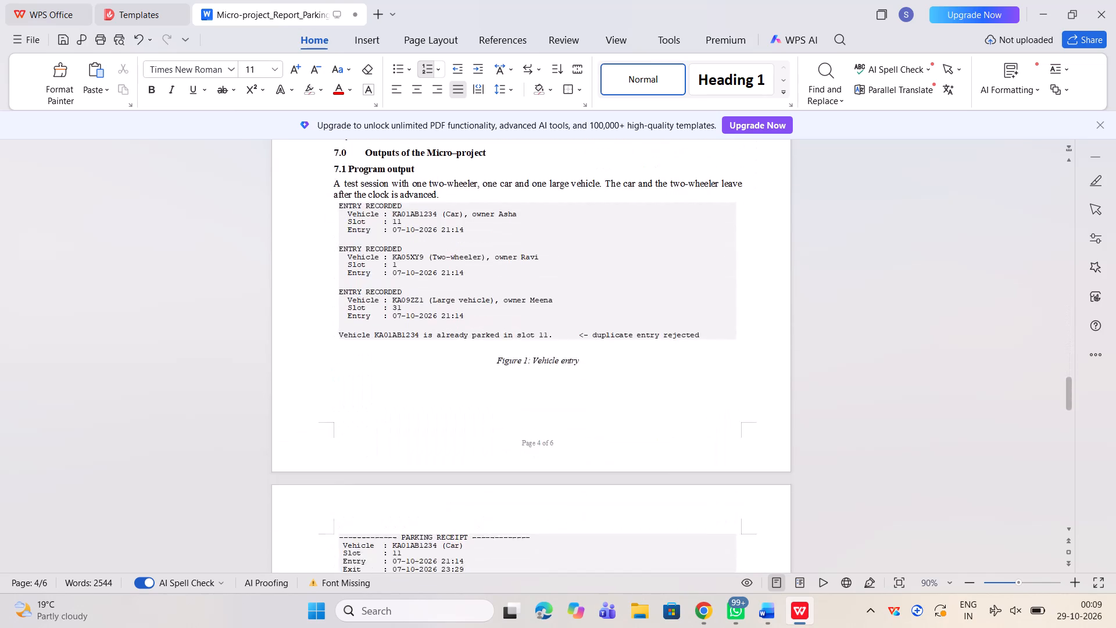
{"action": "scroll", "coordinate": [396, 530], "scroll_direction": "down", "scroll_amount": 20}
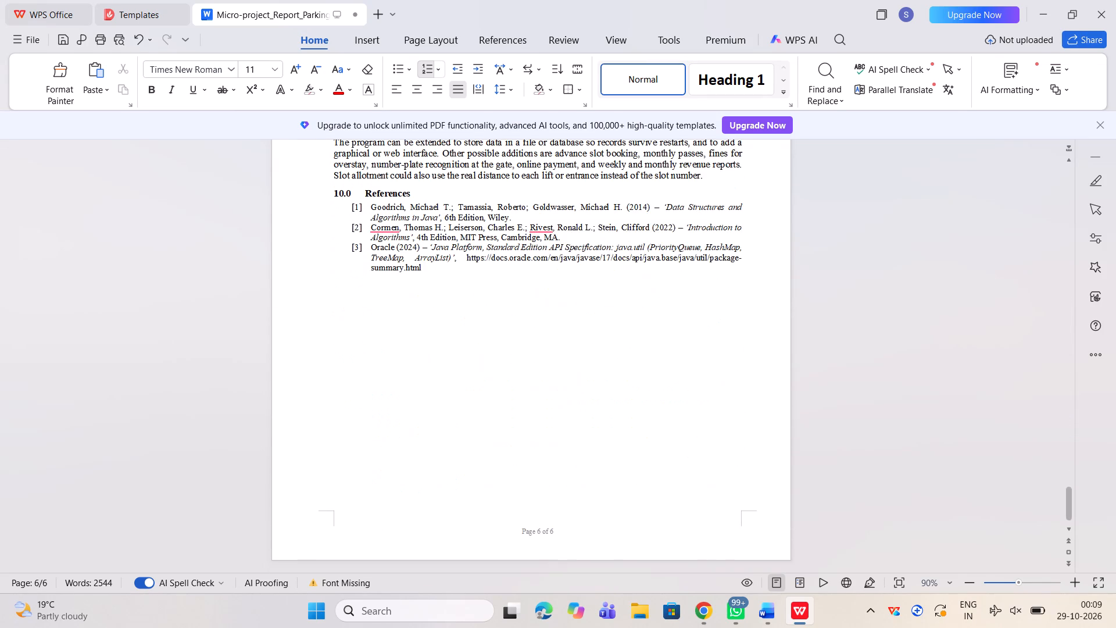
{"action": "scroll", "coordinate": [396, 530], "scroll_direction": "up", "scroll_amount": 20}
{"action": "scroll", "coordinate": [396, 530], "scroll_direction": "up", "scroll_amount": 9}
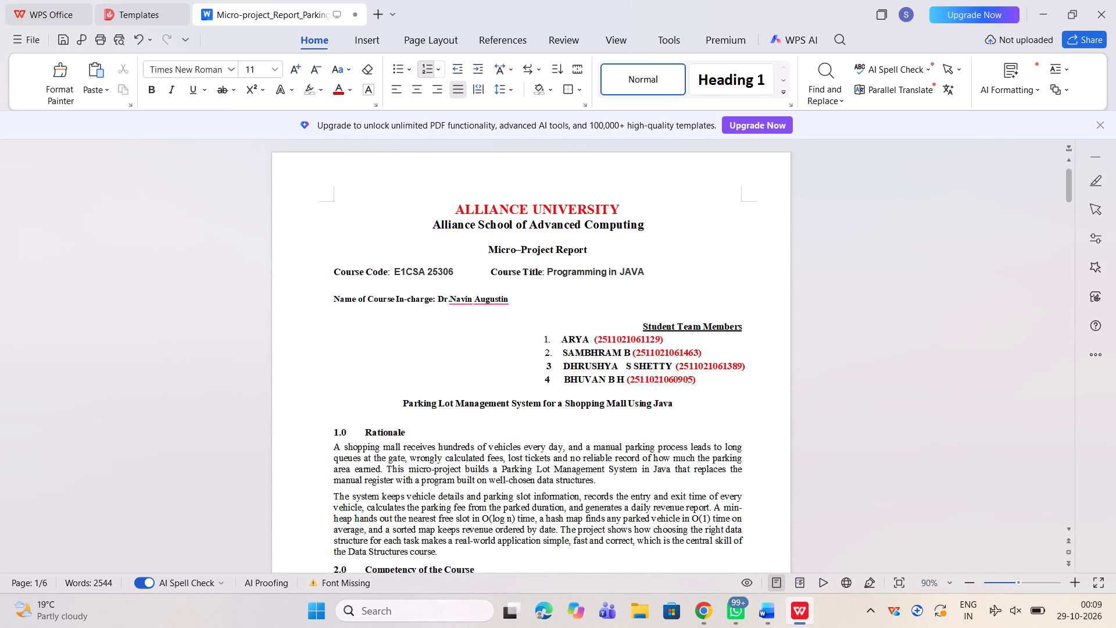
{"action": "scroll", "coordinate": [396, 530], "scroll_direction": "down", "scroll_amount": 2}
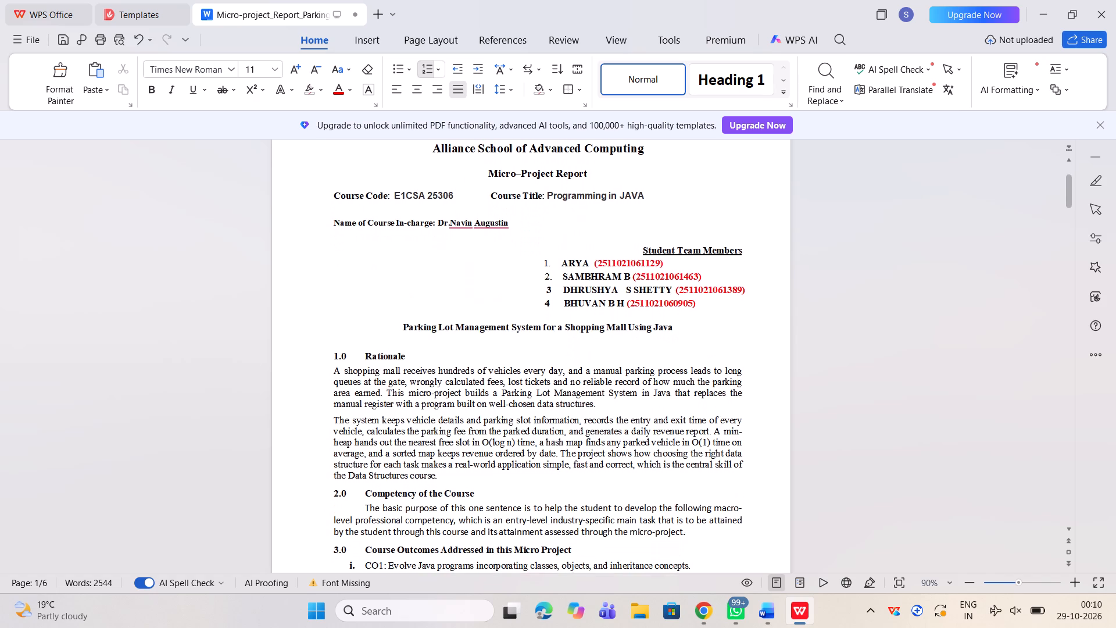
{"action": "scroll", "coordinate": [396, 530], "scroll_direction": "down", "scroll_amount": 9}
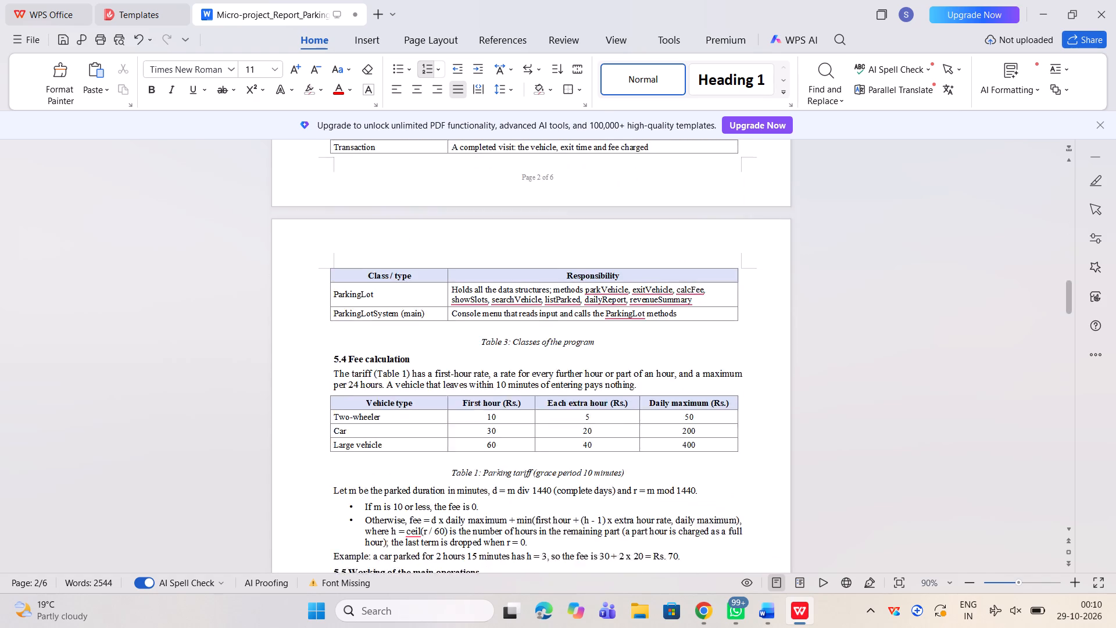
{"action": "scroll", "coordinate": [396, 530], "scroll_direction": "down", "scroll_amount": 7}
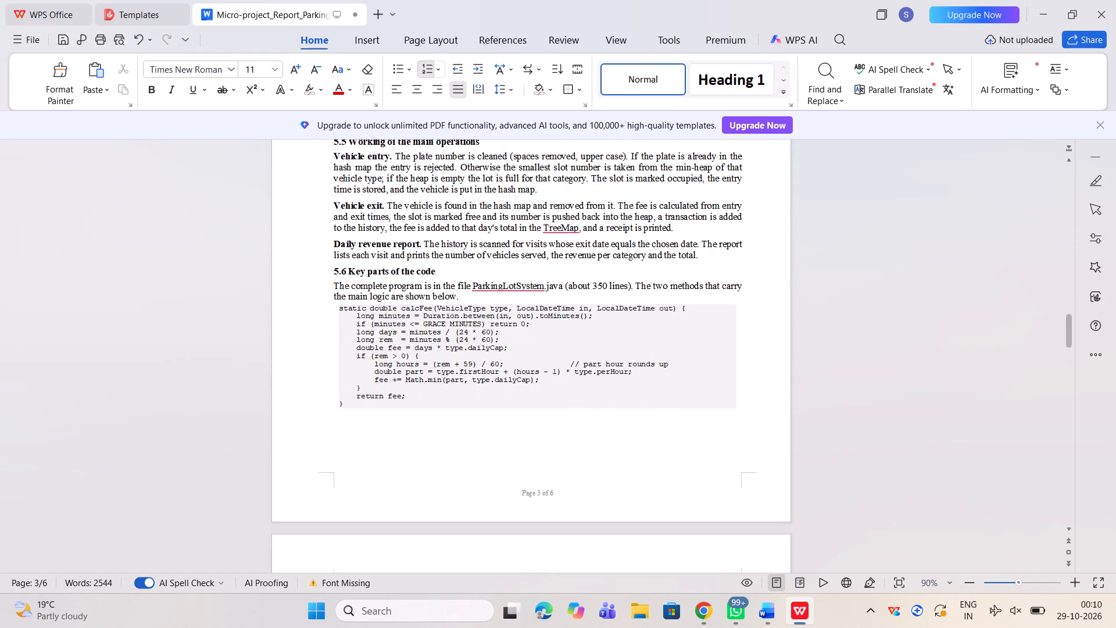
{"action": "scroll", "coordinate": [396, 530], "scroll_direction": "down", "scroll_amount": 3}
{"action": "scroll", "coordinate": [396, 530], "scroll_direction": "up", "scroll_amount": 12}
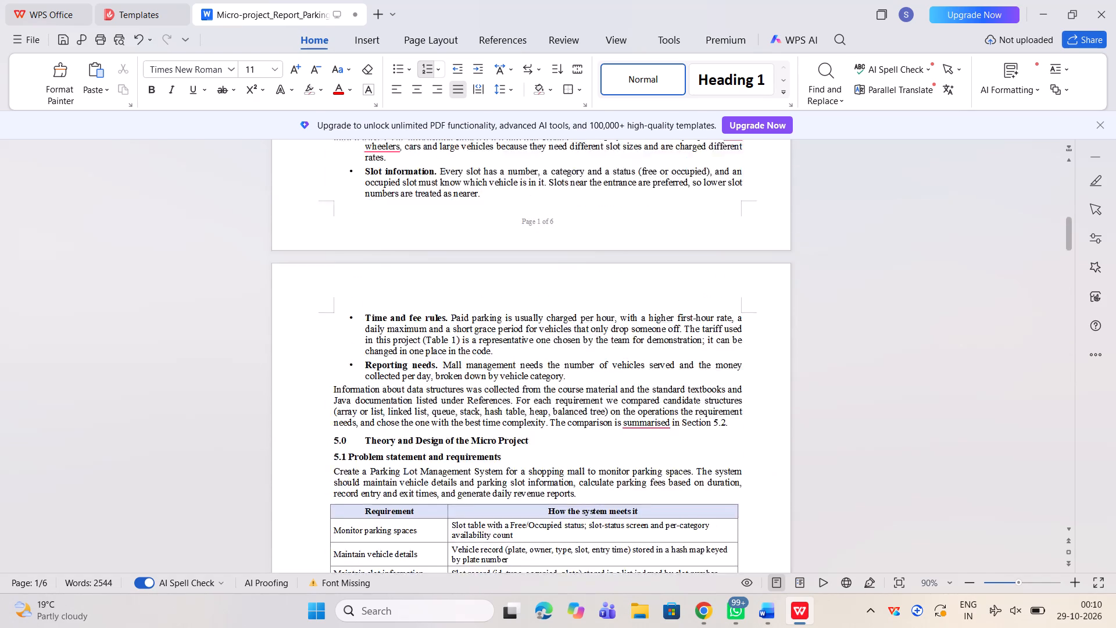
{"action": "scroll", "coordinate": [396, 530], "scroll_direction": "up", "scroll_amount": 4}
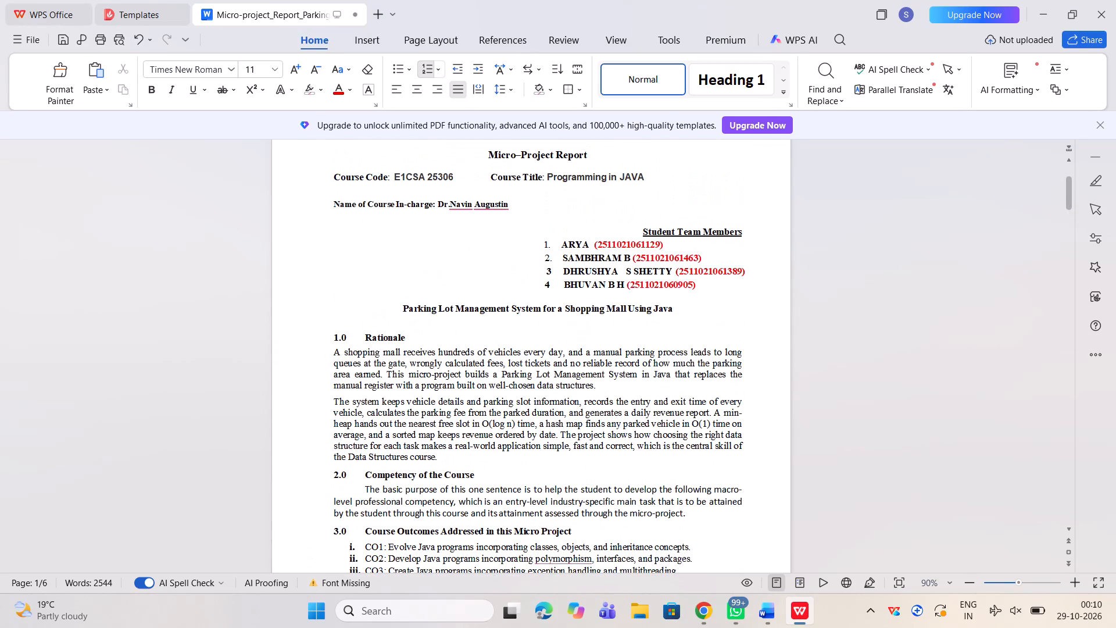
{"action": "scroll", "coordinate": [396, 530], "scroll_direction": "down", "scroll_amount": 1}
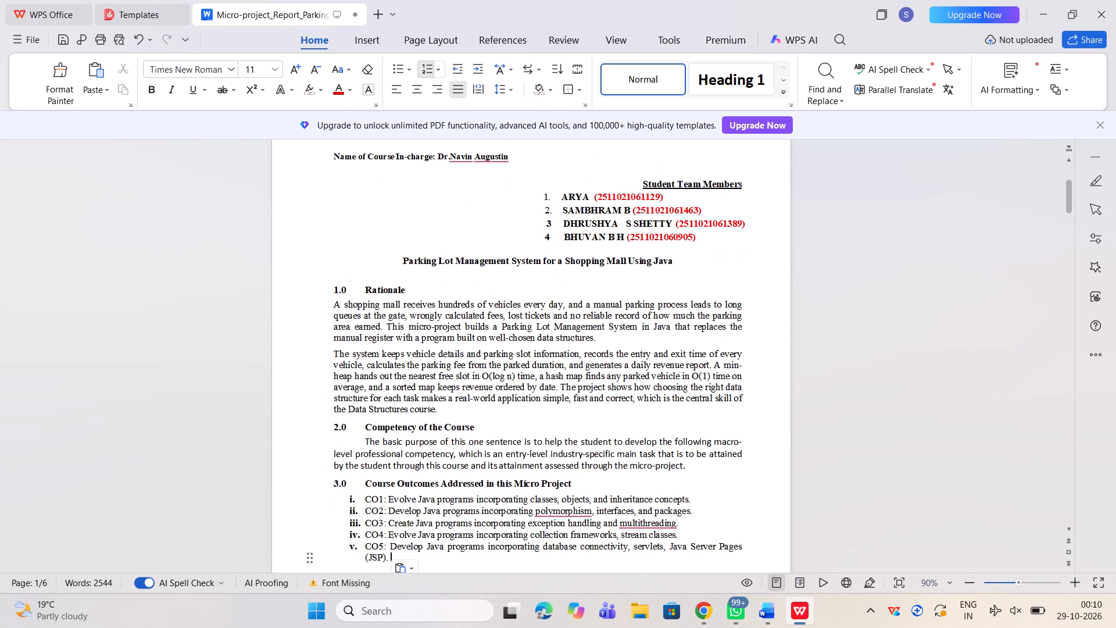
{"action": "scroll", "coordinate": [396, 530], "scroll_direction": "down", "scroll_amount": 1}
Select the CO1 label in the course outcomes list.
{"action": "double_click", "coordinate": [380, 501]}
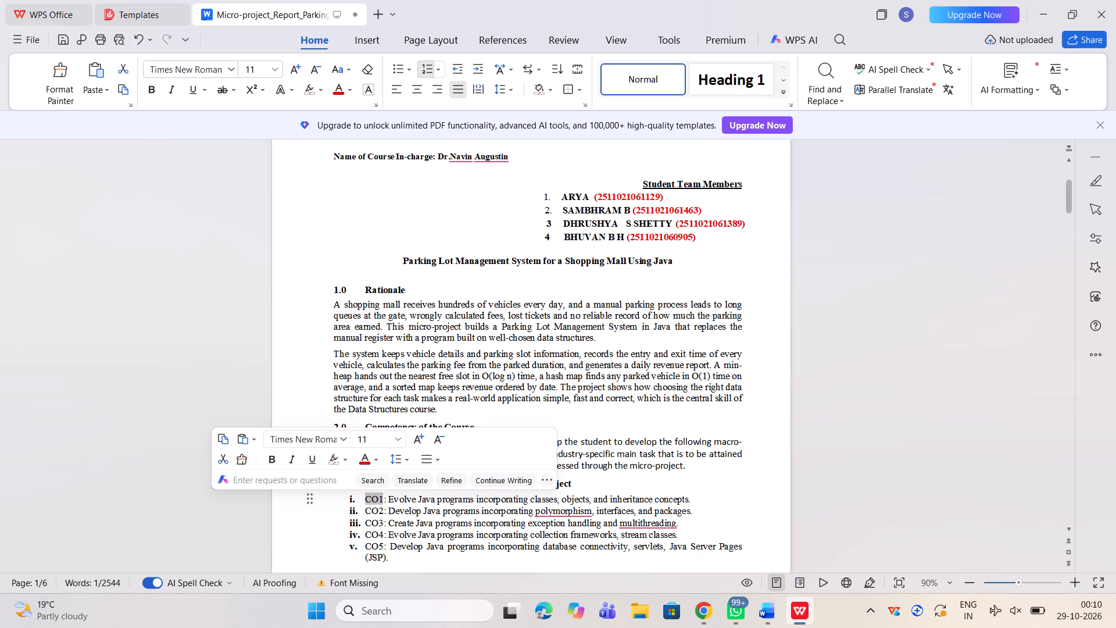
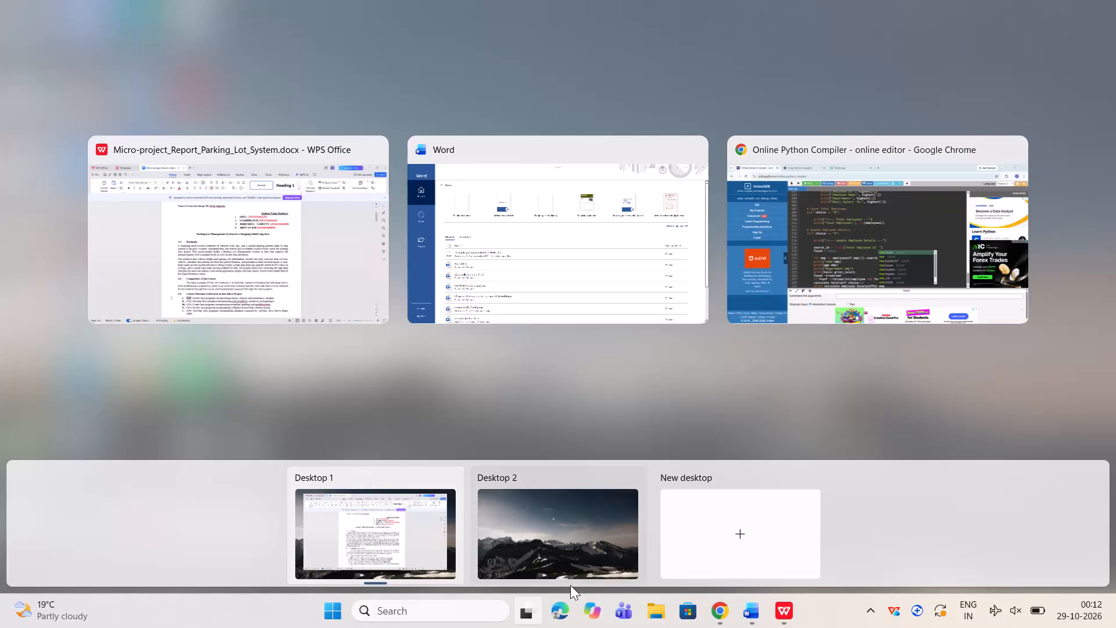
Switch away from the report by launching the WhatsApp application.
{"action": "left_click", "coordinate": [330, 620]}
{"action": "left_click", "coordinate": [585, 497]}
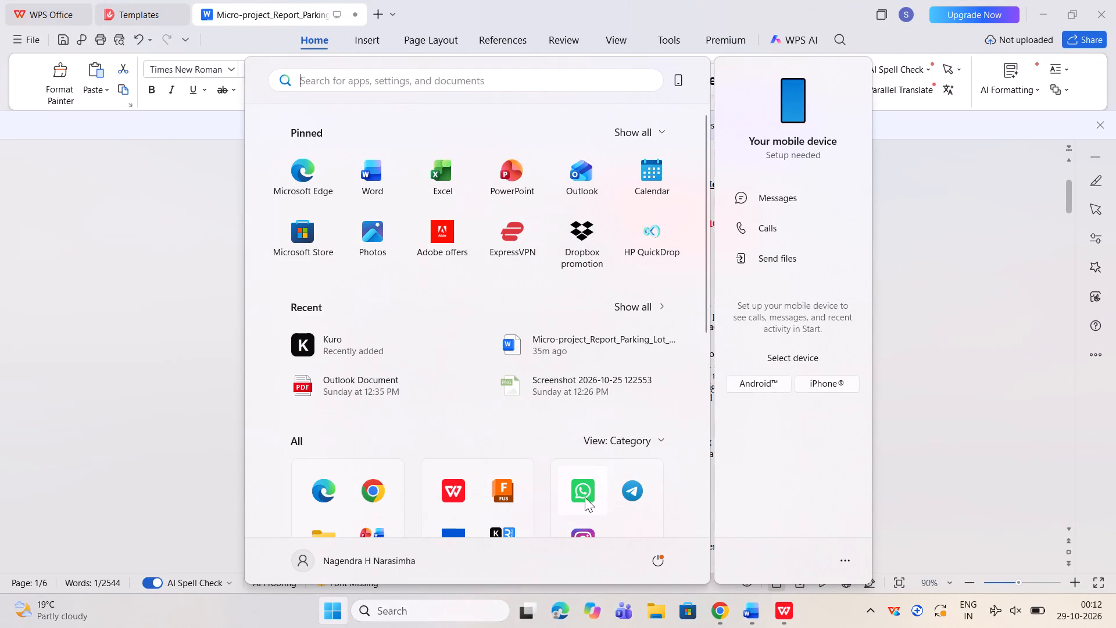
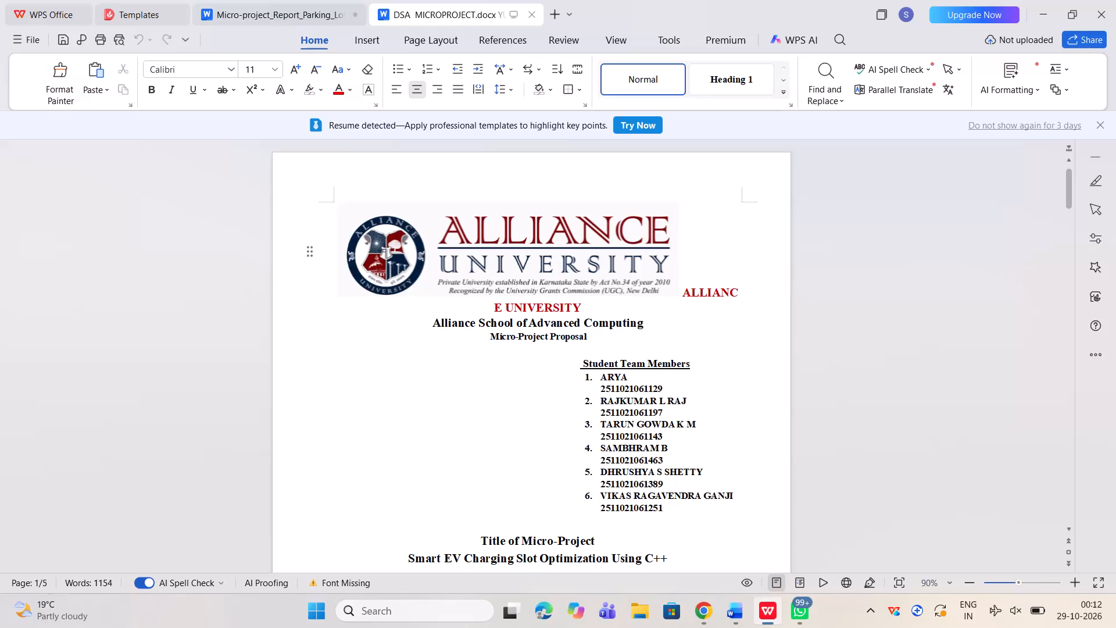
Examine the DSA MICROPROJECT document from its team member list to the action plan, focusing on how the course outcomes are laid out.
{"action": "left_click", "coordinate": [635, 384]}
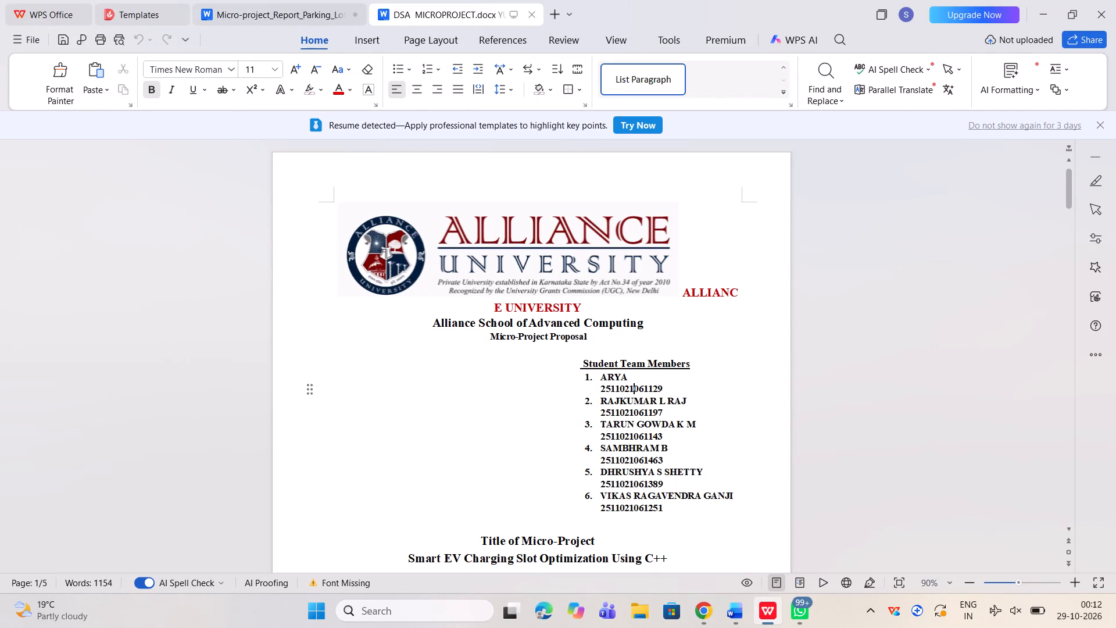
{"action": "left_click", "coordinate": [628, 374]}
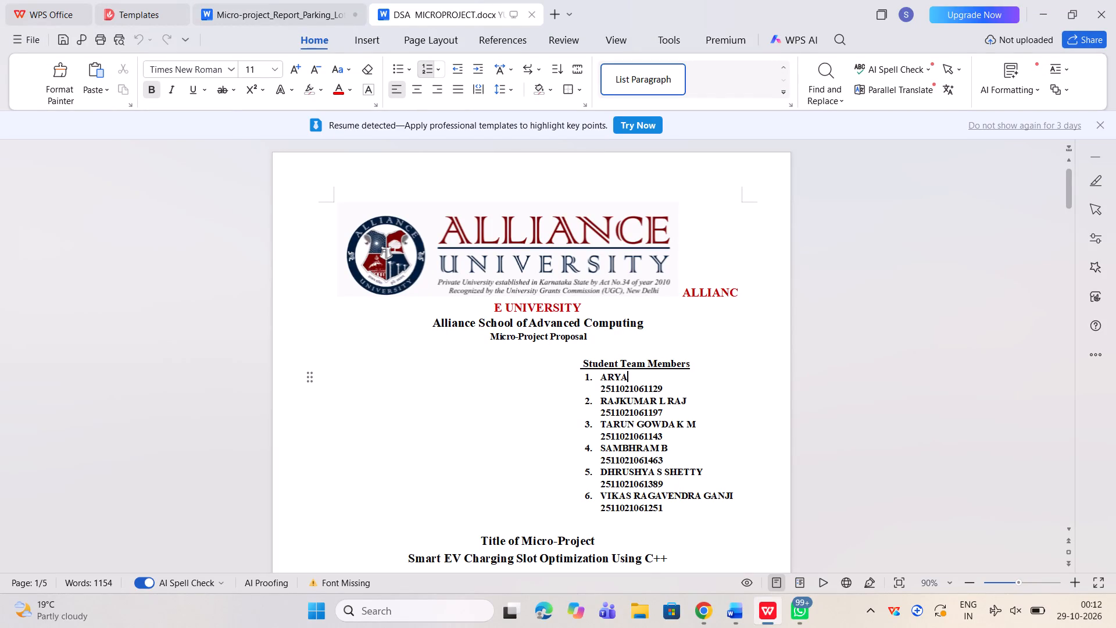
{"action": "left_click", "coordinate": [617, 374]}
{"action": "scroll", "coordinate": [601, 448], "scroll_direction": "down", "scroll_amount": 10}
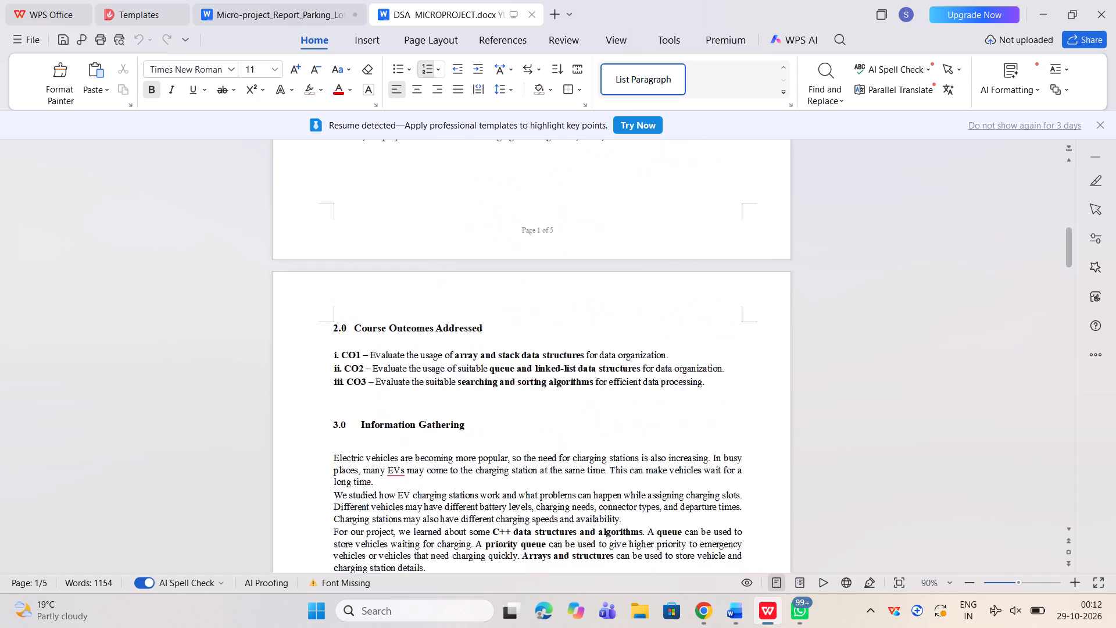
{"action": "scroll", "coordinate": [601, 448], "scroll_direction": "down", "scroll_amount": 10}
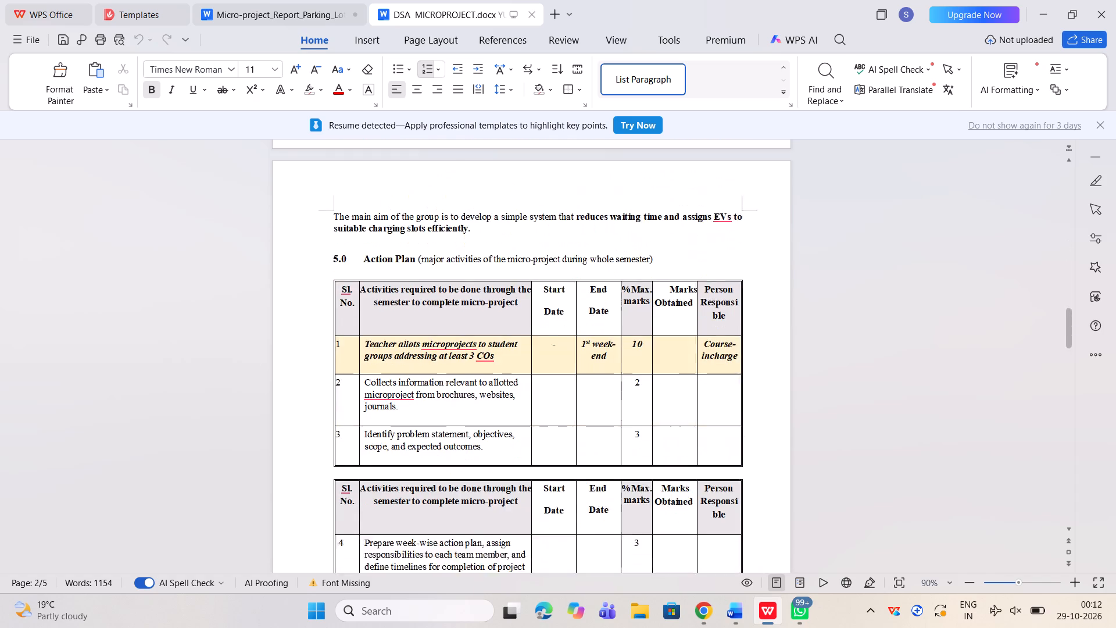
{"action": "scroll", "coordinate": [601, 448], "scroll_direction": "up", "scroll_amount": 3}
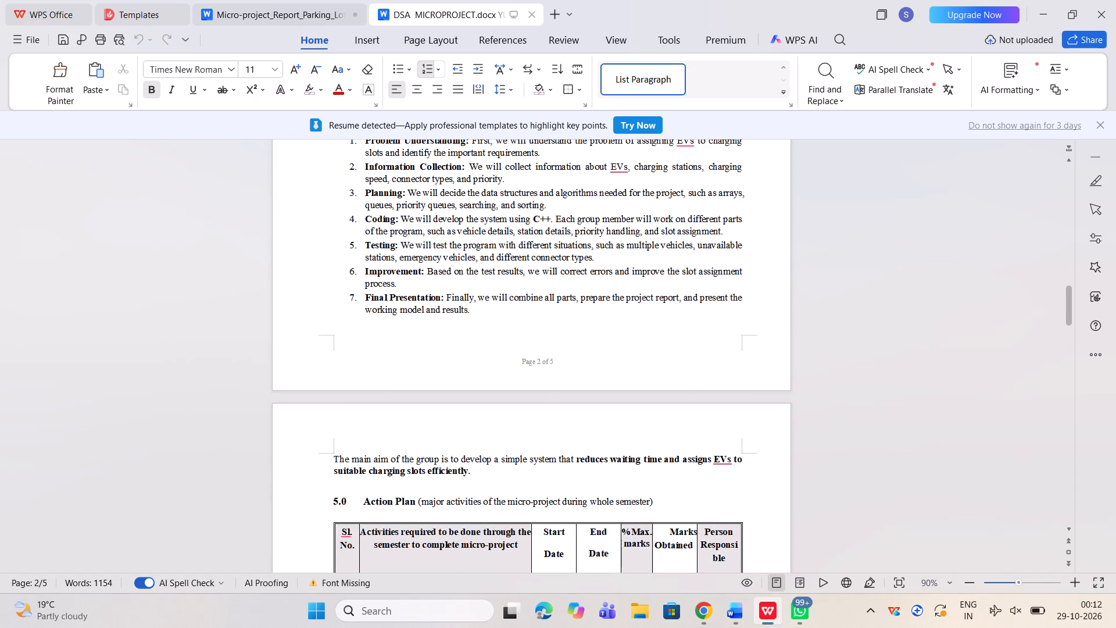
{"action": "scroll", "coordinate": [601, 448], "scroll_direction": "up", "scroll_amount": 4}
{"action": "scroll", "coordinate": [601, 448], "scroll_direction": "down", "scroll_amount": 1}
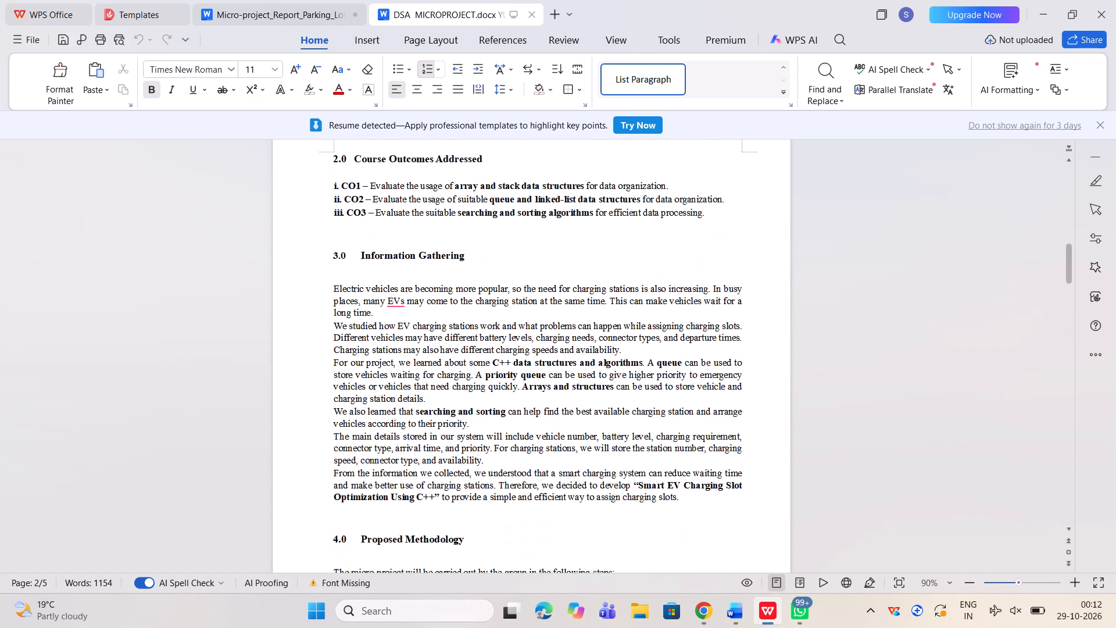
{"action": "scroll", "coordinate": [601, 448], "scroll_direction": "down", "scroll_amount": 1}
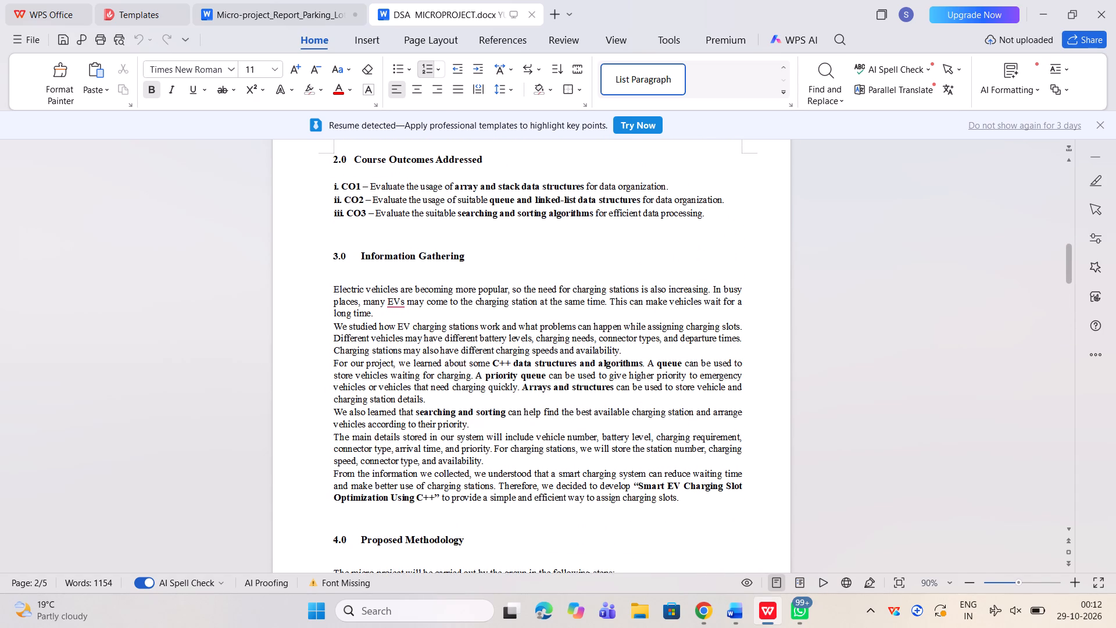
{"action": "left_click", "coordinate": [353, 184]}
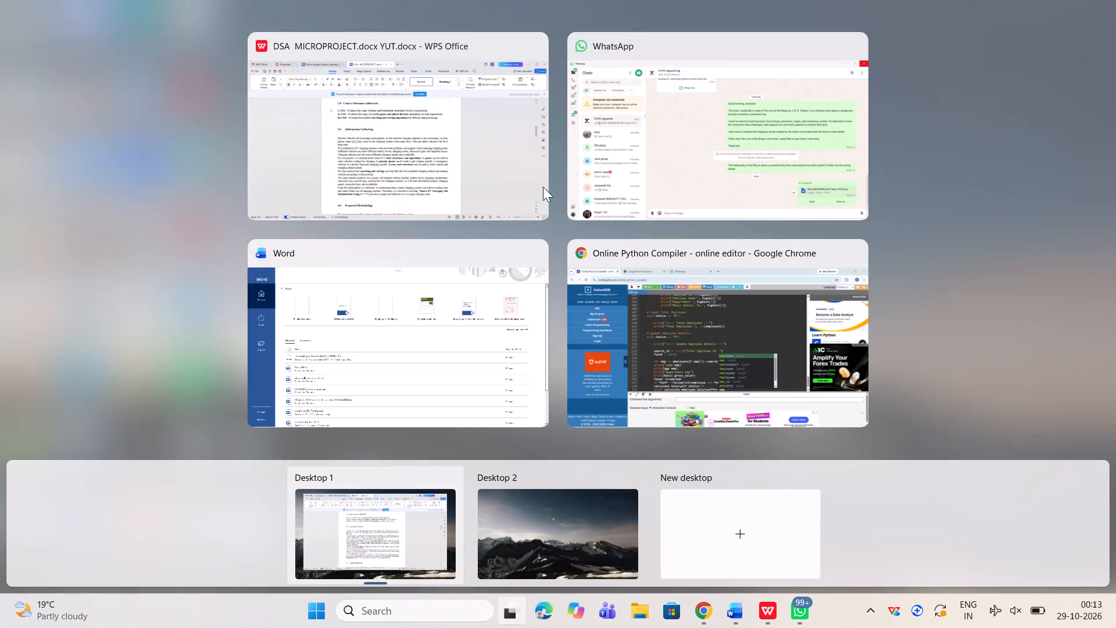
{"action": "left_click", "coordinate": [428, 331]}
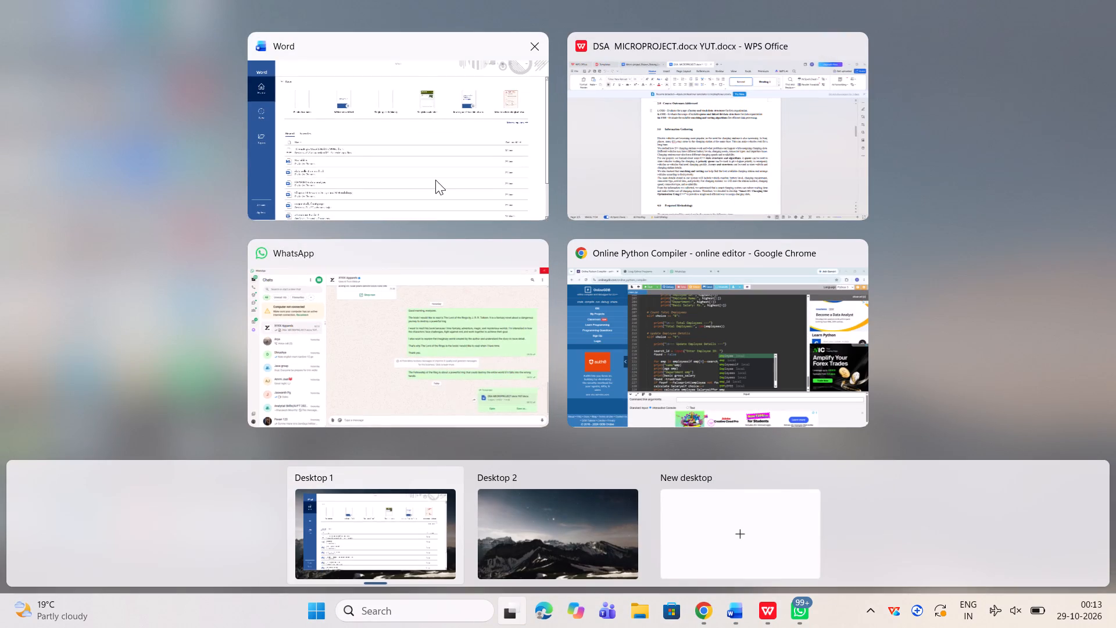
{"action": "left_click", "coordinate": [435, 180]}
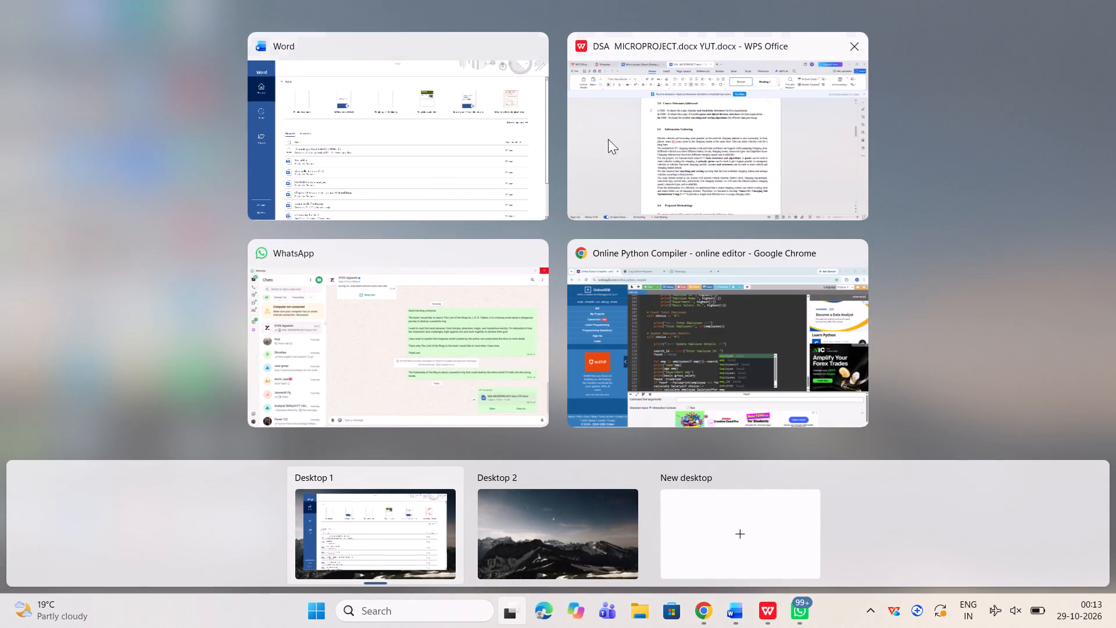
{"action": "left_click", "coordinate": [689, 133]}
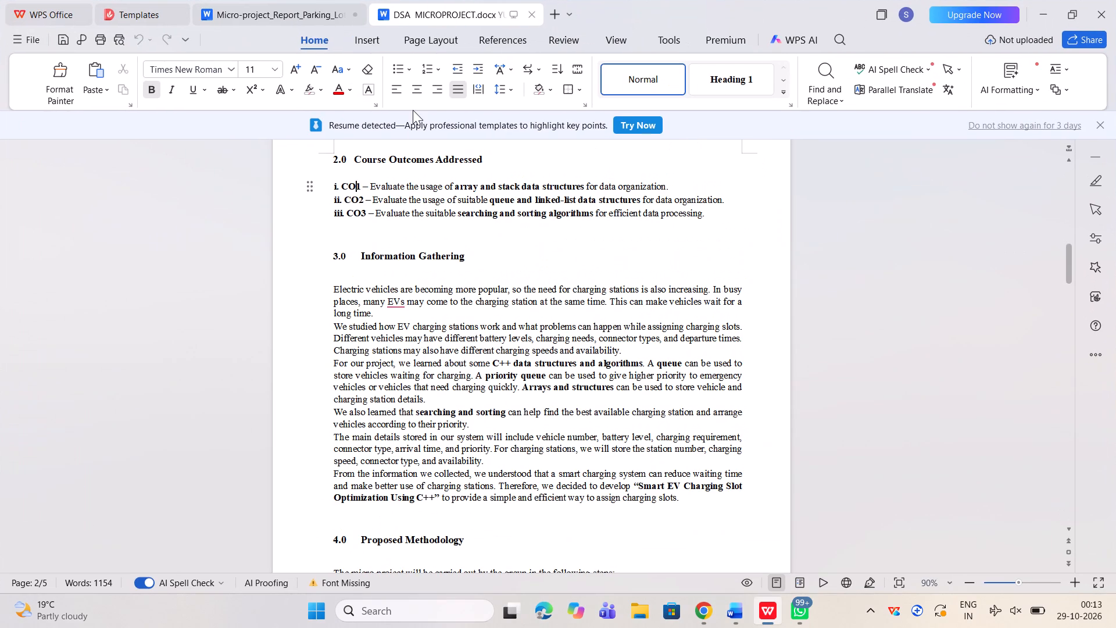
In the Parking Lot report, make the CO1, CO2, CO3, CO4 and CO5 labels bold in section 3.0's course outcomes list.
{"action": "left_click", "coordinate": [310, 0]}
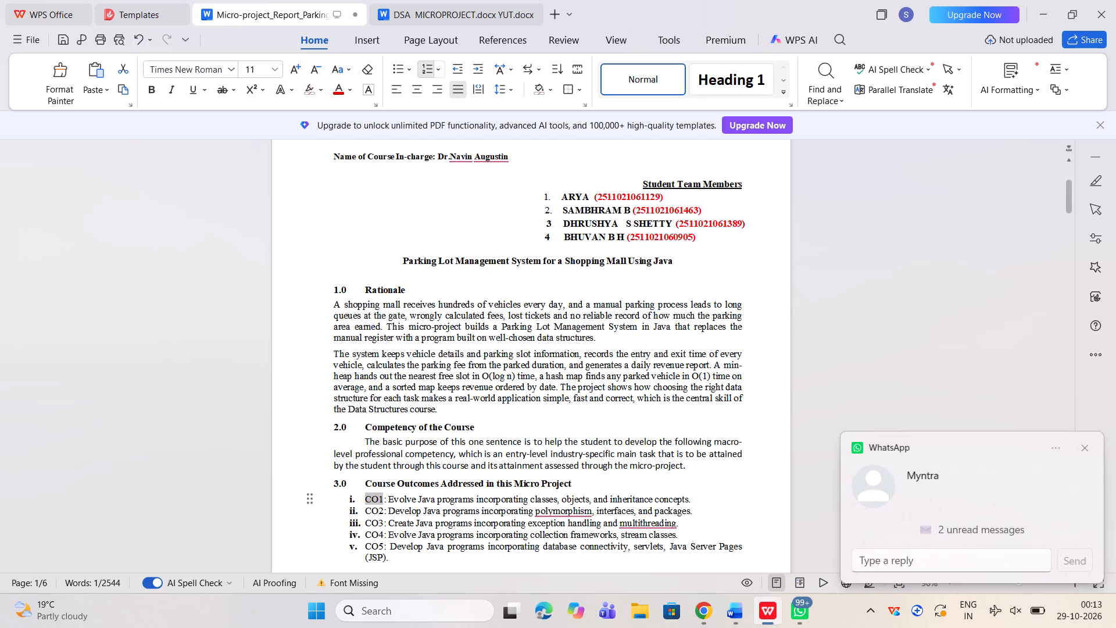
{"action": "left_click_drag", "start_coordinate": [384, 497], "coordinate": [362, 500]}
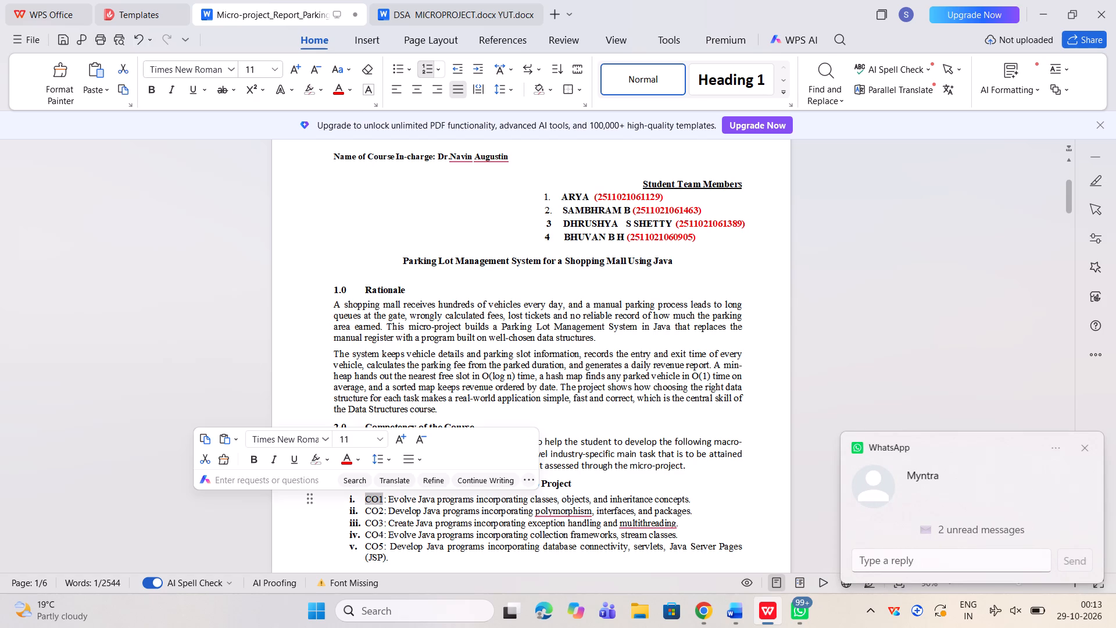
{"action": "left_click", "coordinate": [153, 92]}
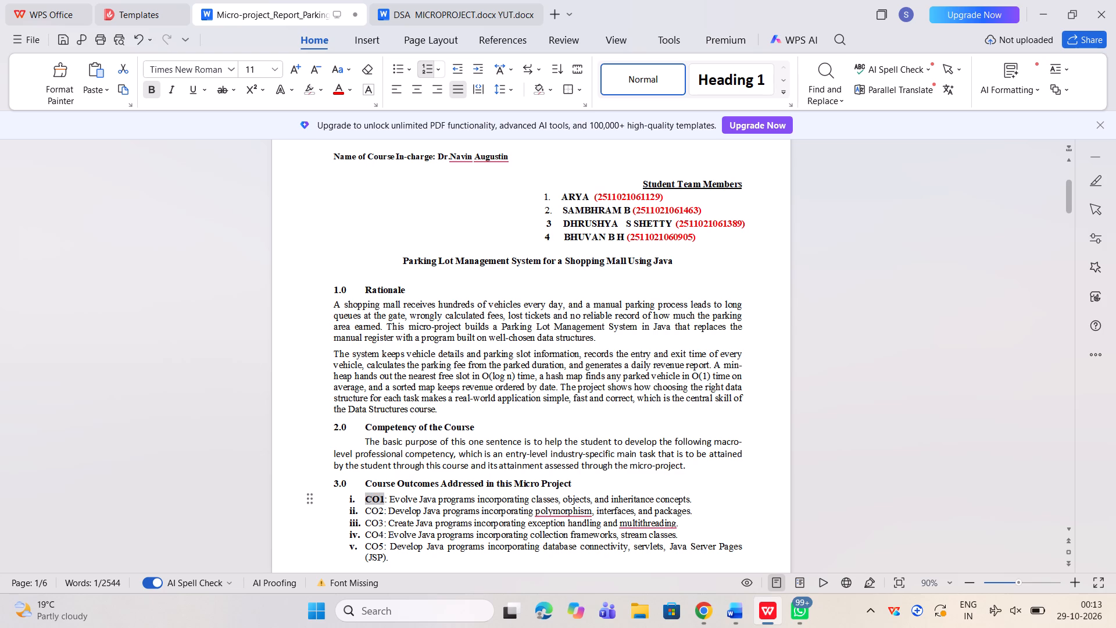
{"action": "left_click_drag", "start_coordinate": [383, 509], "coordinate": [370, 537]}
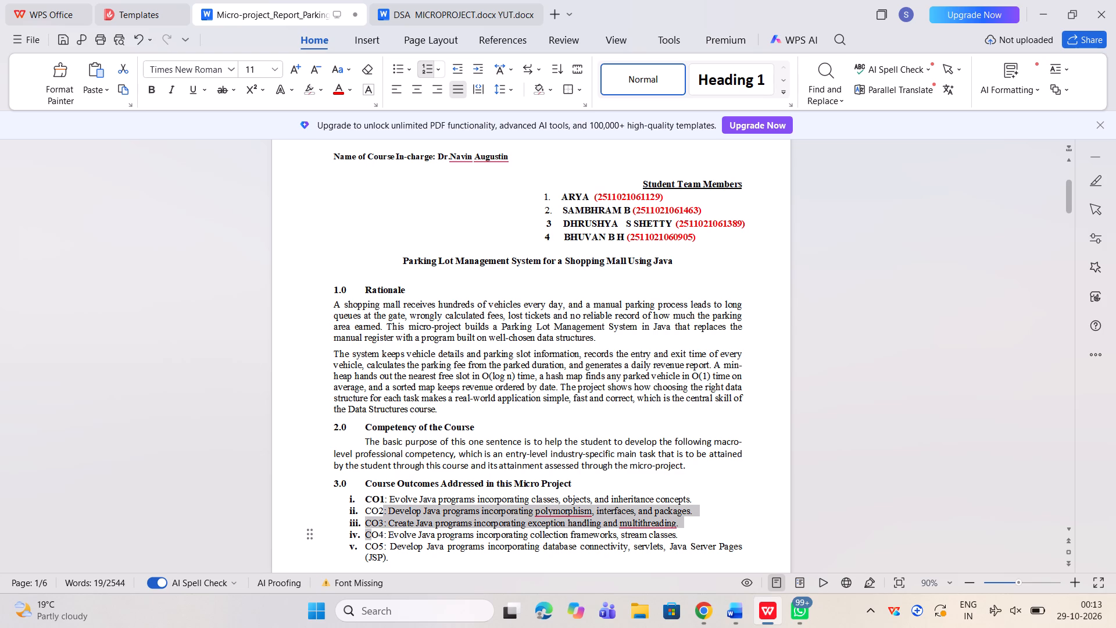
{"action": "left_click_drag", "start_coordinate": [370, 537], "coordinate": [364, 520]}
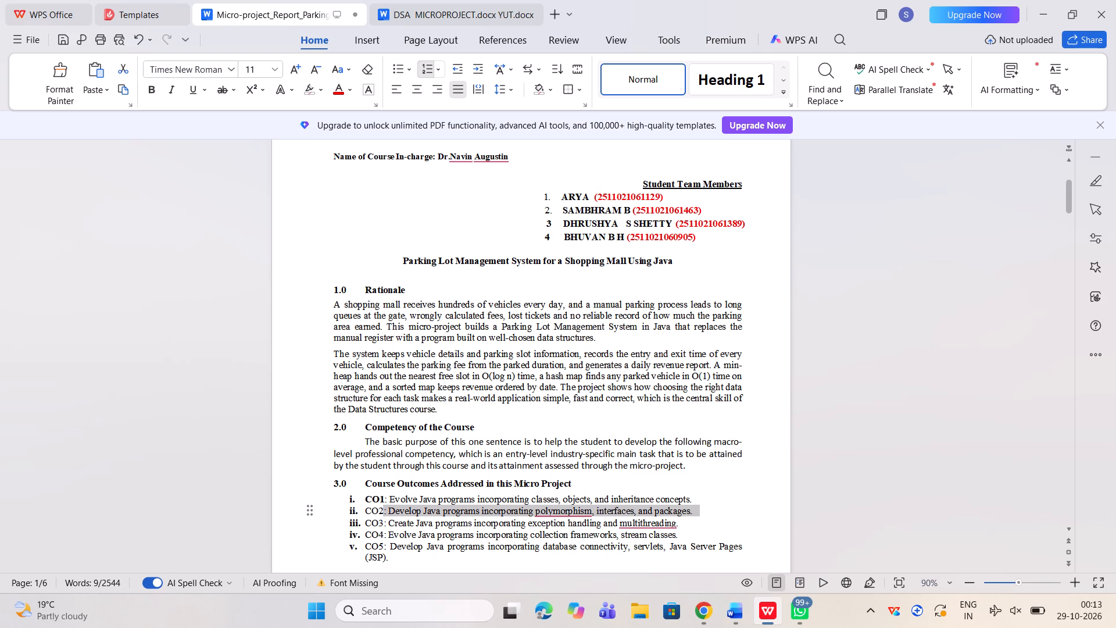
{"action": "left_click_drag", "start_coordinate": [364, 520], "coordinate": [365, 506]}
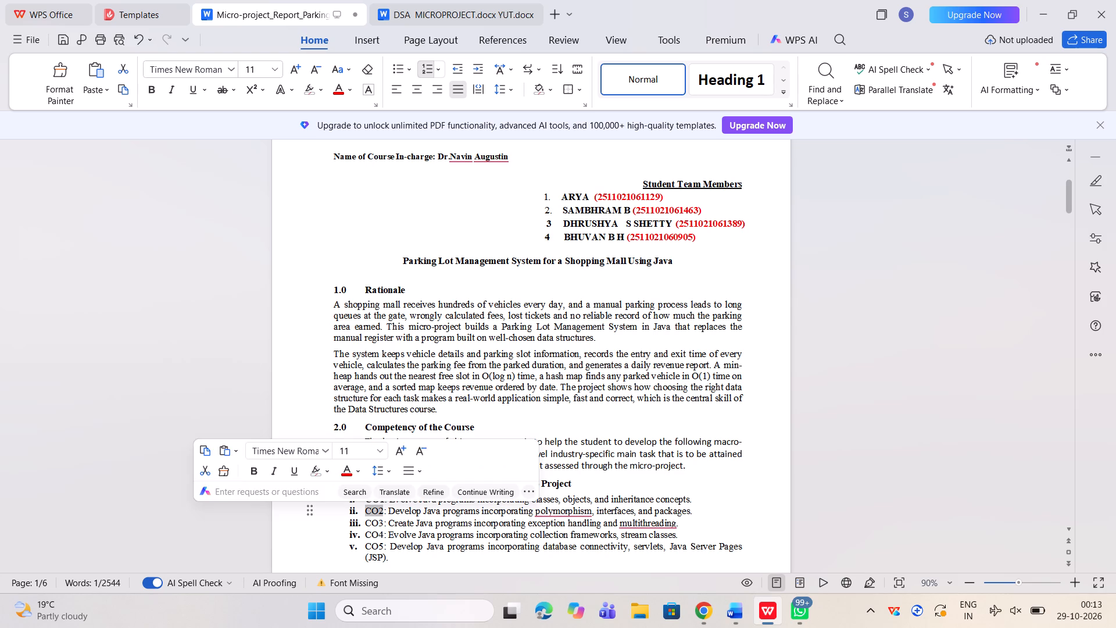
{"action": "left_click", "coordinate": [151, 90]}
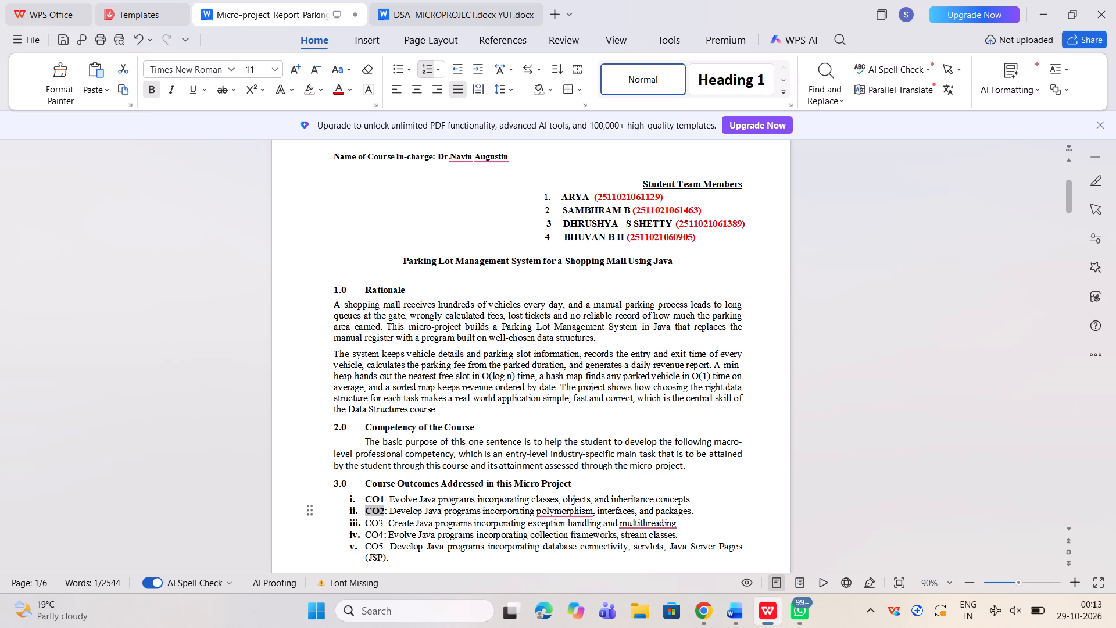
{"action": "left_click_drag", "start_coordinate": [382, 523], "coordinate": [362, 527]}
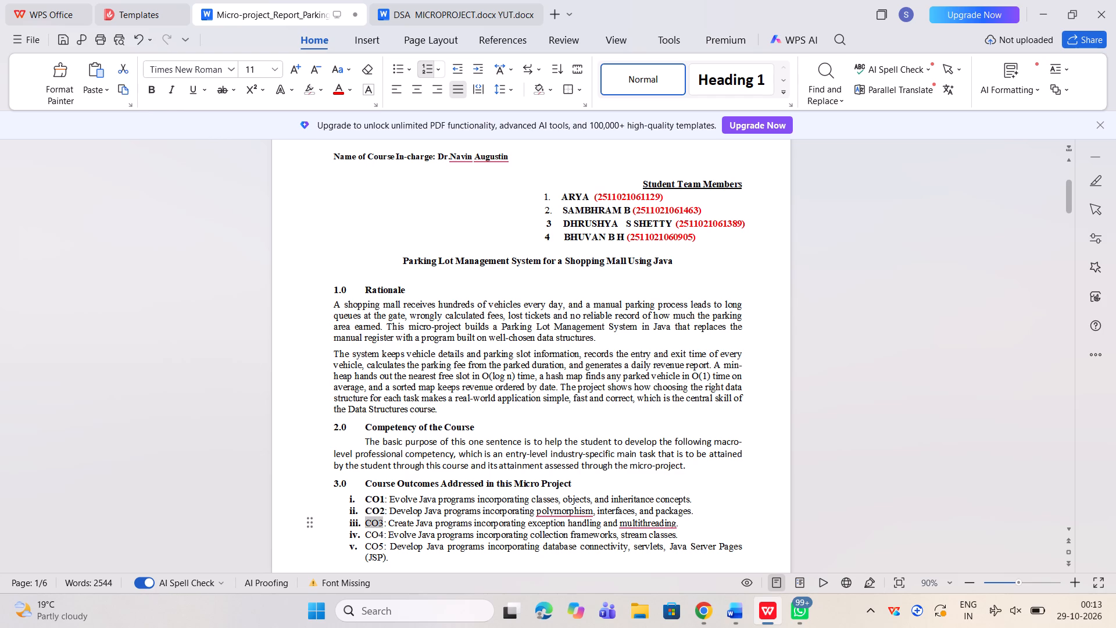
{"action": "left_click_drag", "start_coordinate": [362, 527], "coordinate": [359, 527]}
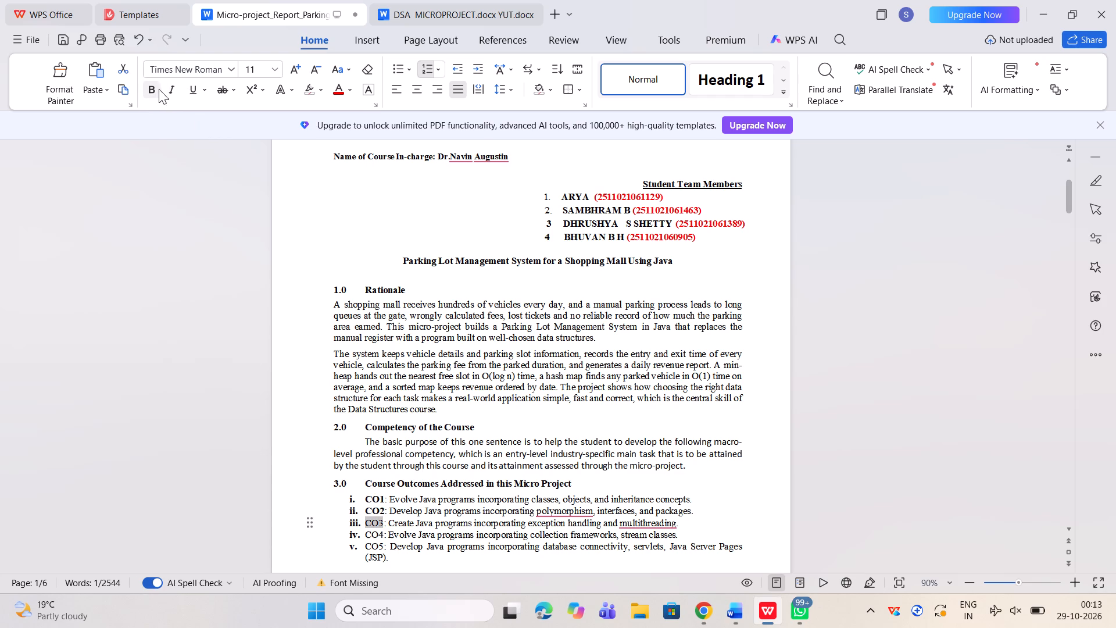
{"action": "left_click", "coordinate": [157, 89]}
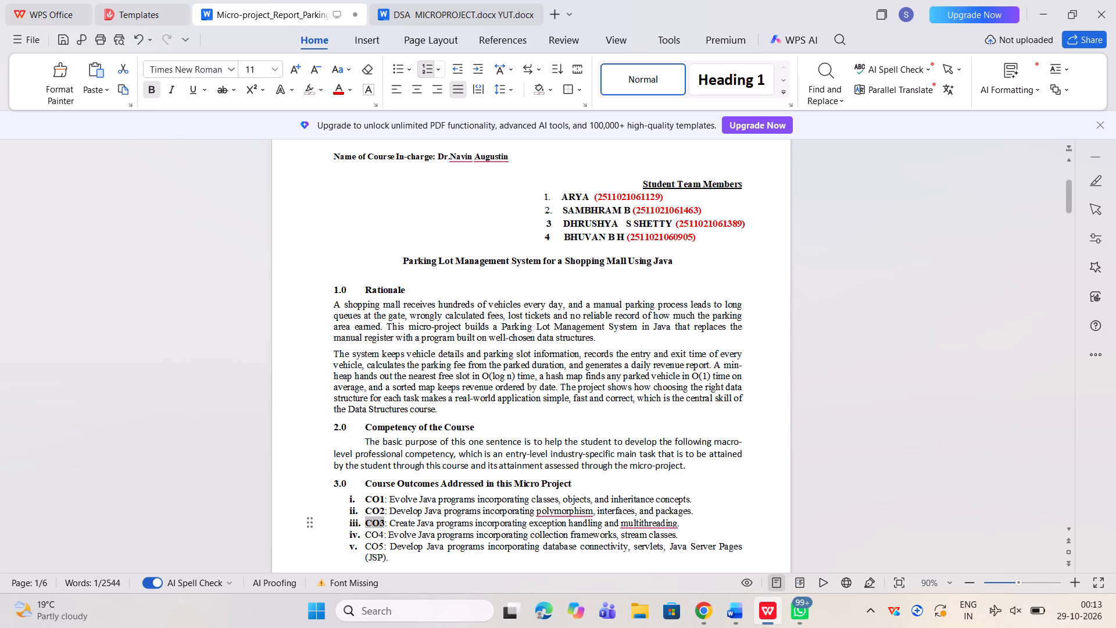
{"action": "left_click_drag", "start_coordinate": [382, 536], "coordinate": [363, 536]}
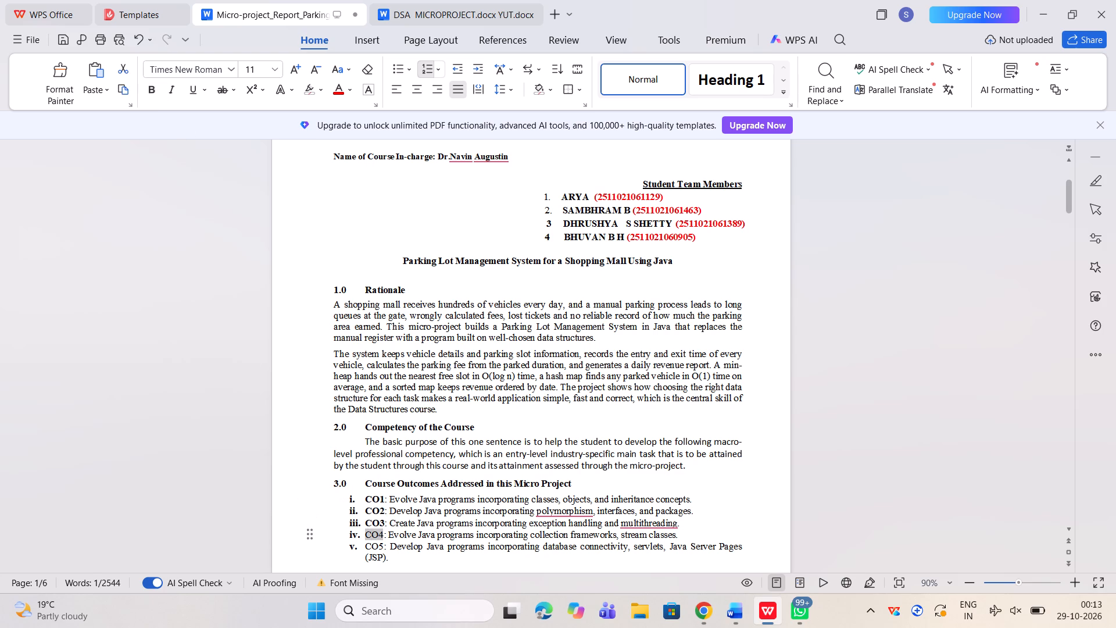
{"action": "left_click", "coordinate": [157, 88]}
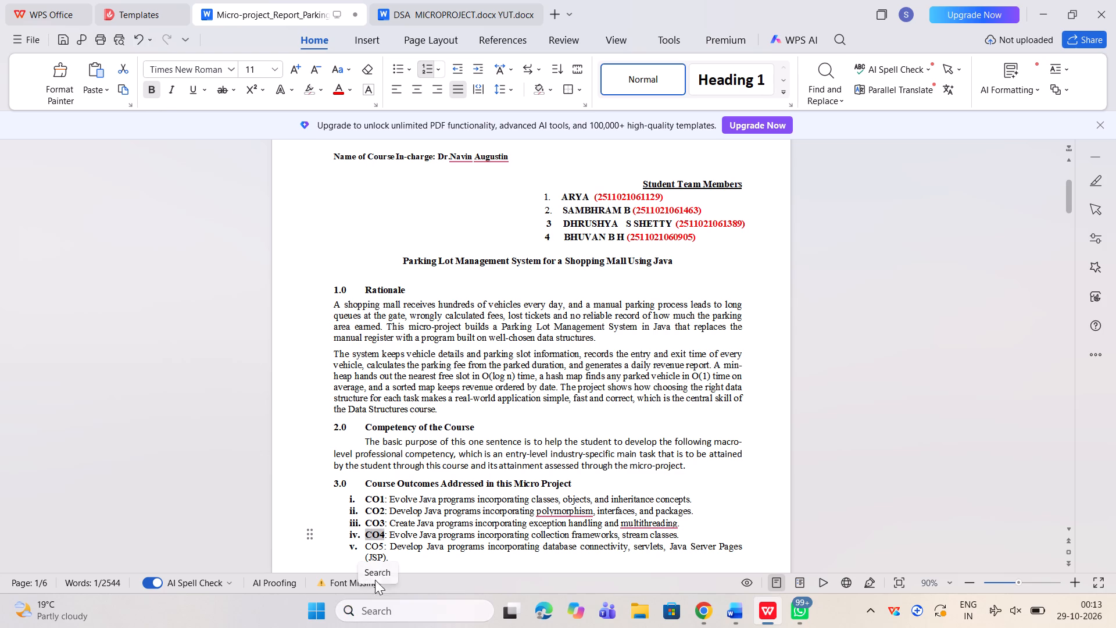
{"action": "left_click_drag", "start_coordinate": [382, 542], "coordinate": [349, 546]}
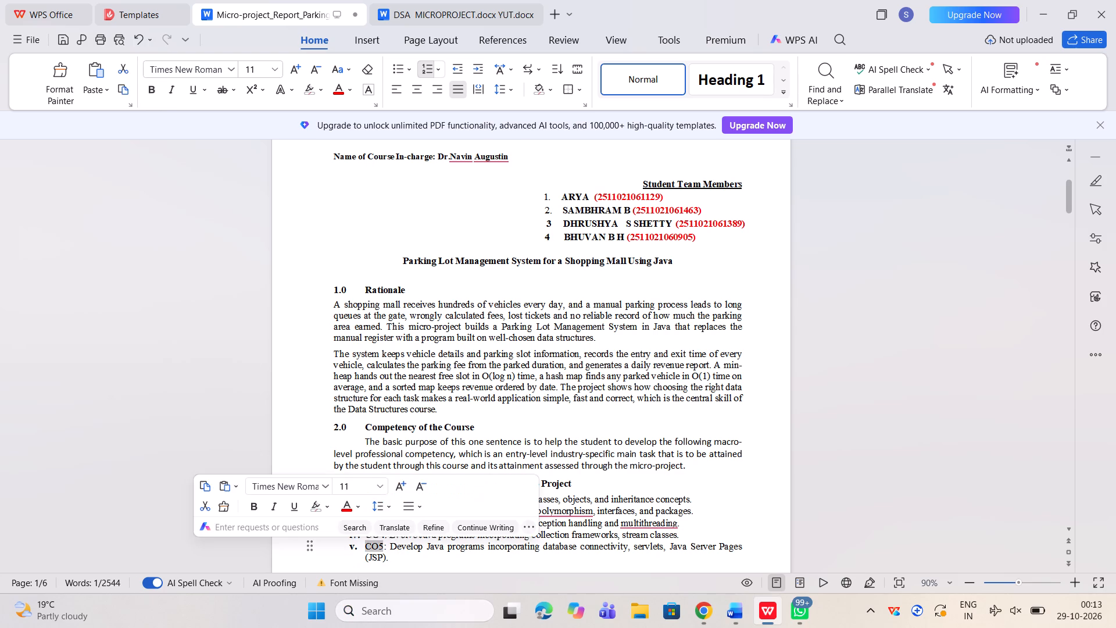
{"action": "left_click", "coordinate": [156, 87]}
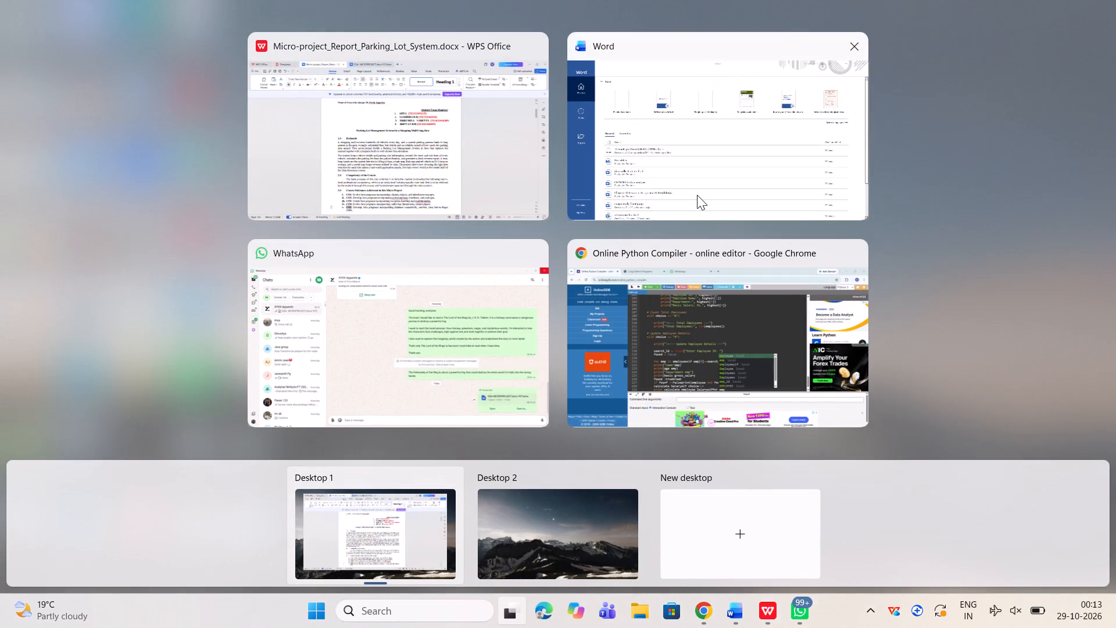
Review the DSA MICROPROJECT document's course outcomes, rationale and team member list against the Parking Lot report, and return to the report.
{"action": "left_click", "coordinate": [494, 138]}
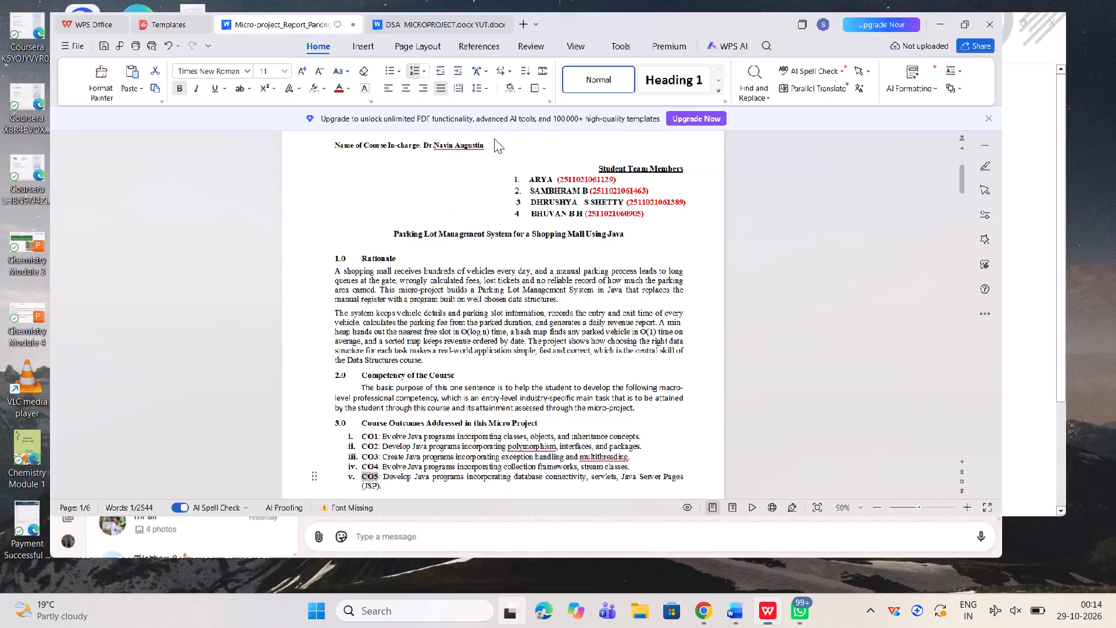
{"action": "left_click", "coordinate": [448, 3]}
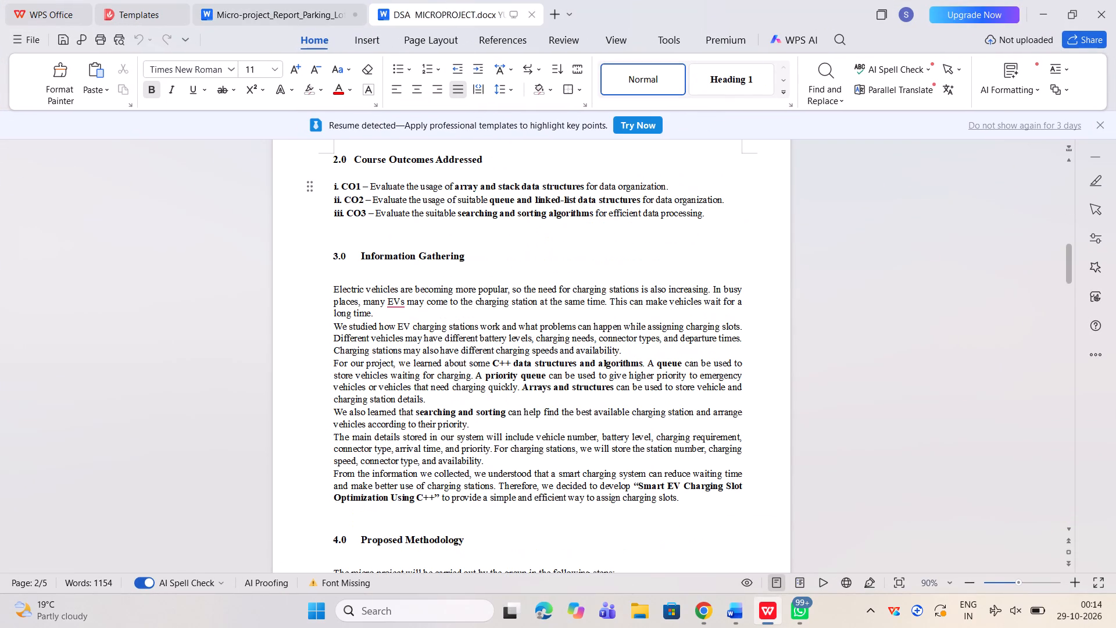
{"action": "scroll", "coordinate": [369, 279], "scroll_direction": "down", "scroll_amount": 10}
{"action": "scroll", "coordinate": [369, 279], "scroll_direction": "up", "scroll_amount": 6}
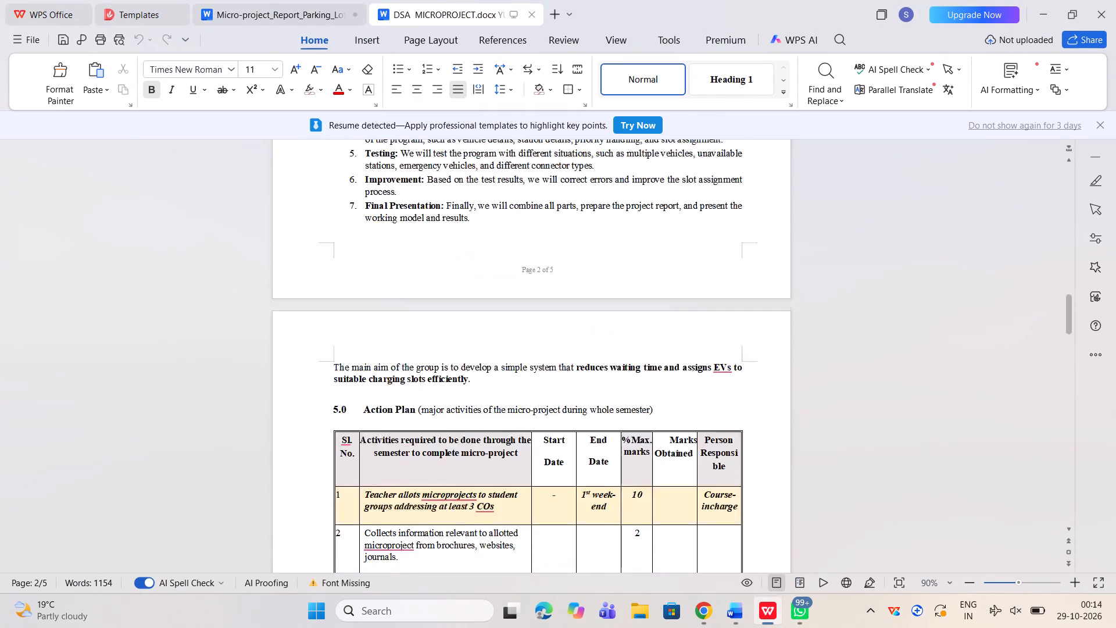
{"action": "scroll", "coordinate": [369, 279], "scroll_direction": "up", "scroll_amount": 1}
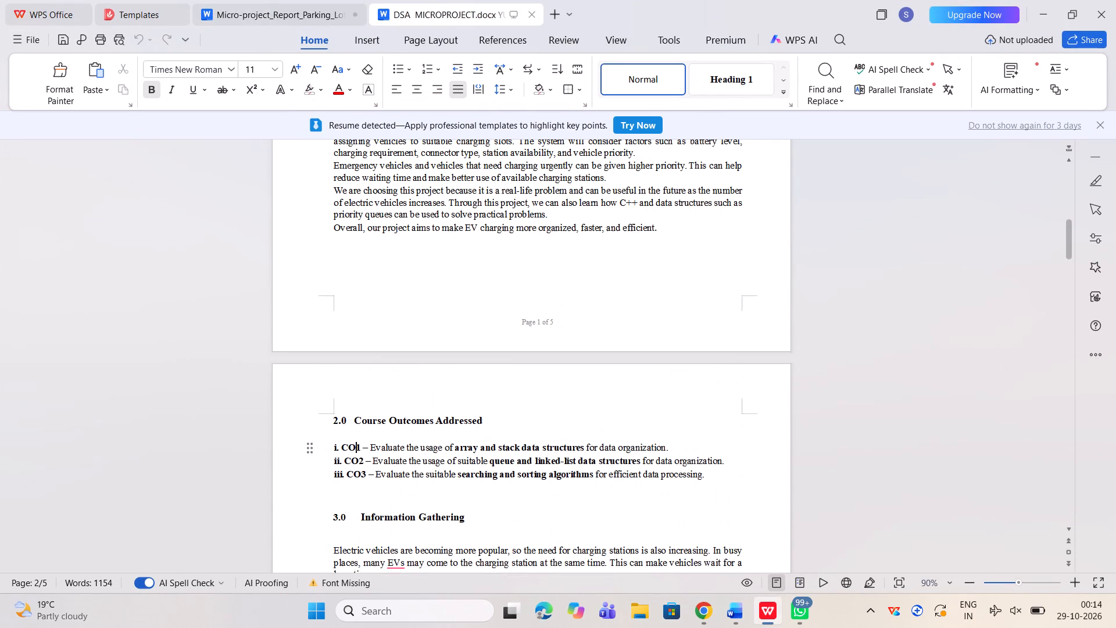
{"action": "scroll", "coordinate": [369, 279], "scroll_direction": "up", "scroll_amount": 1}
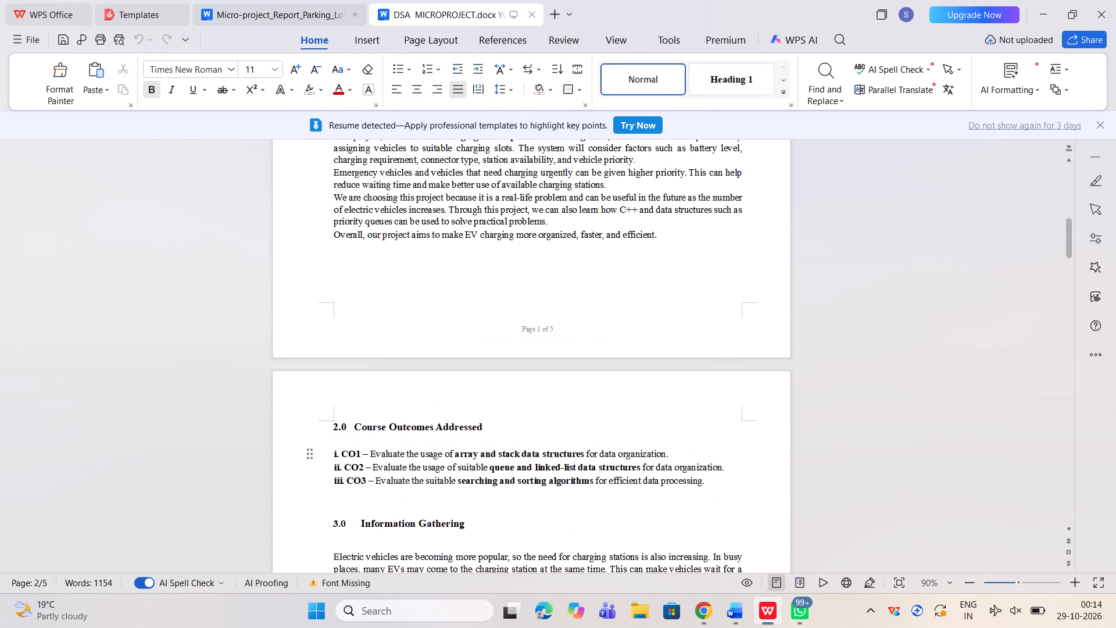
{"action": "scroll", "coordinate": [369, 279], "scroll_direction": "up", "scroll_amount": 3}
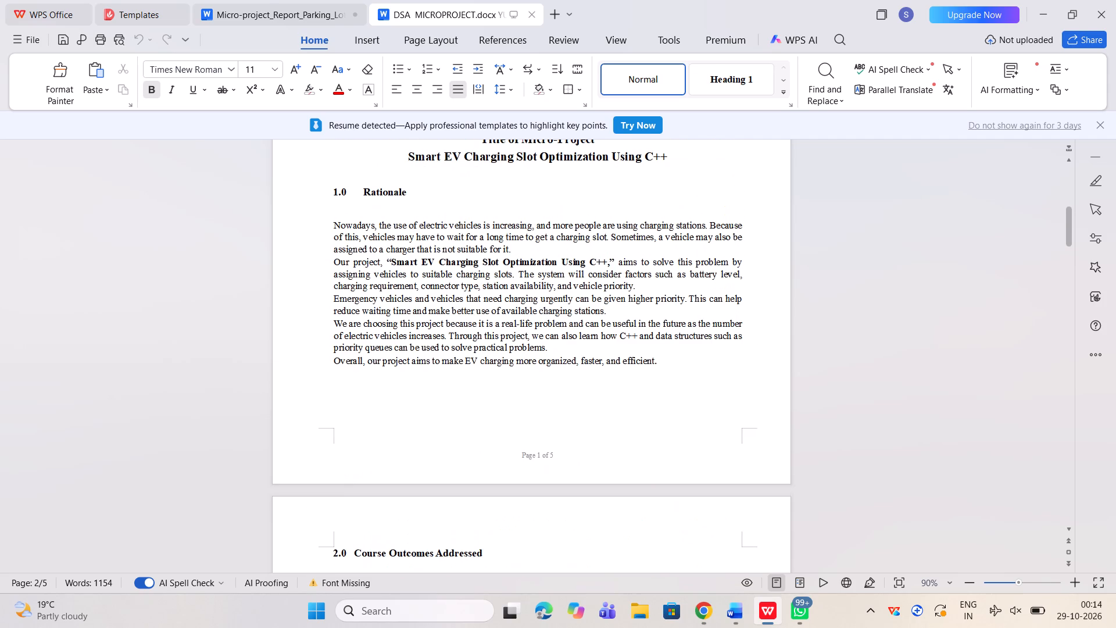
{"action": "scroll", "coordinate": [369, 279], "scroll_direction": "up", "scroll_amount": 2}
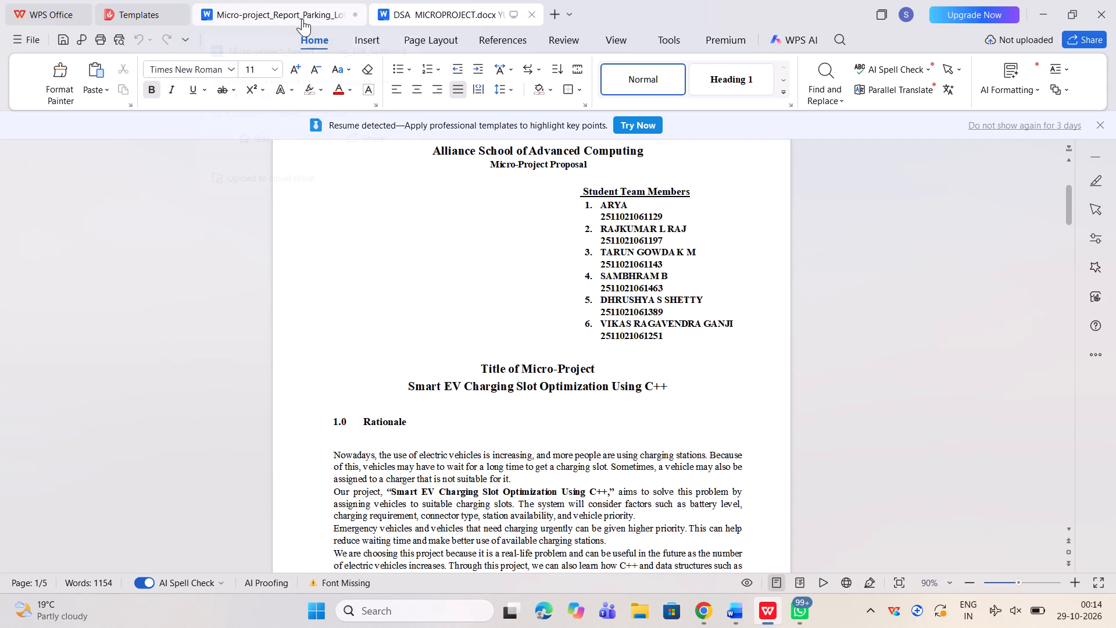
{"action": "left_click", "coordinate": [622, 207]}
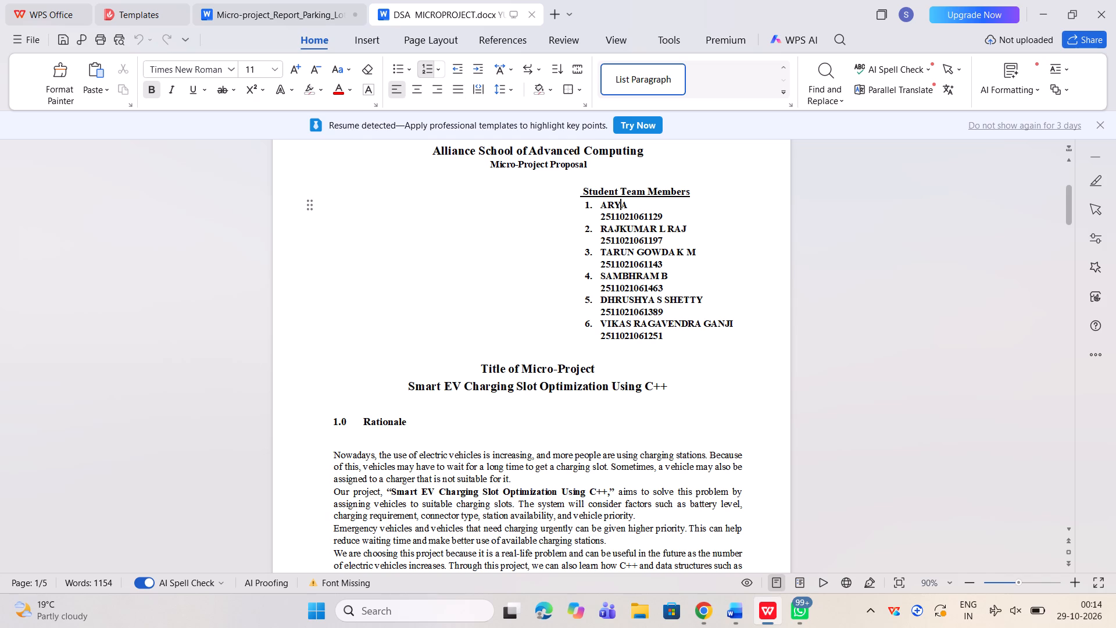
{"action": "left_click", "coordinate": [264, 0]}
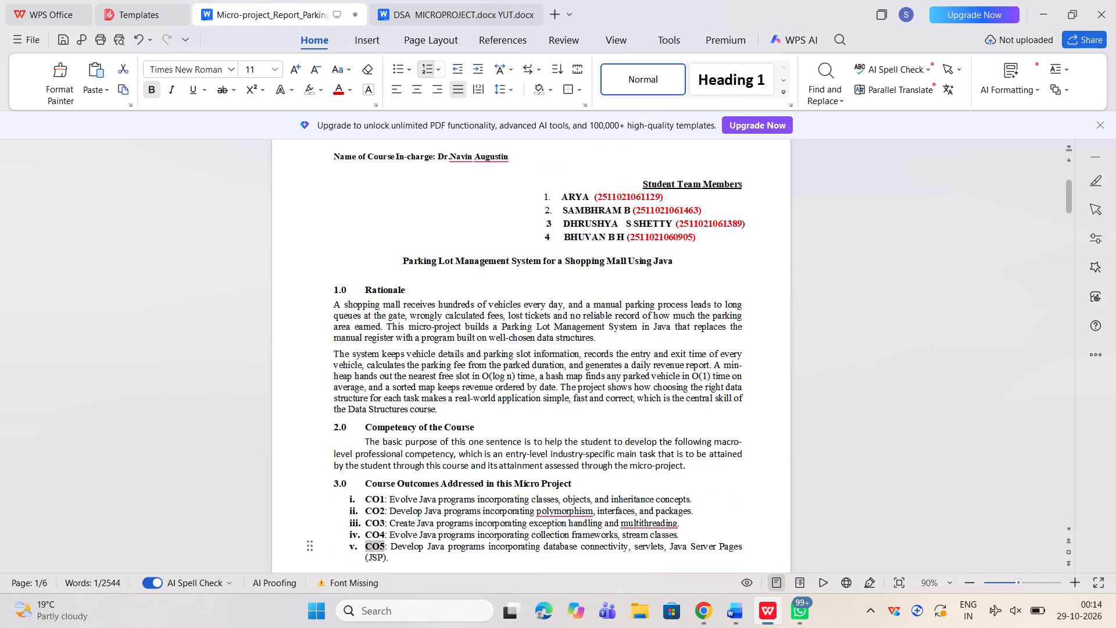
Review the Parking Lot report from its title block and team list through the course outcomes to the program output section.
{"action": "left_click", "coordinate": [575, 200]}
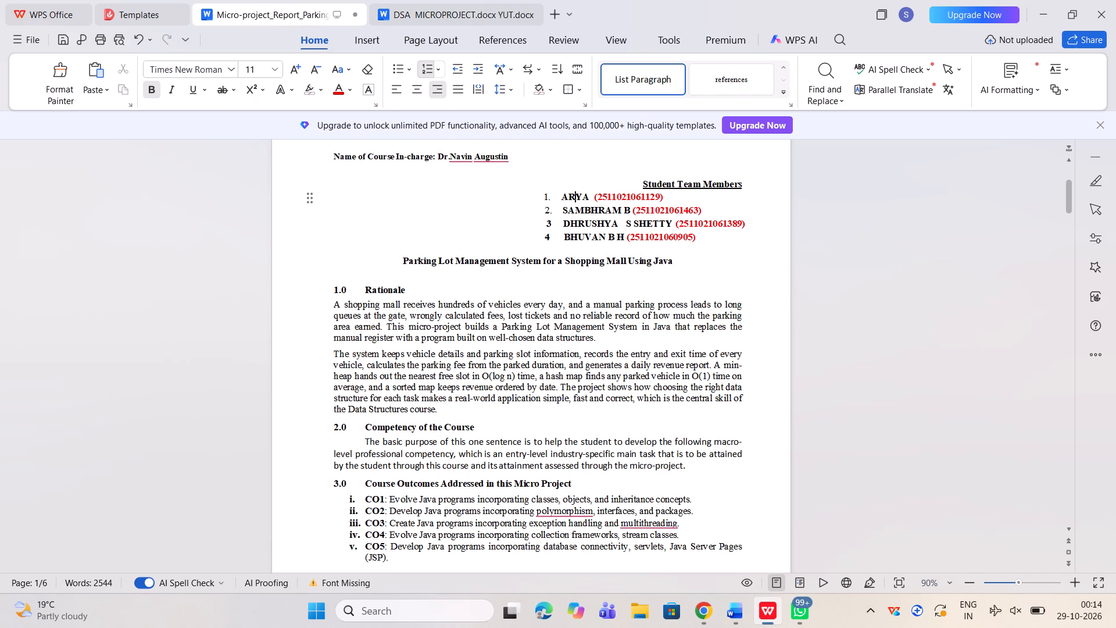
{"action": "scroll", "coordinate": [434, 347], "scroll_direction": "down", "scroll_amount": 4}
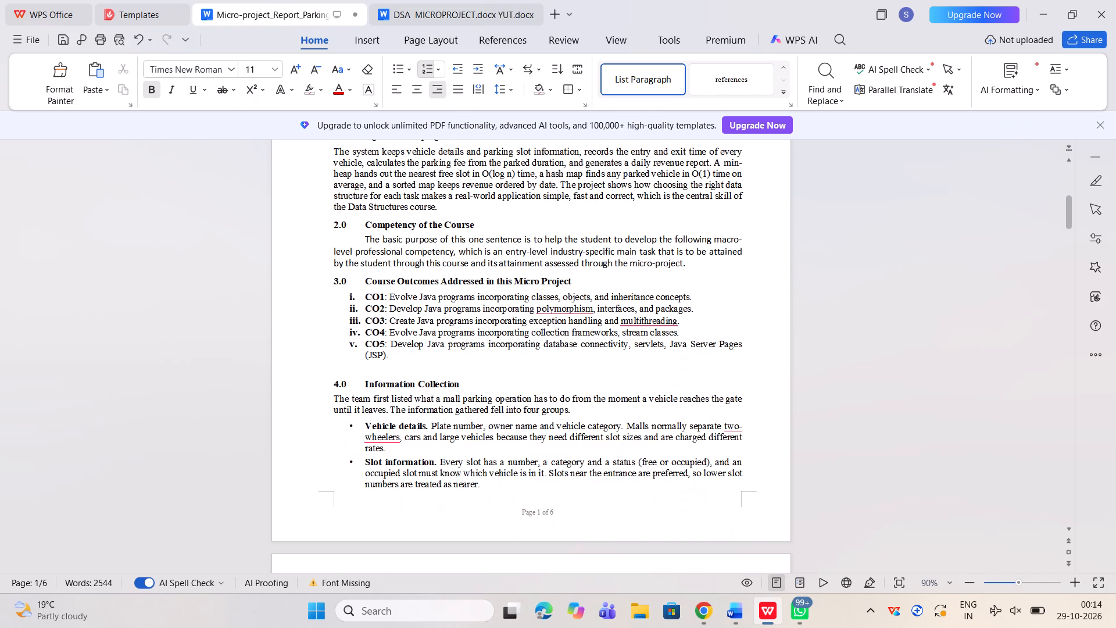
{"action": "scroll", "coordinate": [434, 347], "scroll_direction": "down", "scroll_amount": 13}
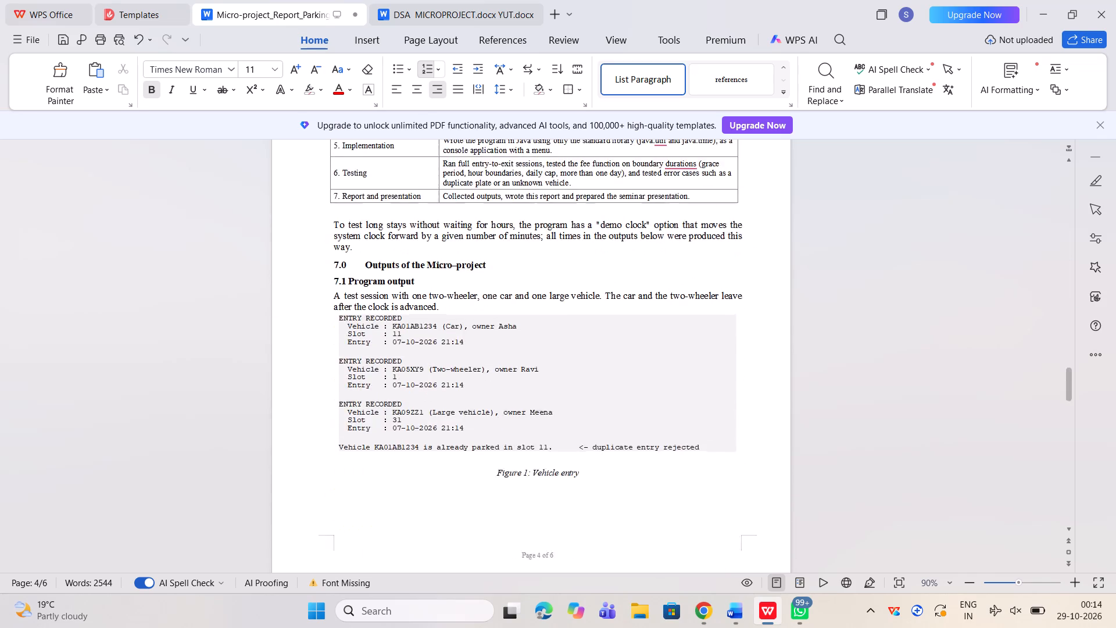
{"action": "scroll", "coordinate": [434, 347], "scroll_direction": "up", "scroll_amount": 18}
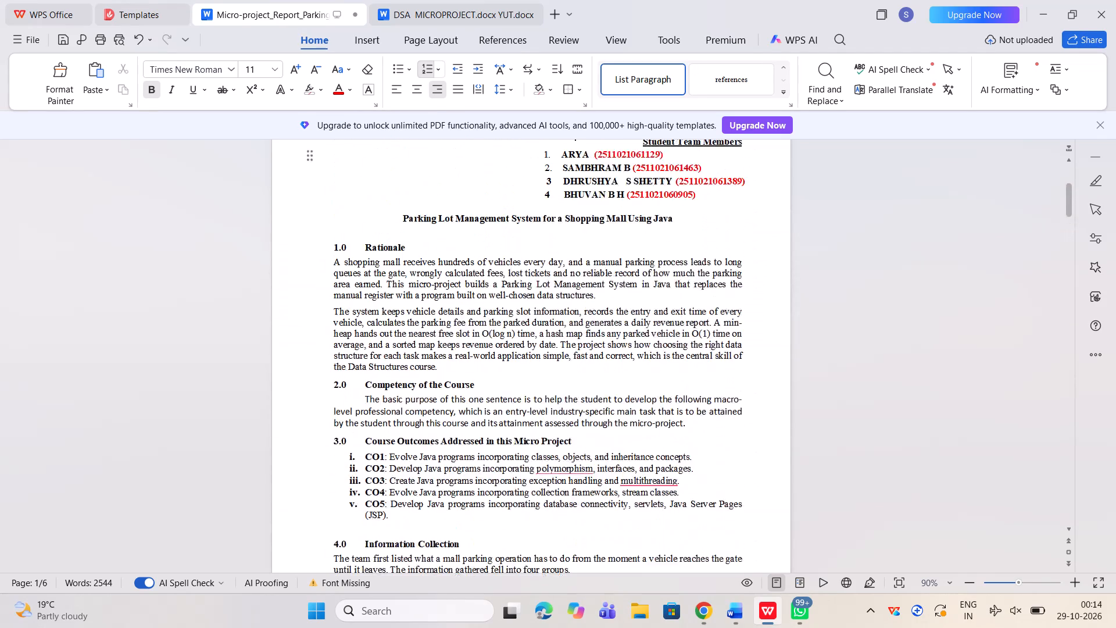
{"action": "scroll", "coordinate": [434, 347], "scroll_direction": "up", "scroll_amount": 3}
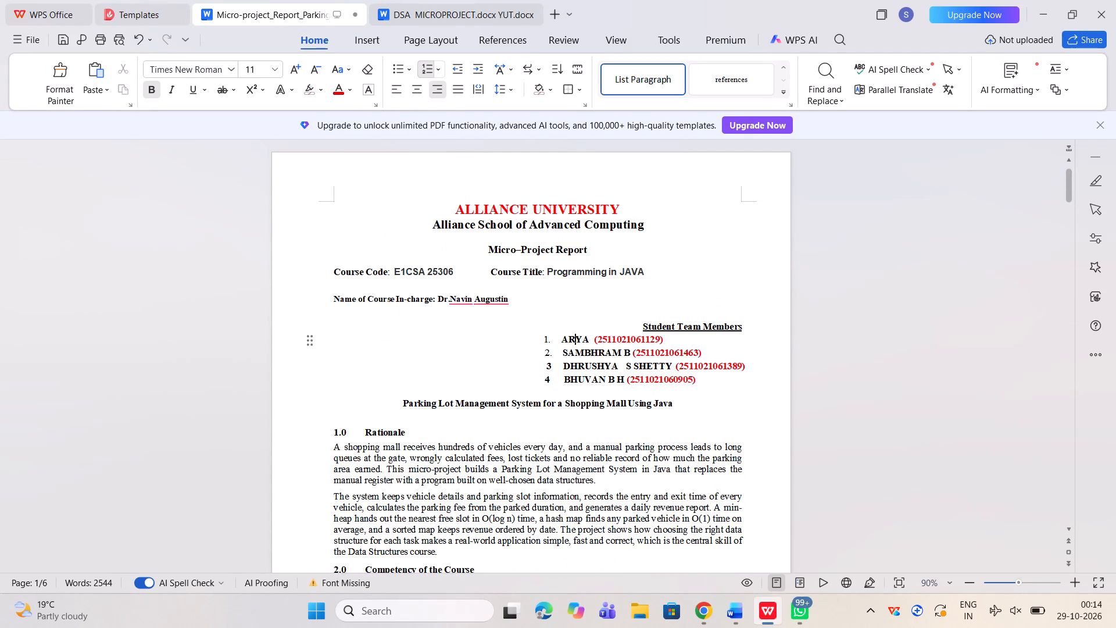
{"action": "scroll", "coordinate": [448, 372], "scroll_direction": "down", "scroll_amount": 5}
{"action": "left_click", "coordinate": [470, 276]}
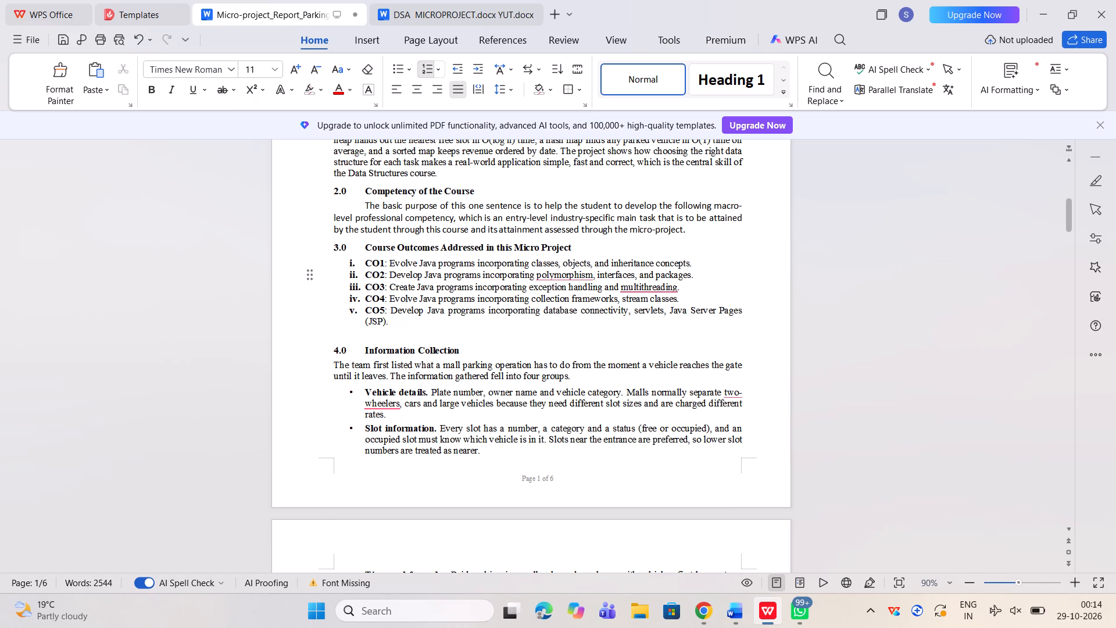
{"action": "scroll", "coordinate": [495, 300], "scroll_direction": "up", "scroll_amount": 2}
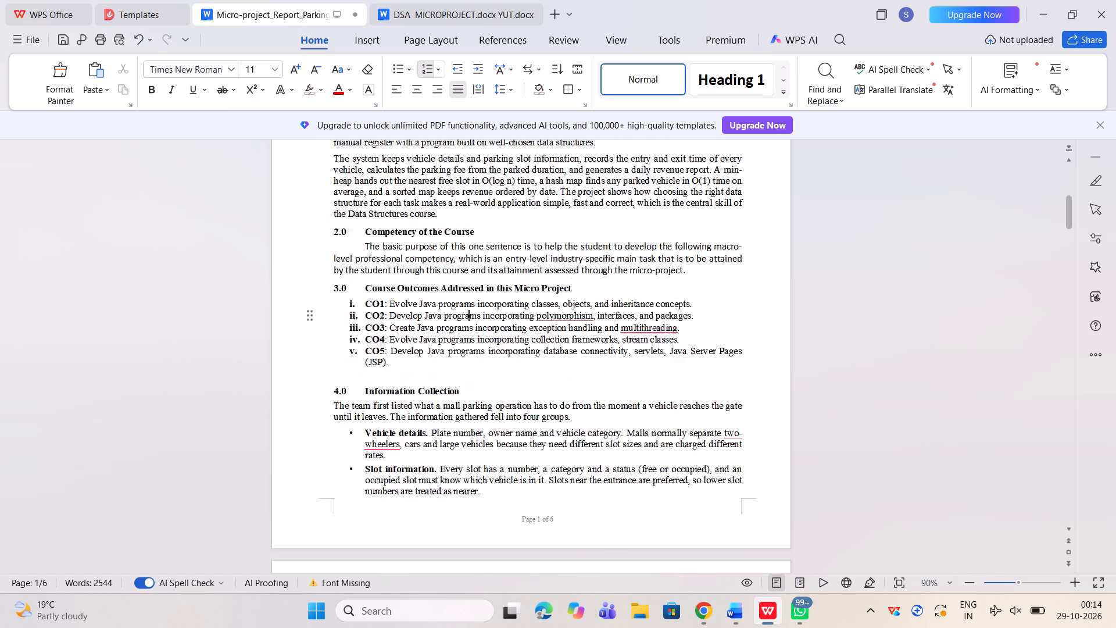
{"action": "scroll", "coordinate": [495, 300], "scroll_direction": "up", "scroll_amount": 4}
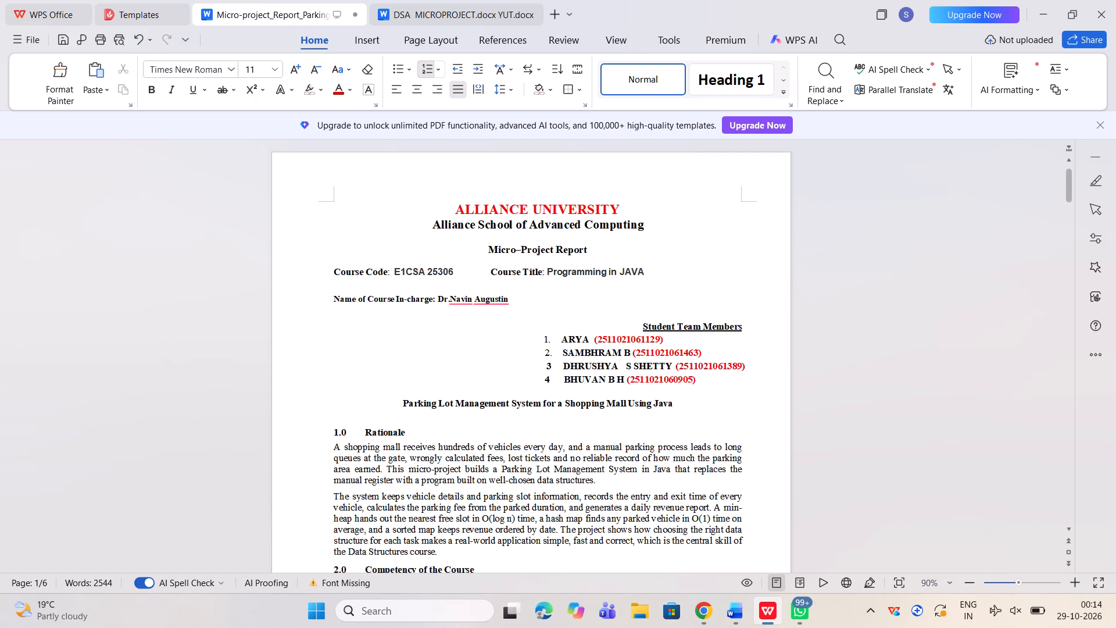
Save the Parking Lot report.
{"action": "left_click", "coordinate": [40, 41]}
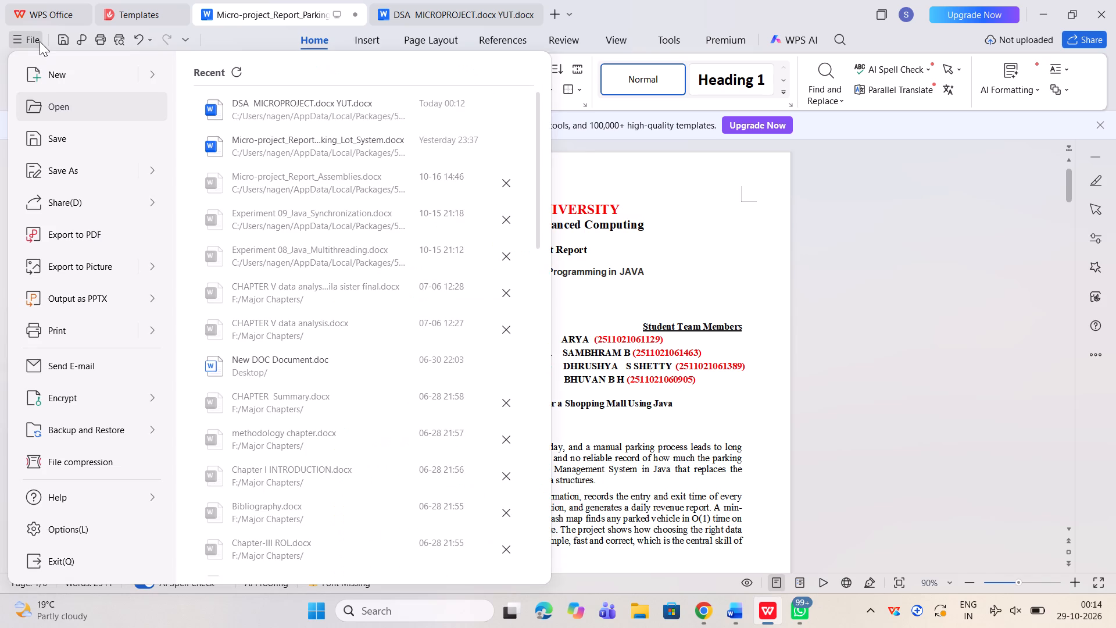
{"action": "left_click", "coordinate": [44, 140]}
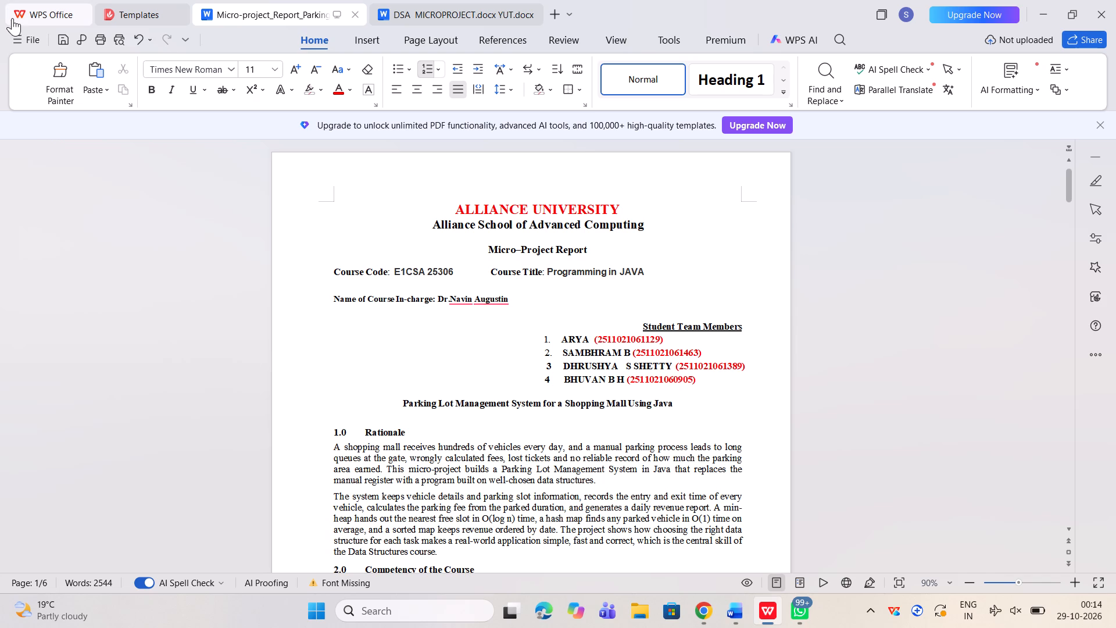
Save the report as the Word document Micro-project_Report_Parking_Lot_System.docx in the Major Chapters folder.
{"action": "left_click", "coordinate": [20, 36]}
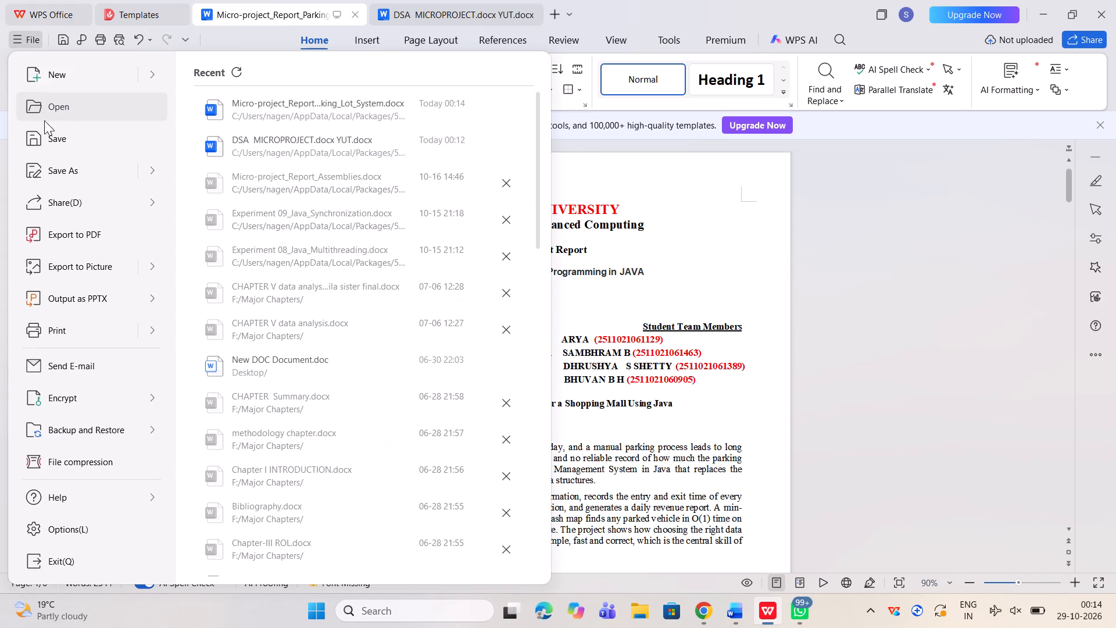
{"action": "left_click", "coordinate": [50, 168]}
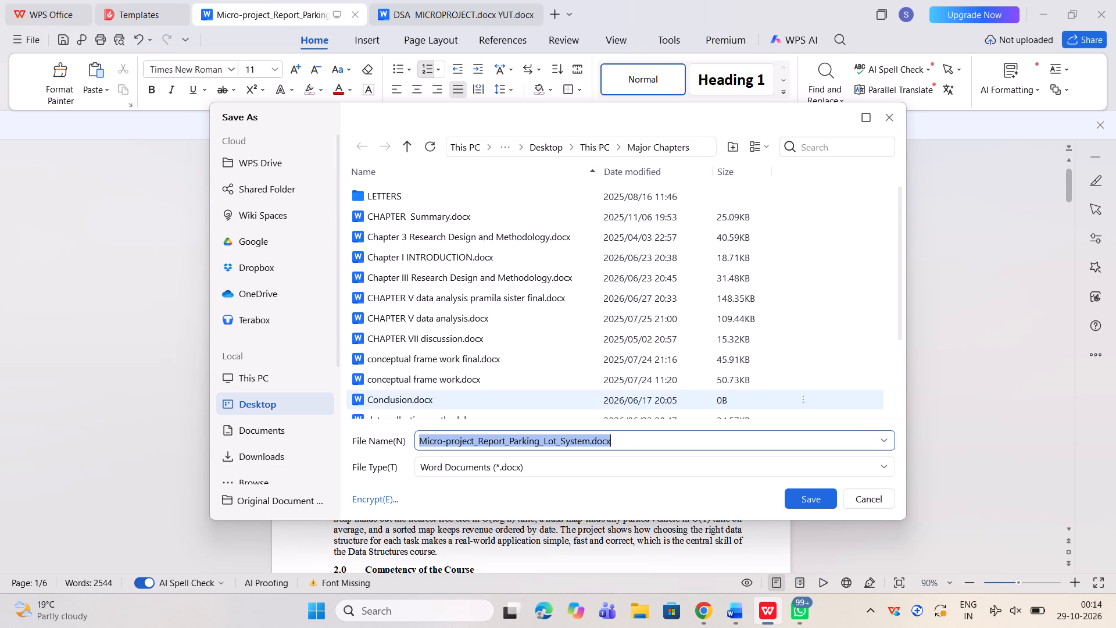
{"action": "left_click", "coordinate": [808, 497]}
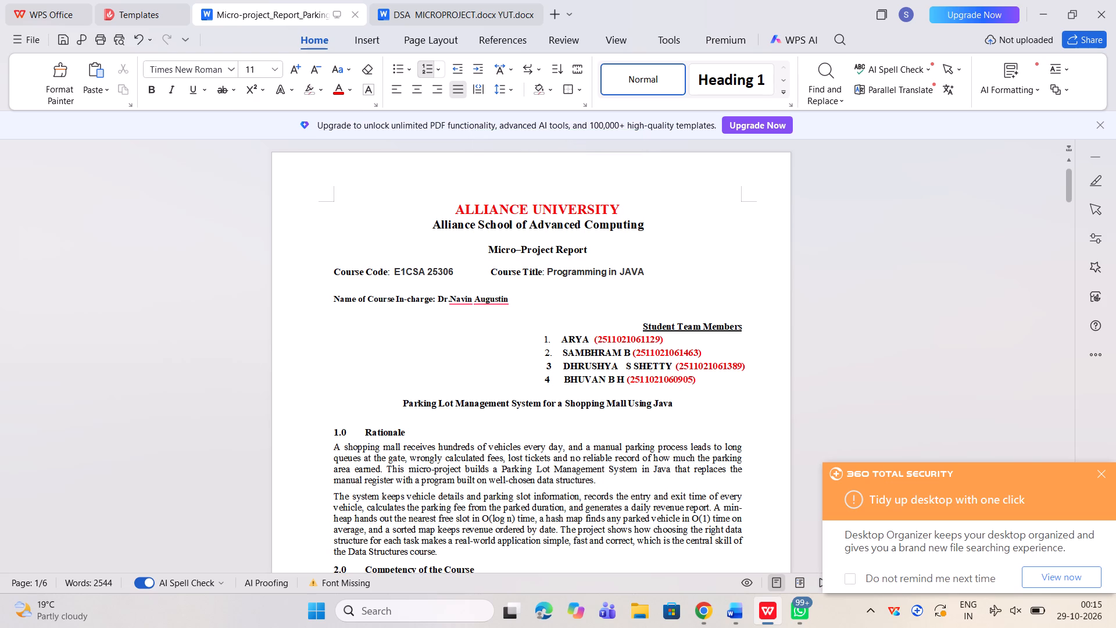
Save a copy of the report as the WPS Docs document Micro-project_Report_Parking_Lot_System.wps in the Major Chapters folder.
{"action": "left_click", "coordinate": [31, 45]}
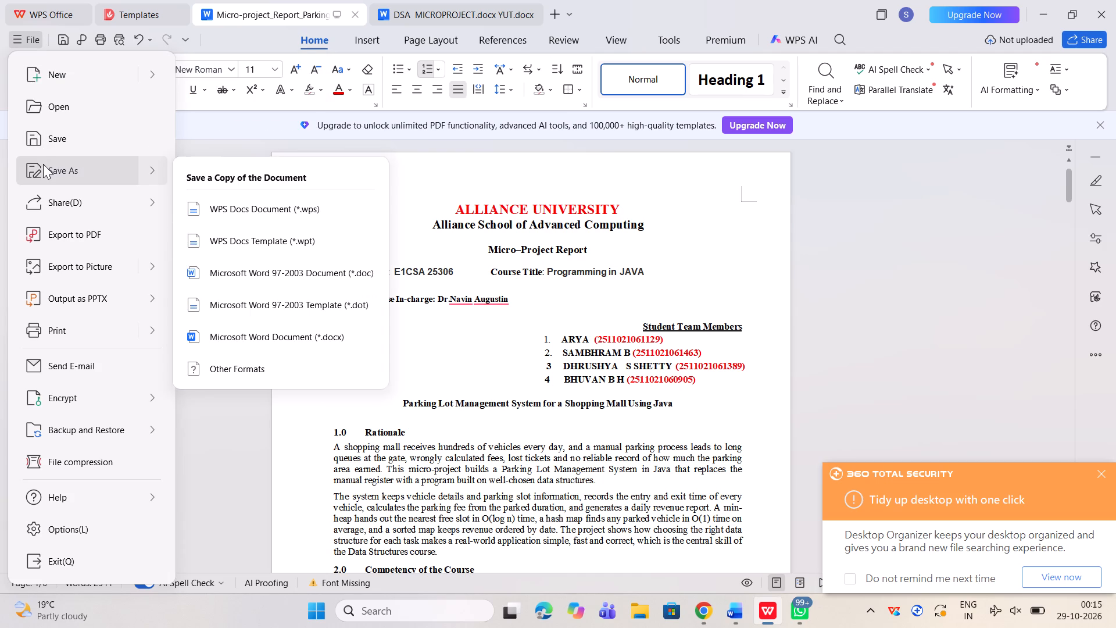
{"action": "left_click", "coordinate": [224, 211]}
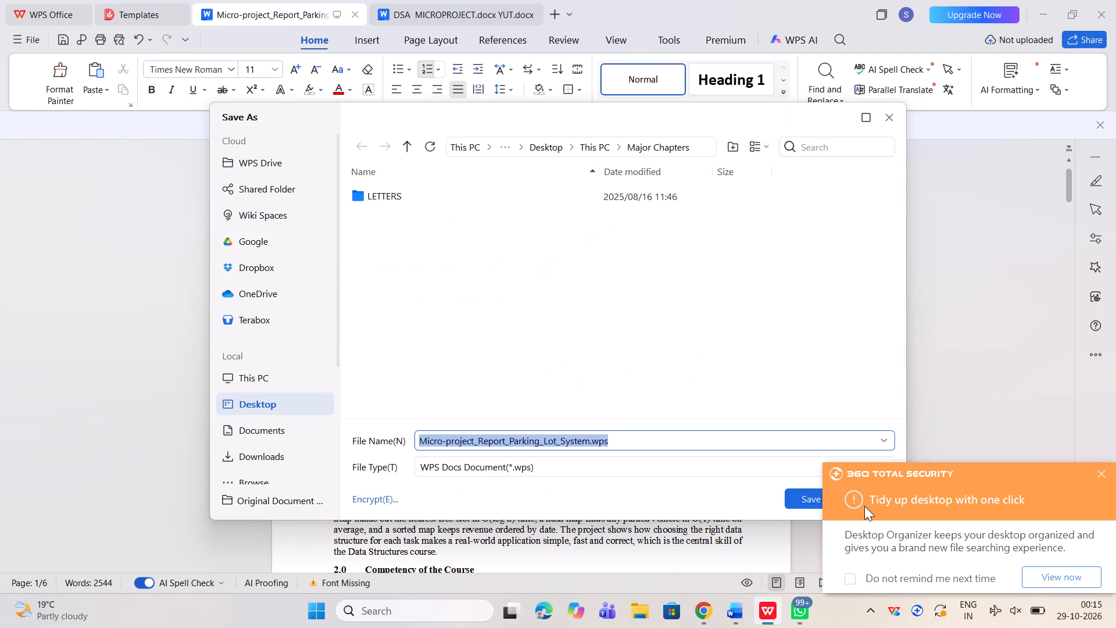
{"action": "left_click", "coordinate": [813, 499]}
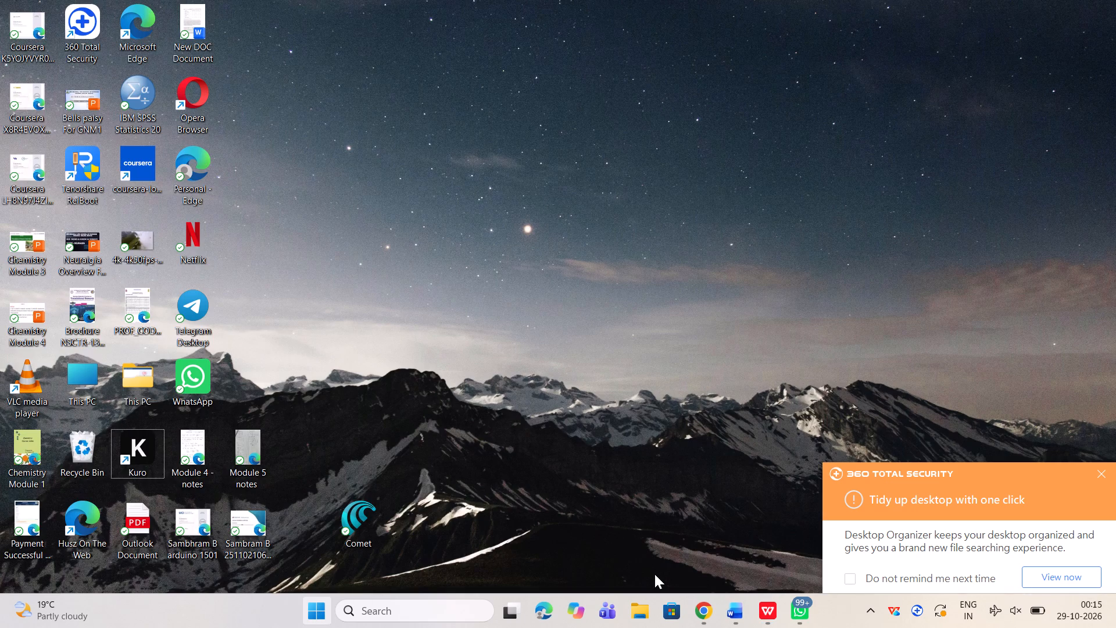
Switch to File Explorer by opening a new window.
{"action": "left_click", "coordinate": [641, 611]}
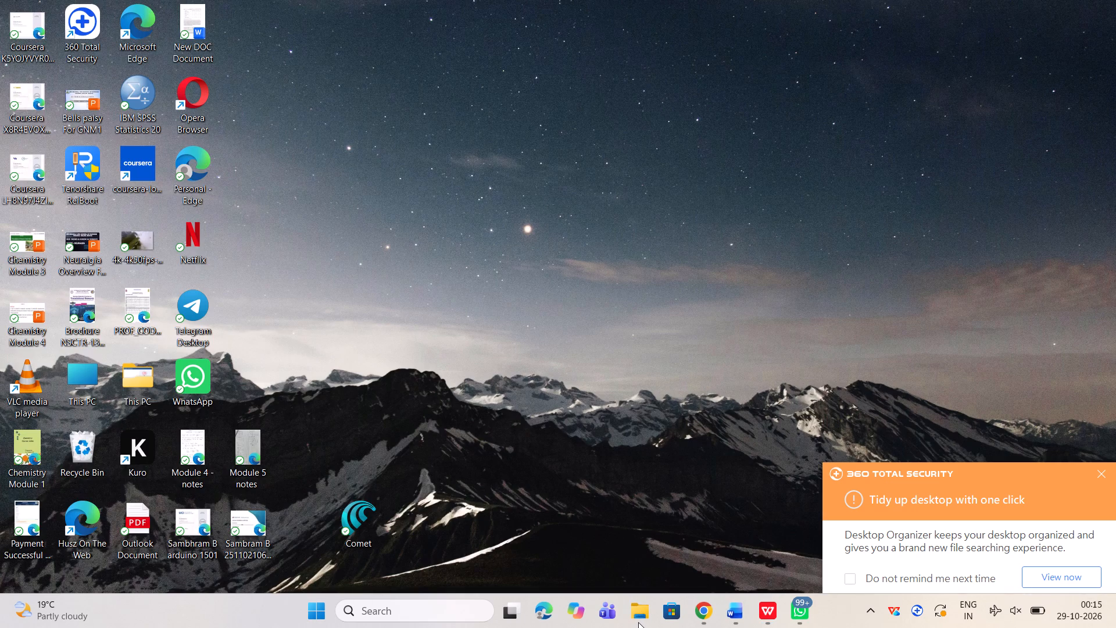
{"action": "double_click", "coordinate": [638, 622]}
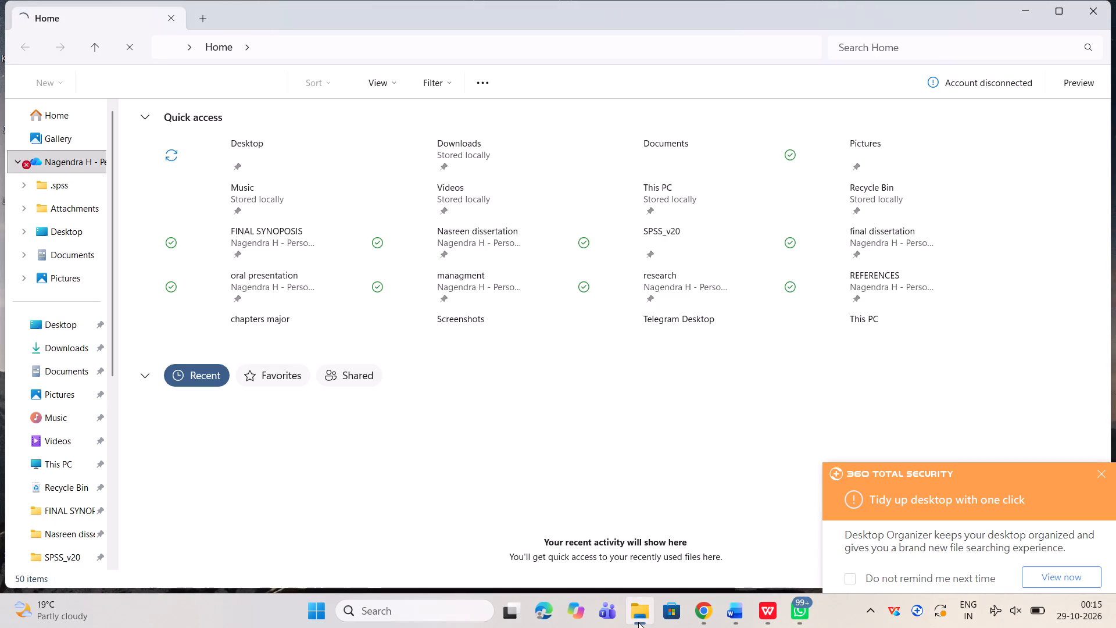
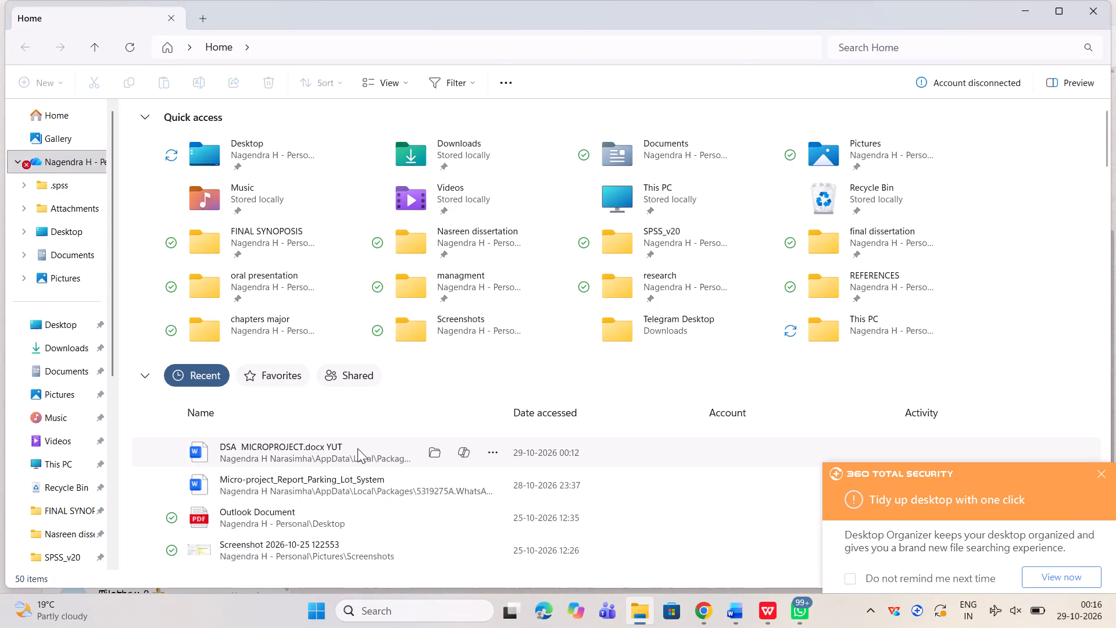
Show the available actions for the recent file DSA MICROPROJECT.docx YUT.
{"action": "right_click", "coordinate": [357, 448]}
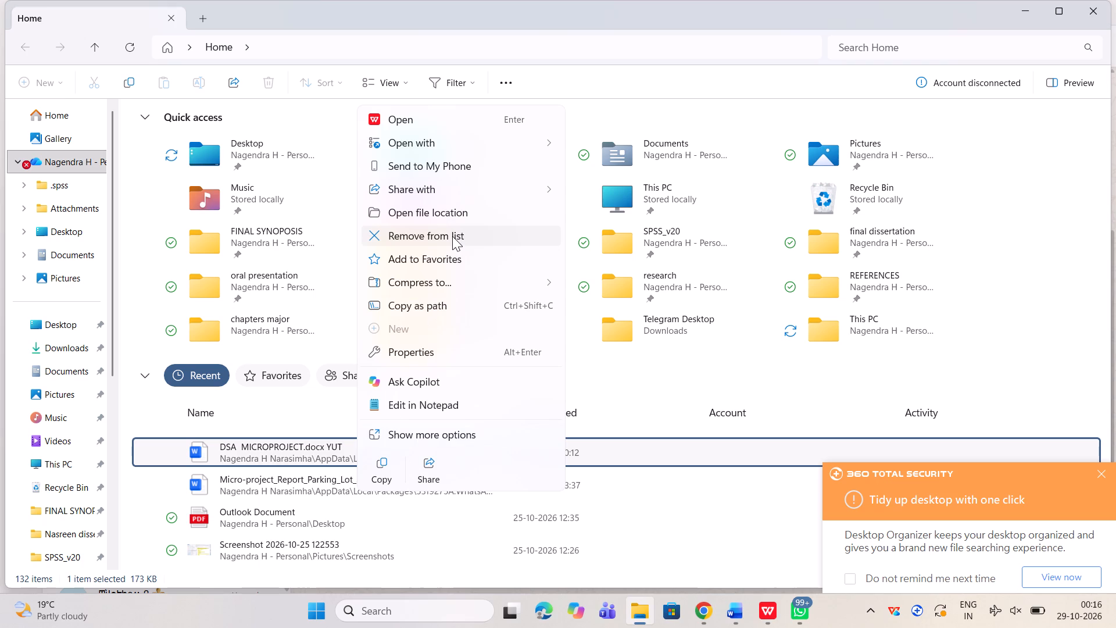
Share the recent file DSA MICROPROJECT.docx YUT using one of the offered sharing apps.
{"action": "left_click", "coordinate": [301, 408]}
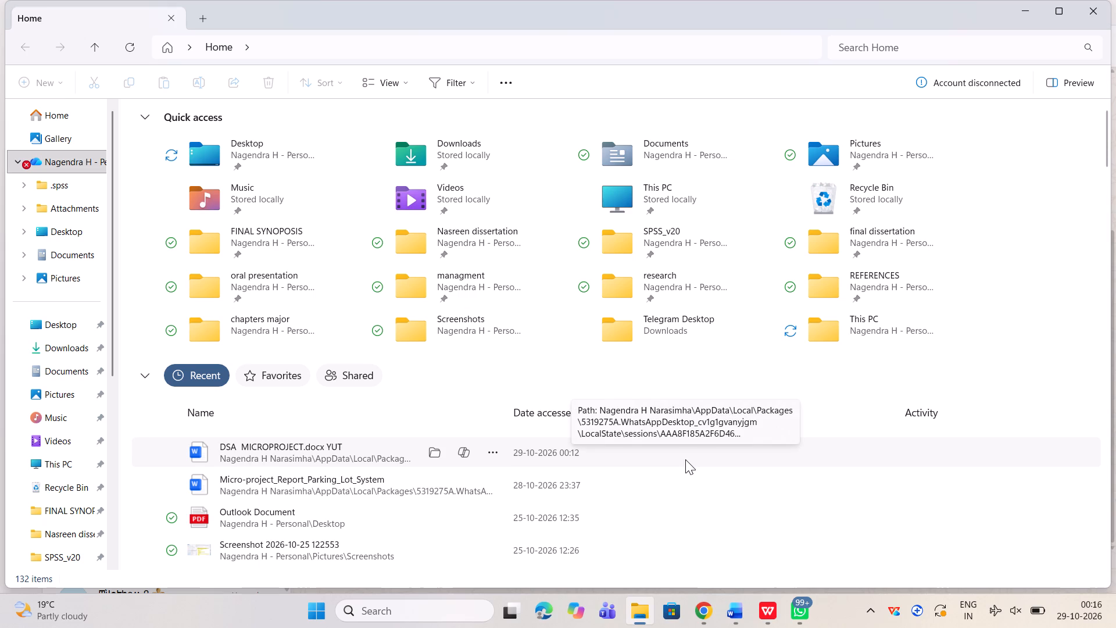
{"action": "right_click", "coordinate": [685, 459]}
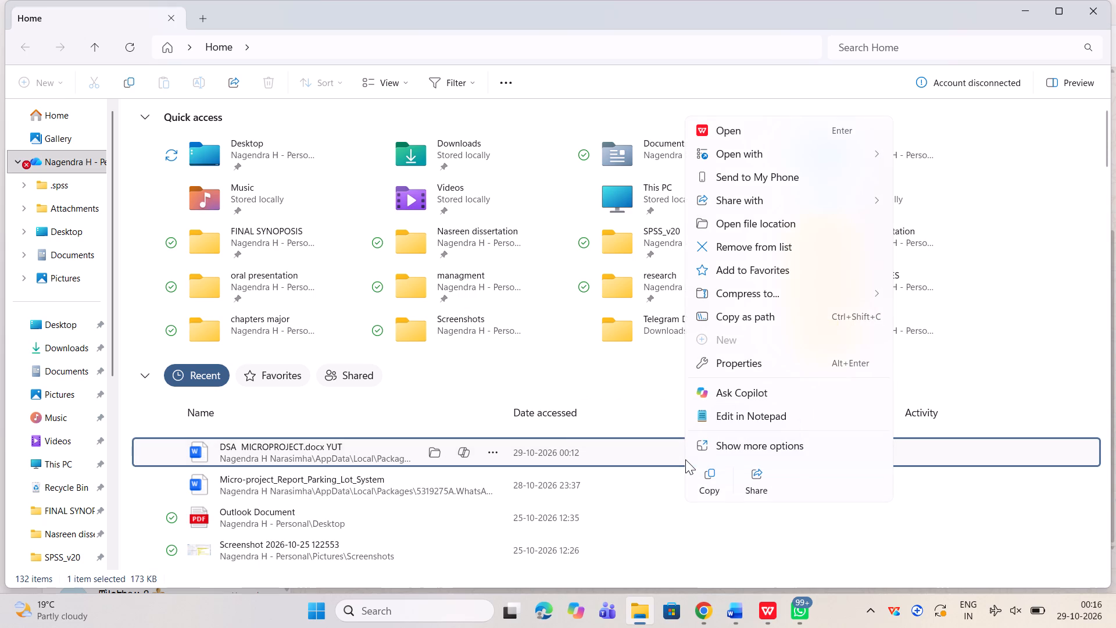
{"action": "left_click", "coordinate": [758, 484]}
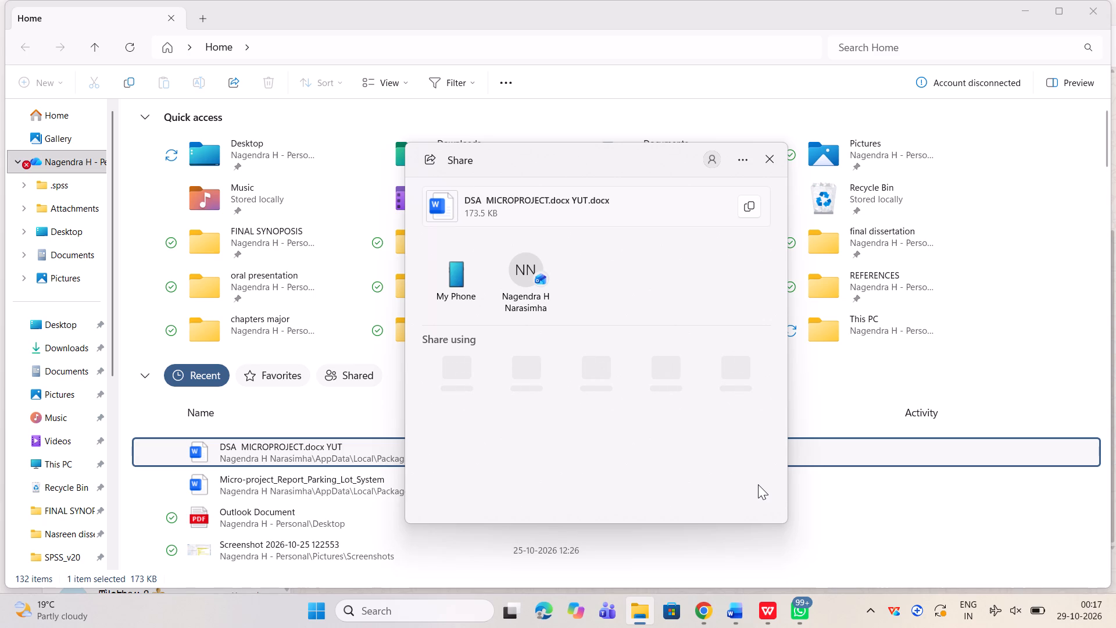
{"action": "left_click", "coordinate": [512, 386]}
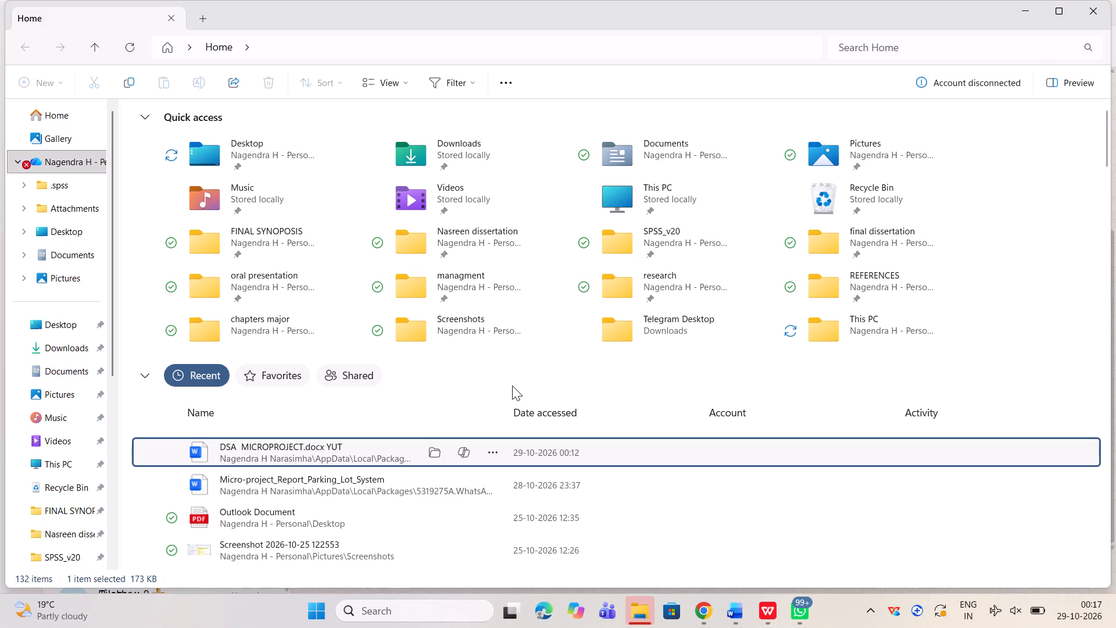
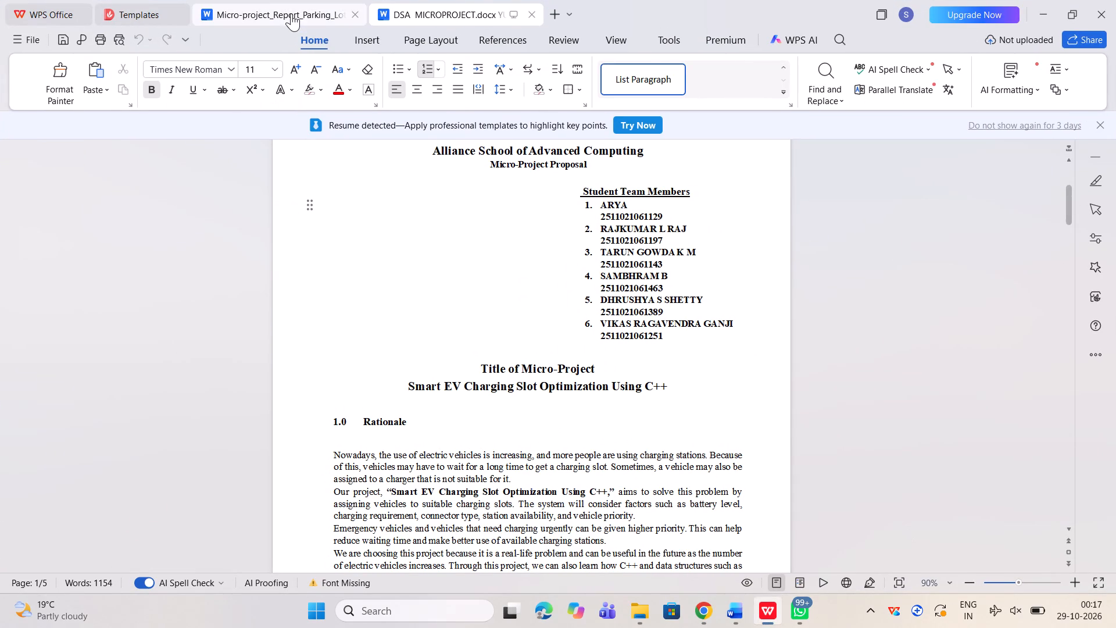
Switch from the DSA micro-project document to the open report Micro-project_Report_Parking_Lot_System.wps.
{"action": "left_click", "coordinate": [291, 13]}
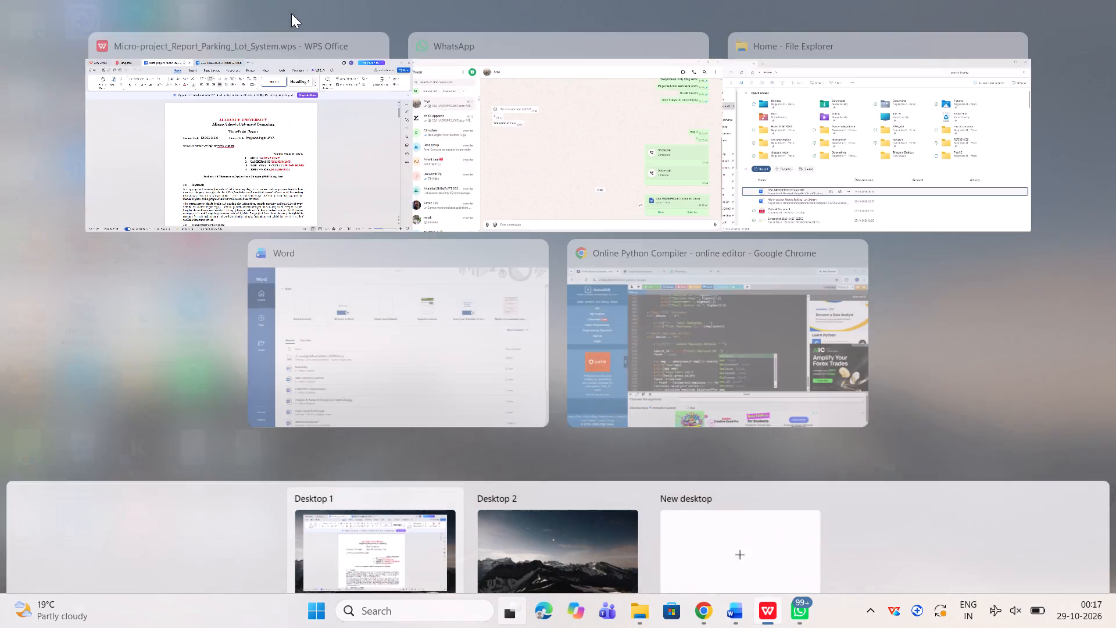
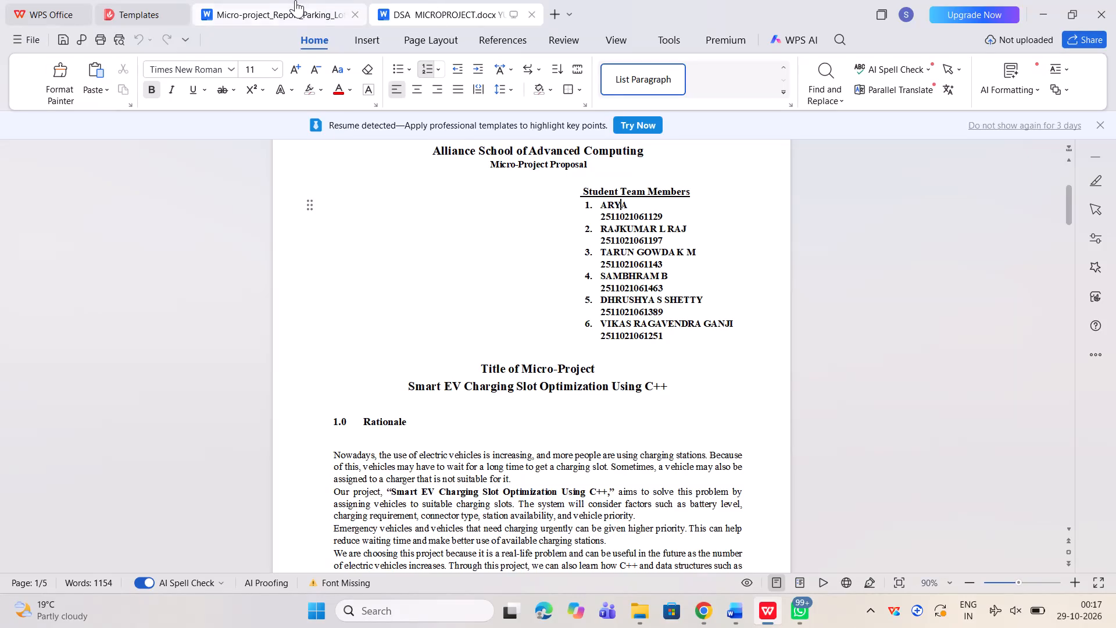
Open the recent file Micro-project_Report_Parking_Lot_System from File Explorer's Home view.
{"action": "left_click", "coordinate": [295, 0]}
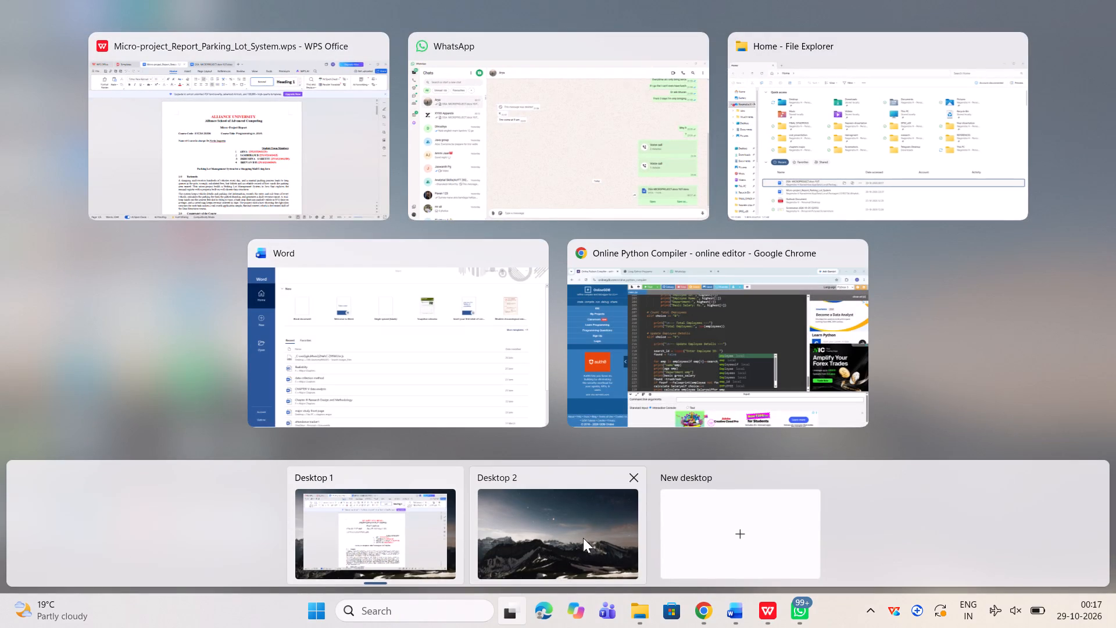
{"action": "left_click", "coordinate": [628, 609]}
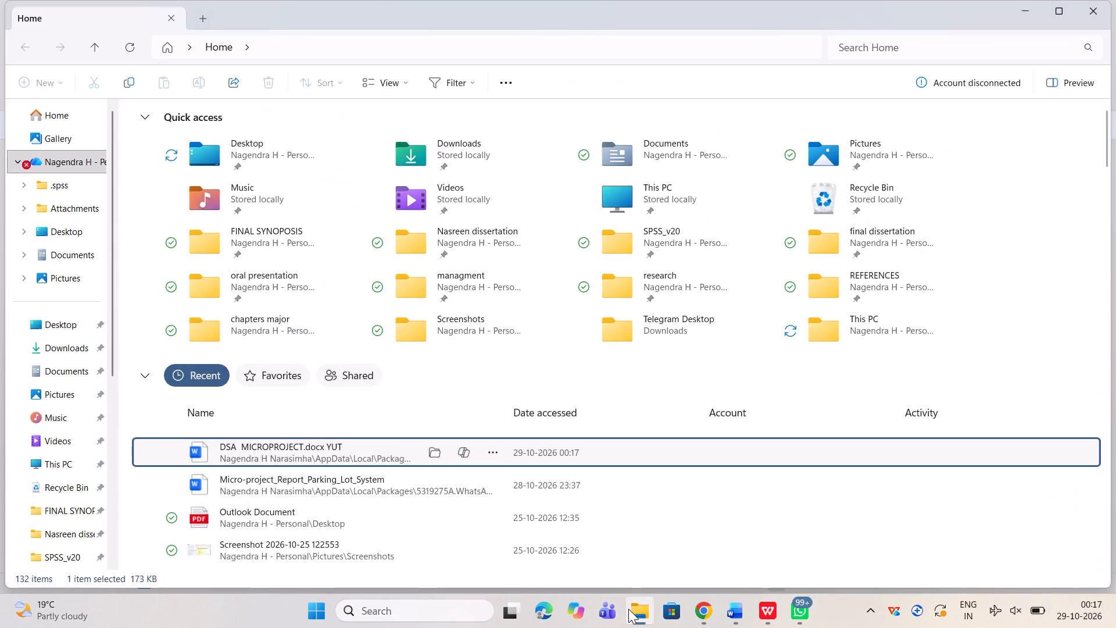
{"action": "left_click", "coordinate": [374, 491]}
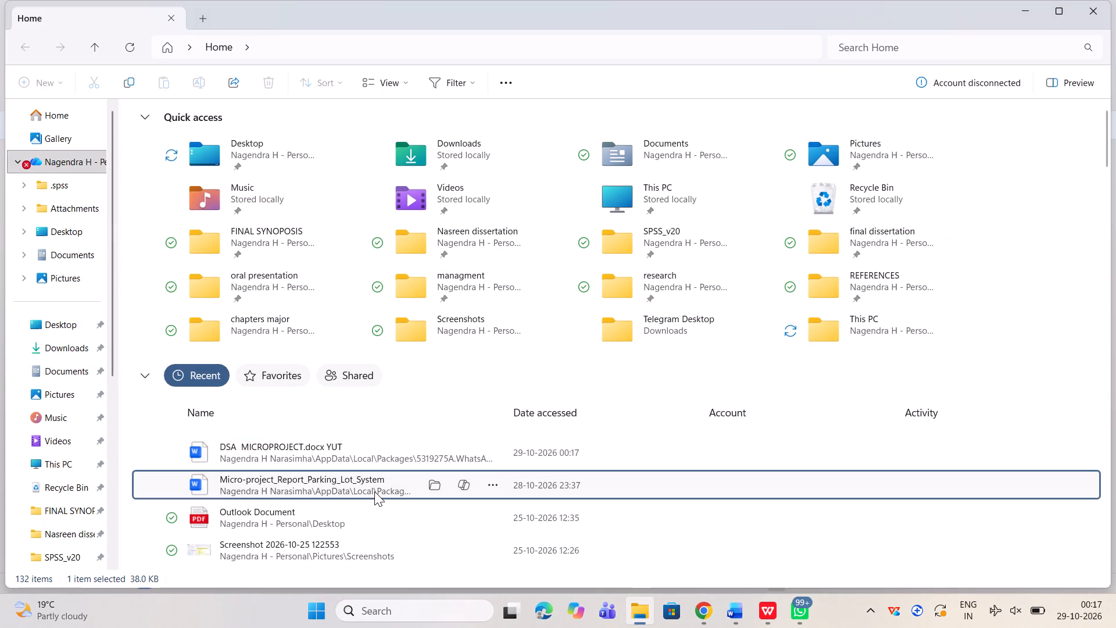
{"action": "double_click", "coordinate": [374, 491]}
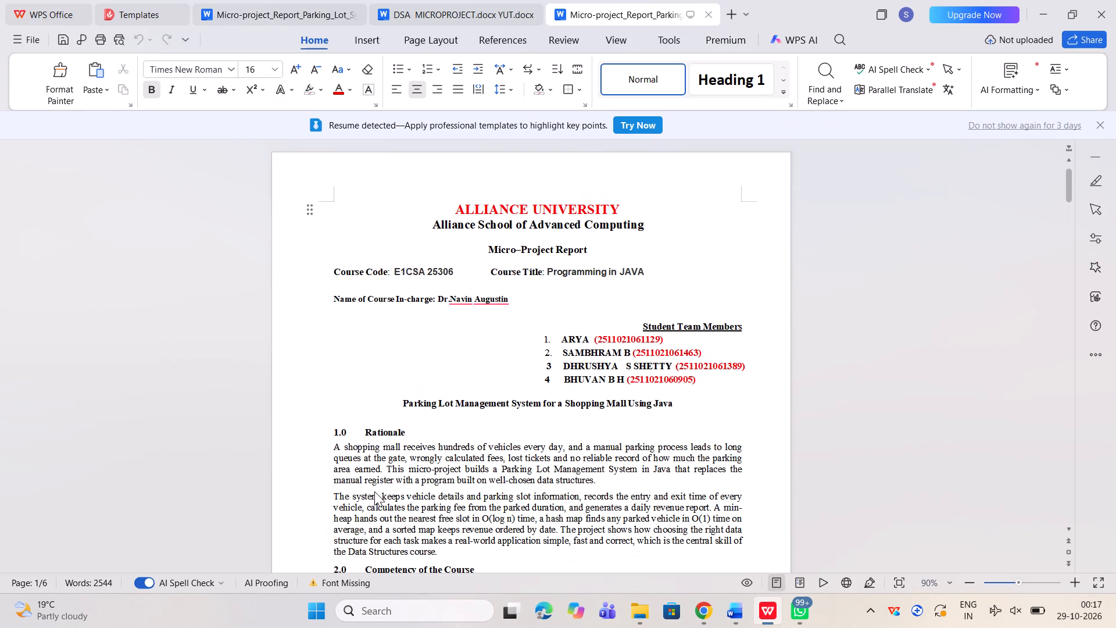
{"action": "left_click", "coordinate": [534, 13]}
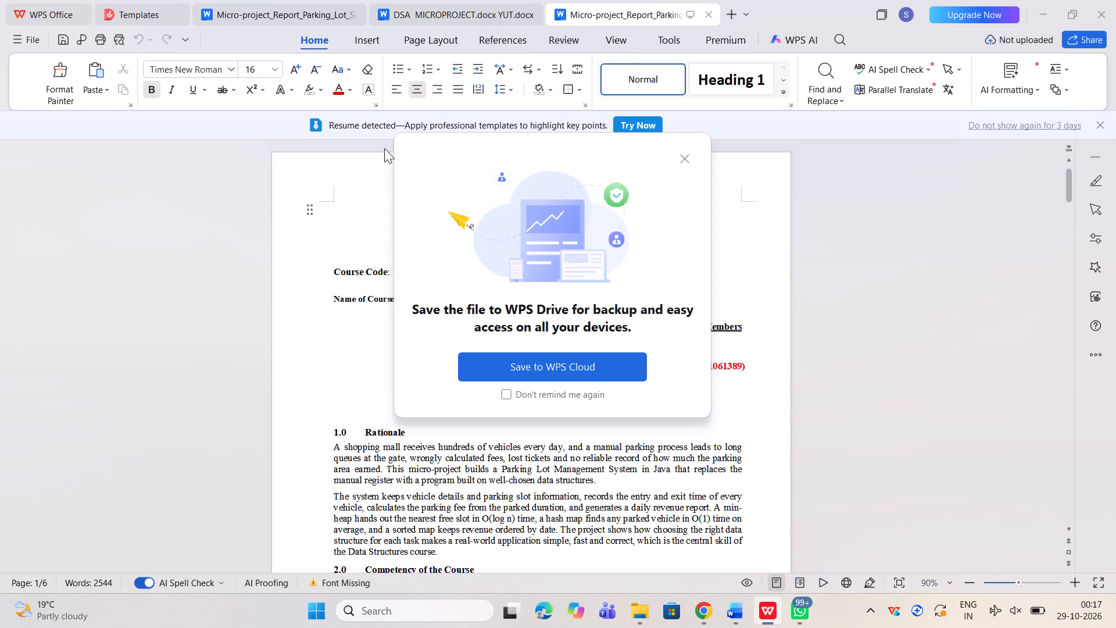
Return to File Explorer and share the recent file DSA MICROPROJECT.docx YUT through WhatsApp.
{"action": "left_click", "coordinate": [646, 609]}
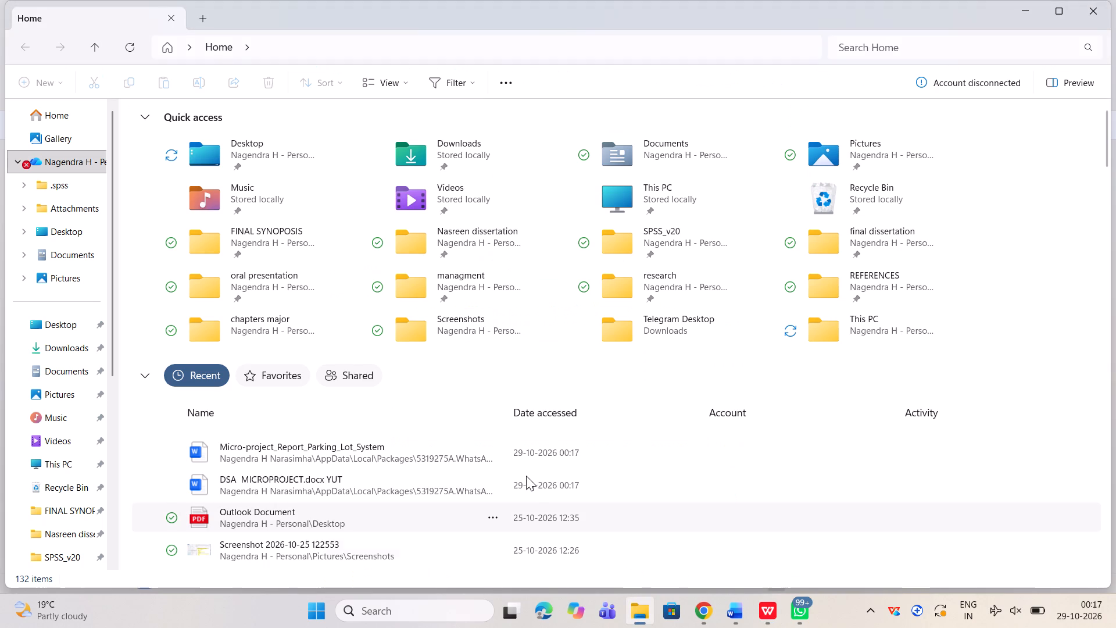
{"action": "right_click", "coordinate": [525, 474]}
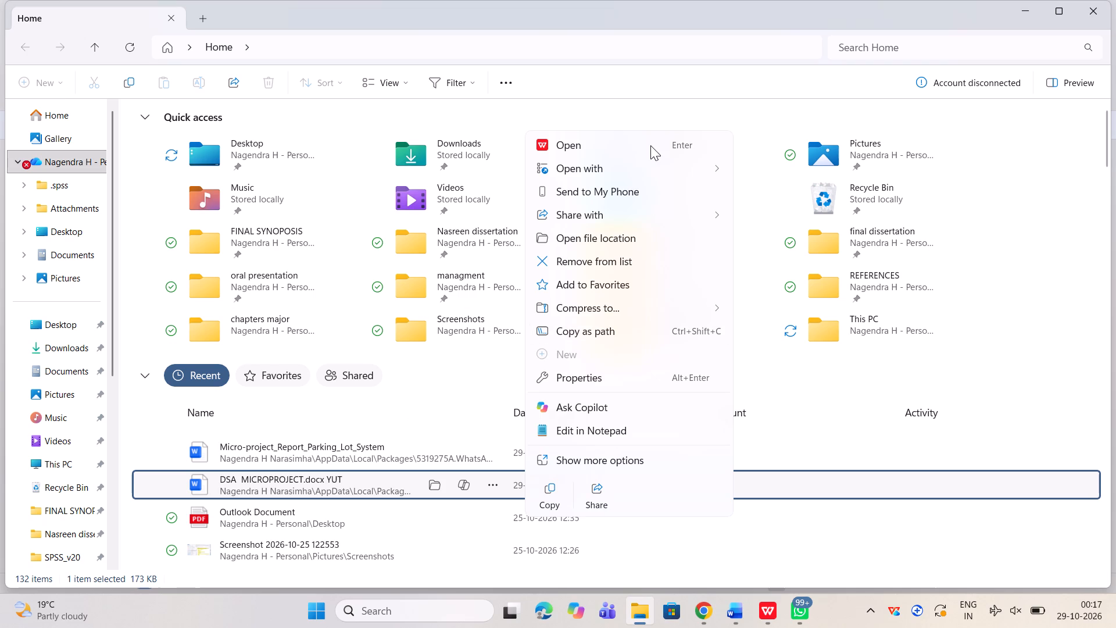
{"action": "left_click", "coordinate": [624, 210]}
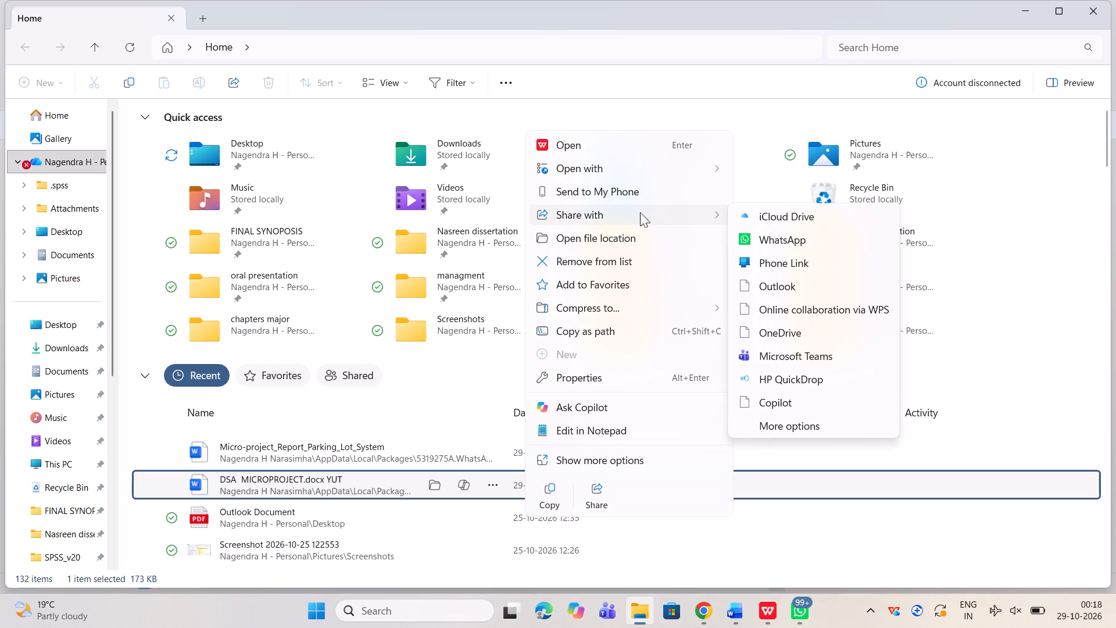
{"action": "left_click", "coordinate": [744, 233]}
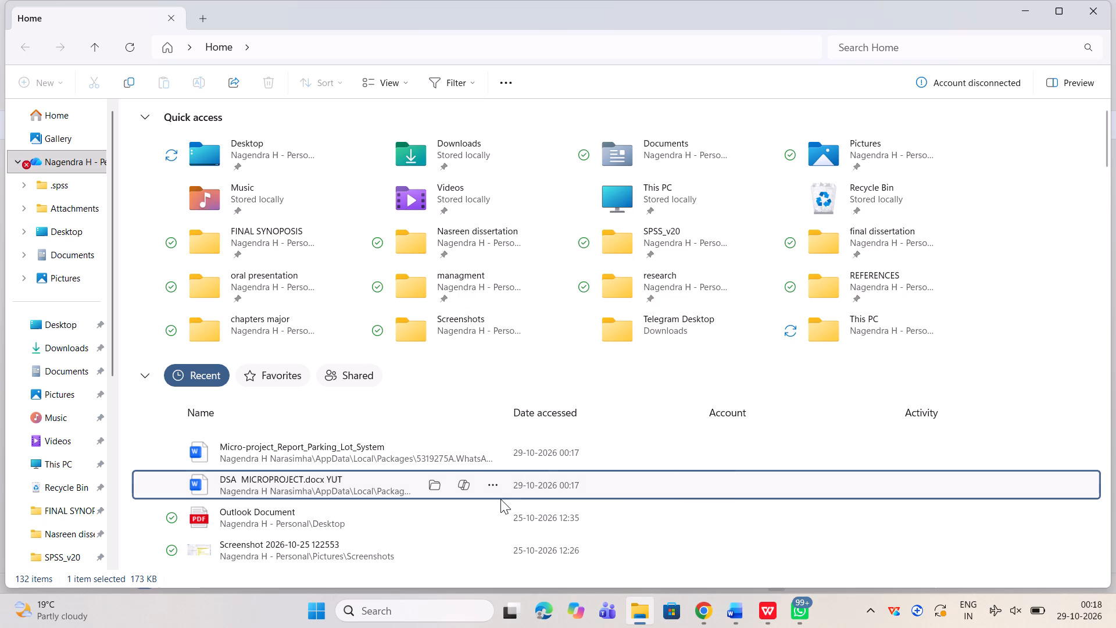
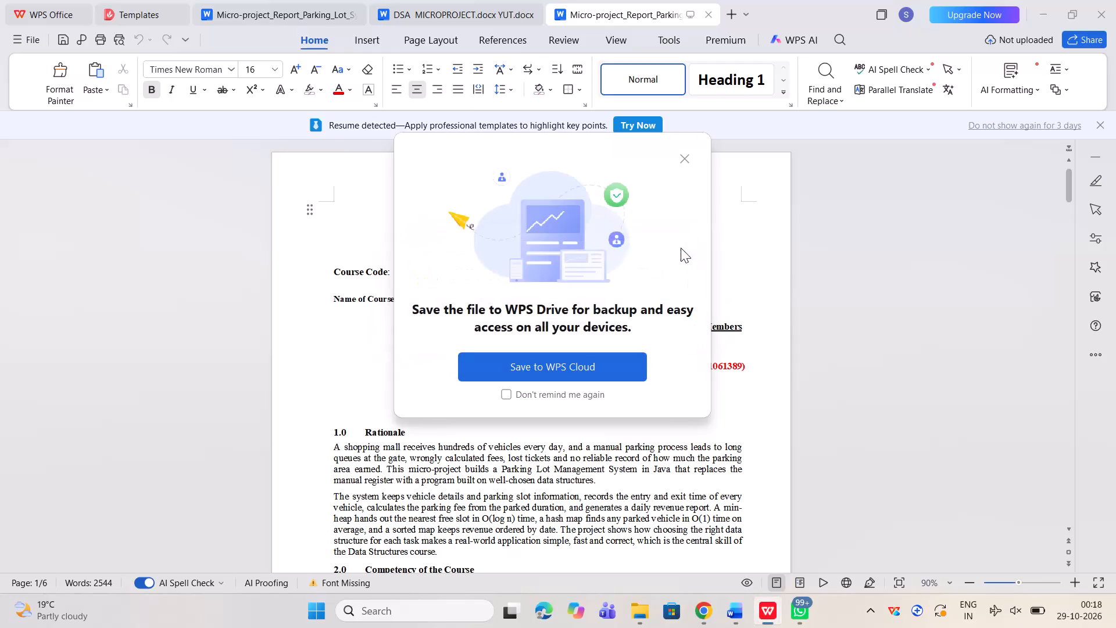
Dismiss the WPS Drive backup offer and review the Parking Lot Management System report from its title page through the References section.
{"action": "left_click", "coordinate": [687, 158]}
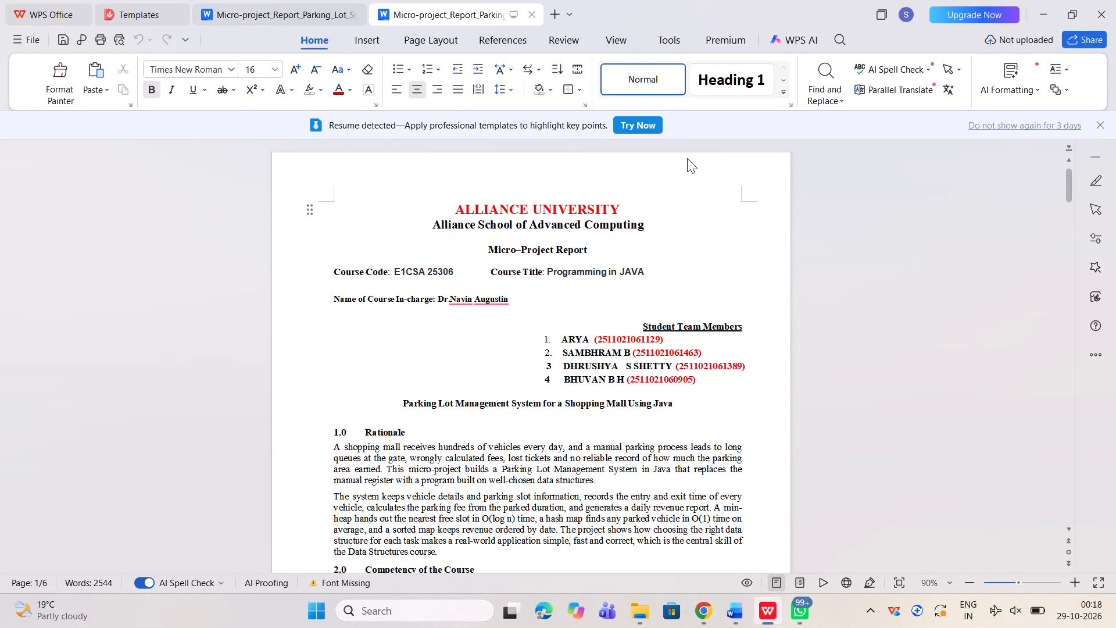
{"action": "scroll", "coordinate": [453, 373], "scroll_direction": "down", "scroll_amount": 4}
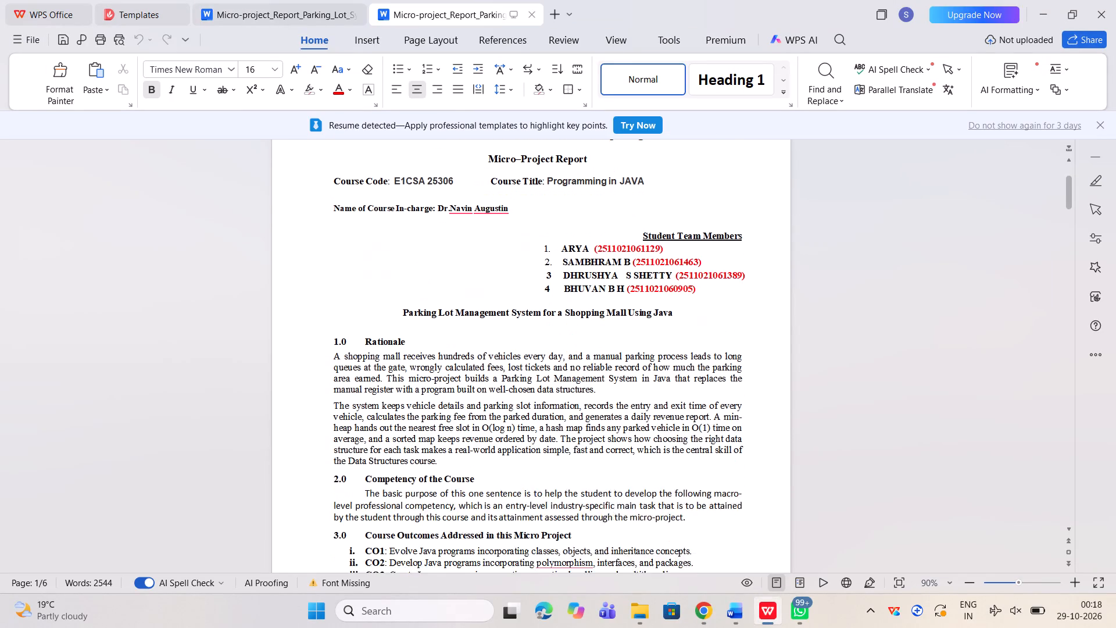
{"action": "scroll", "coordinate": [453, 373], "scroll_direction": "down", "scroll_amount": 13}
{"action": "scroll", "coordinate": [453, 373], "scroll_direction": "down", "scroll_amount": 8}
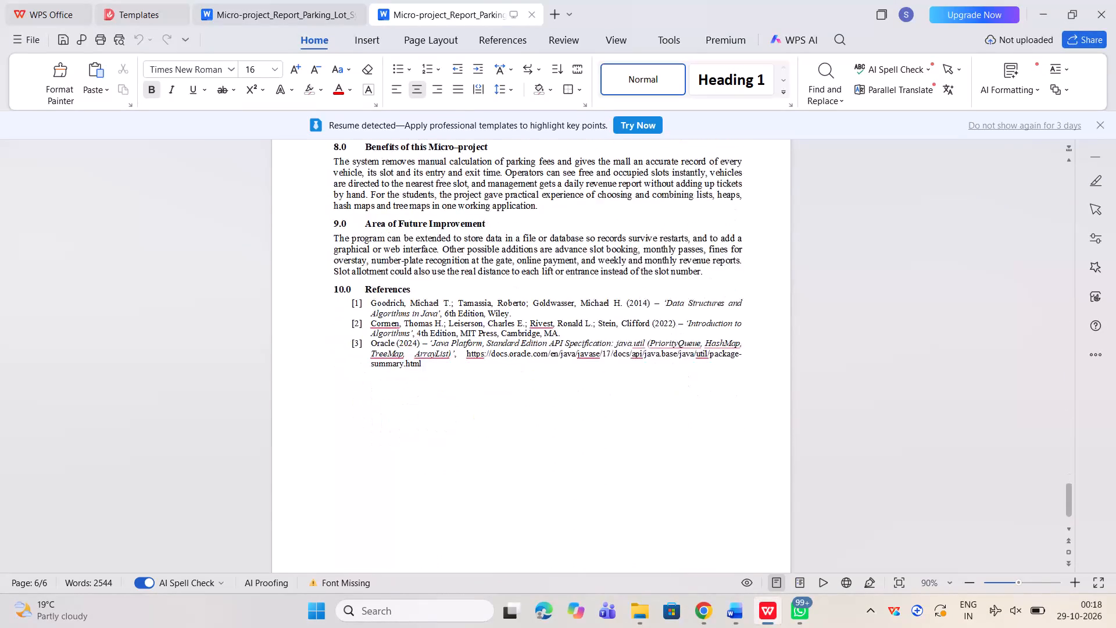
{"action": "scroll", "coordinate": [453, 373], "scroll_direction": "down", "scroll_amount": 6}
{"action": "scroll", "coordinate": [453, 373], "scroll_direction": "up", "scroll_amount": 19}
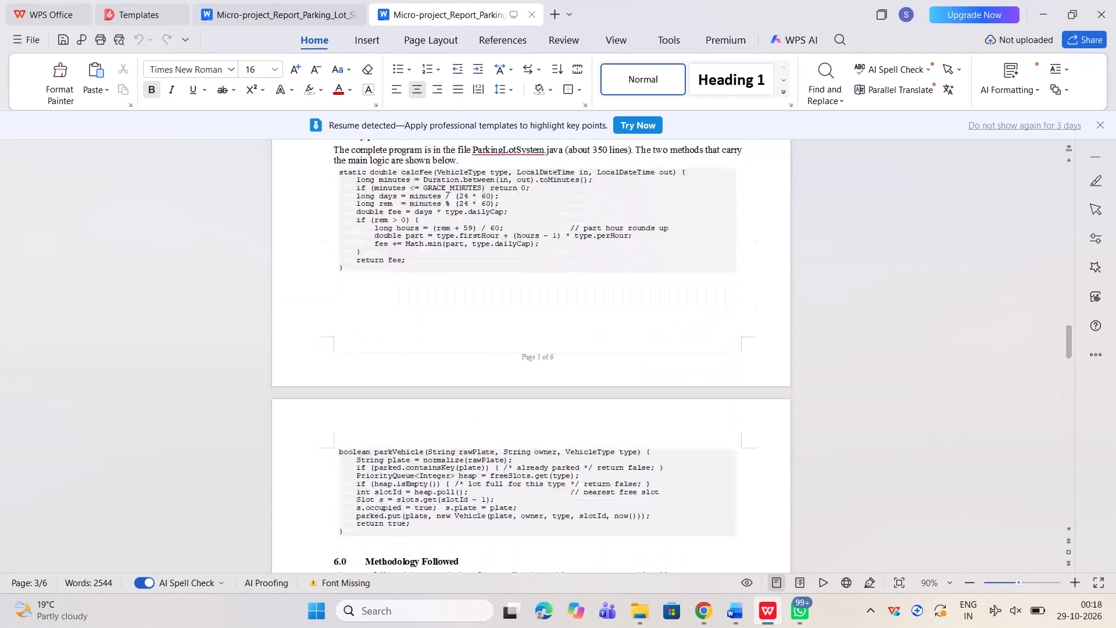
{"action": "scroll", "coordinate": [453, 373], "scroll_direction": "up", "scroll_amount": 14}
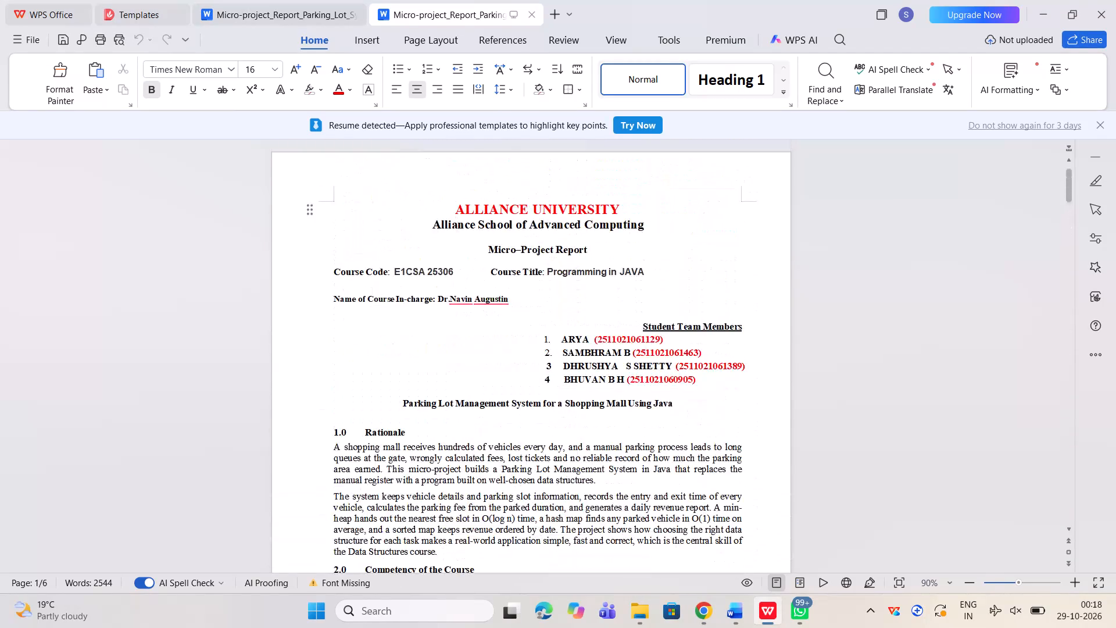
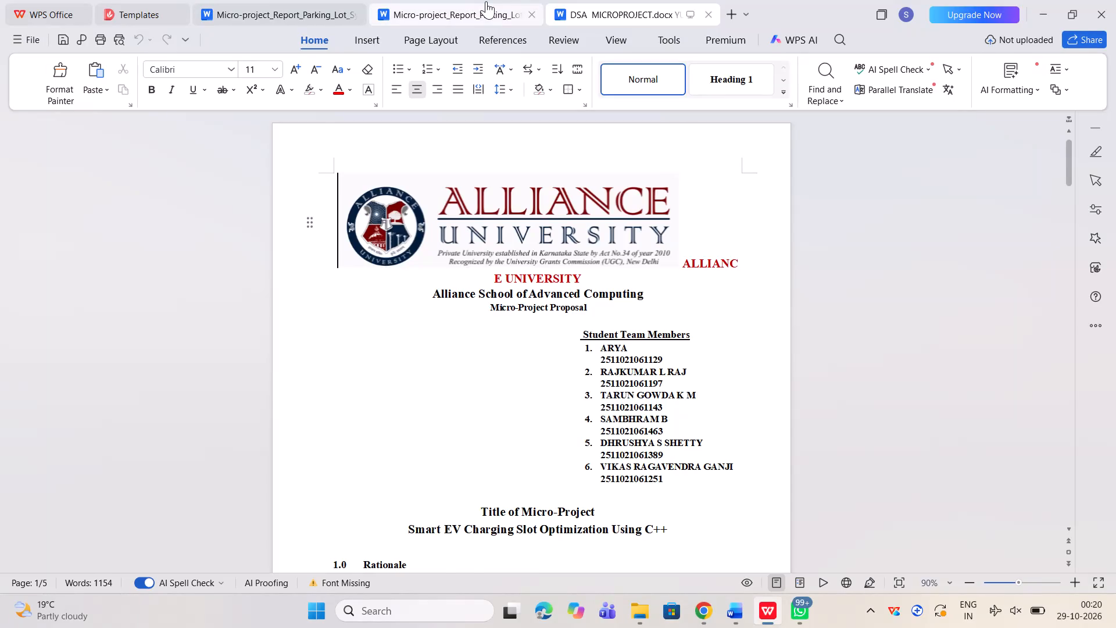
Switch from the DSA micro-project document to the open Parking Lot Management System micro-project report.
{"action": "left_click", "coordinate": [486, 1]}
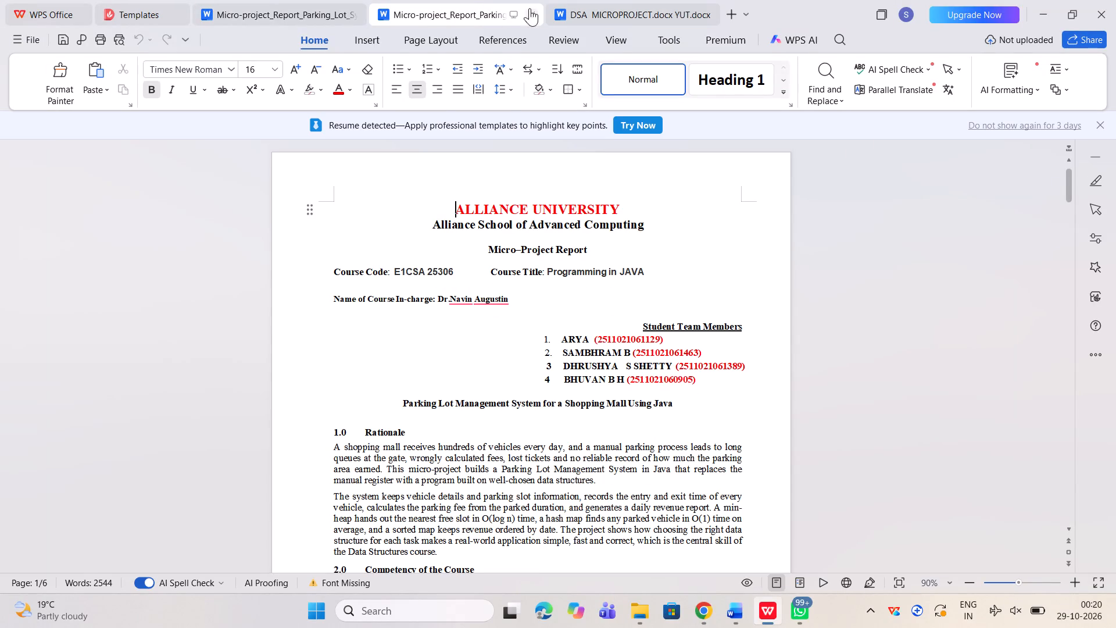
{"action": "left_click", "coordinate": [407, 28]}
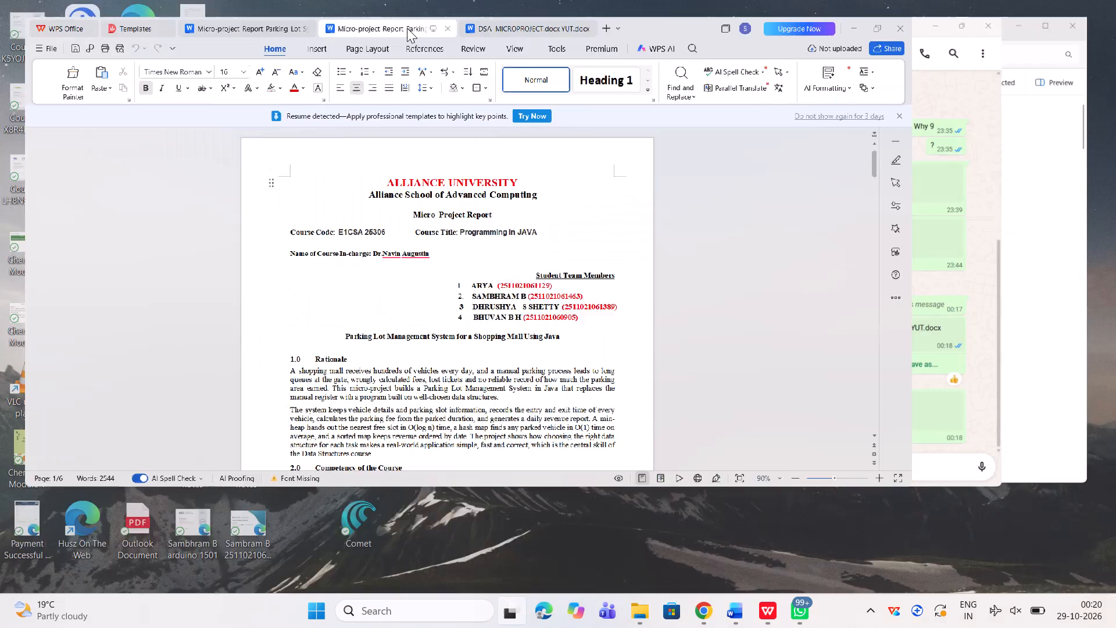
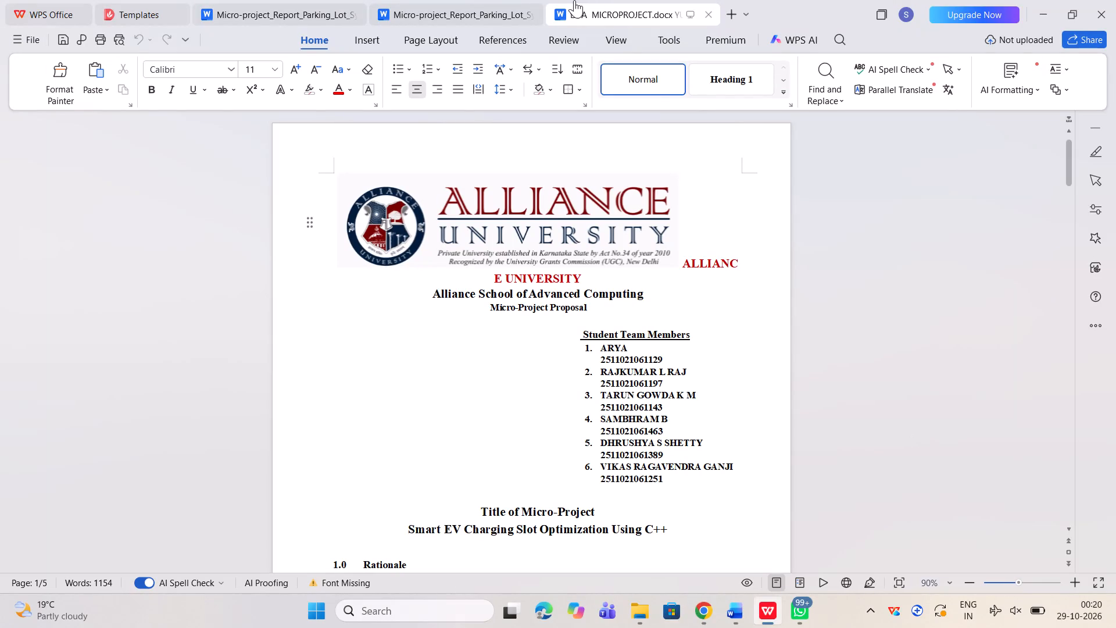
Close the DSA MICROPROJECT document and the extra Parking Lot System report, keeping one copy of the report open.
{"action": "left_click", "coordinate": [534, 15]}
{"action": "double_click", "coordinate": [534, 15]}
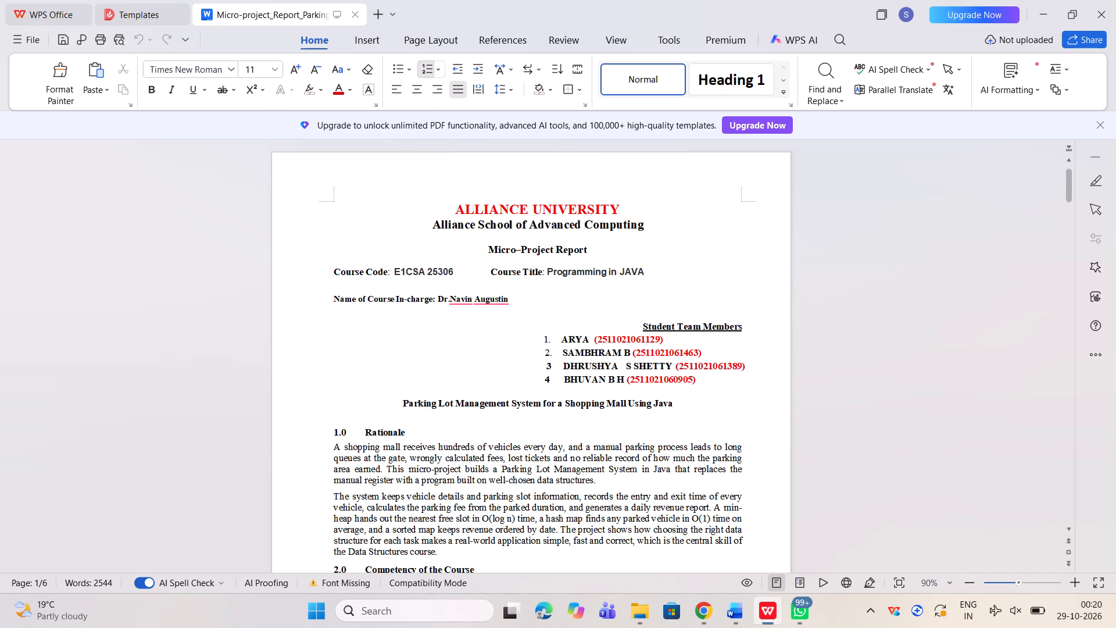
Show the file commands and recent documents list for the open Parking Lot Management System report.
{"action": "left_click", "coordinate": [22, 42]}
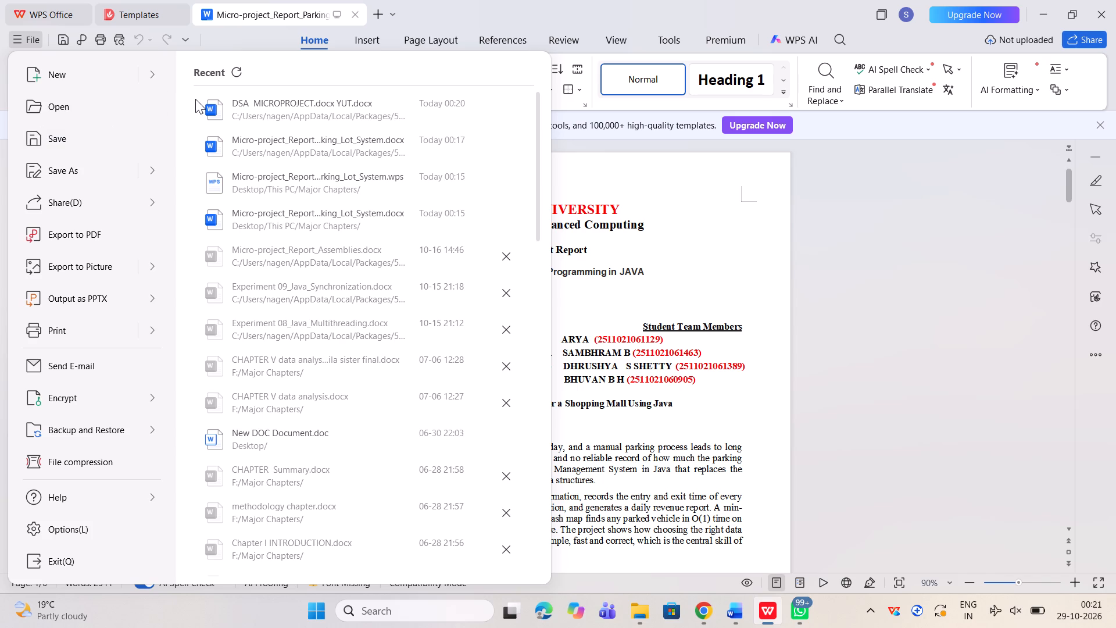
Open the DSA MICROPROJECT.docx YUT.docx document from the recent files.
{"action": "double_click", "coordinate": [255, 108]}
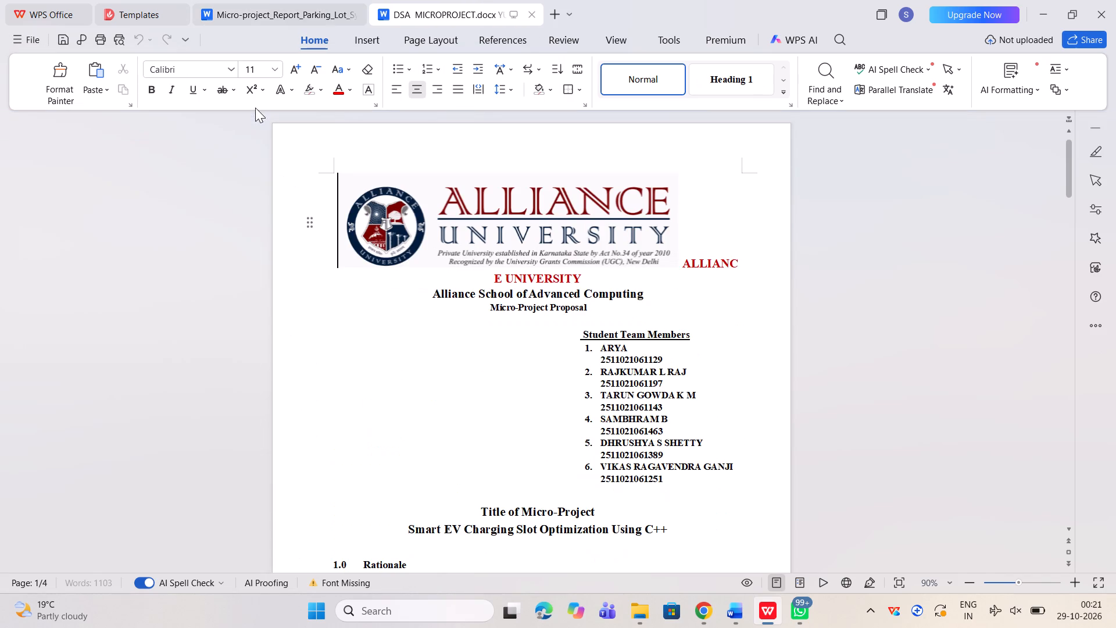
Open the recent Micro-project_Report_Parking_Lot_System.docx stored under AppData alongside the DSA document.
{"action": "left_click", "coordinate": [29, 45]}
{"action": "double_click", "coordinate": [254, 152]}
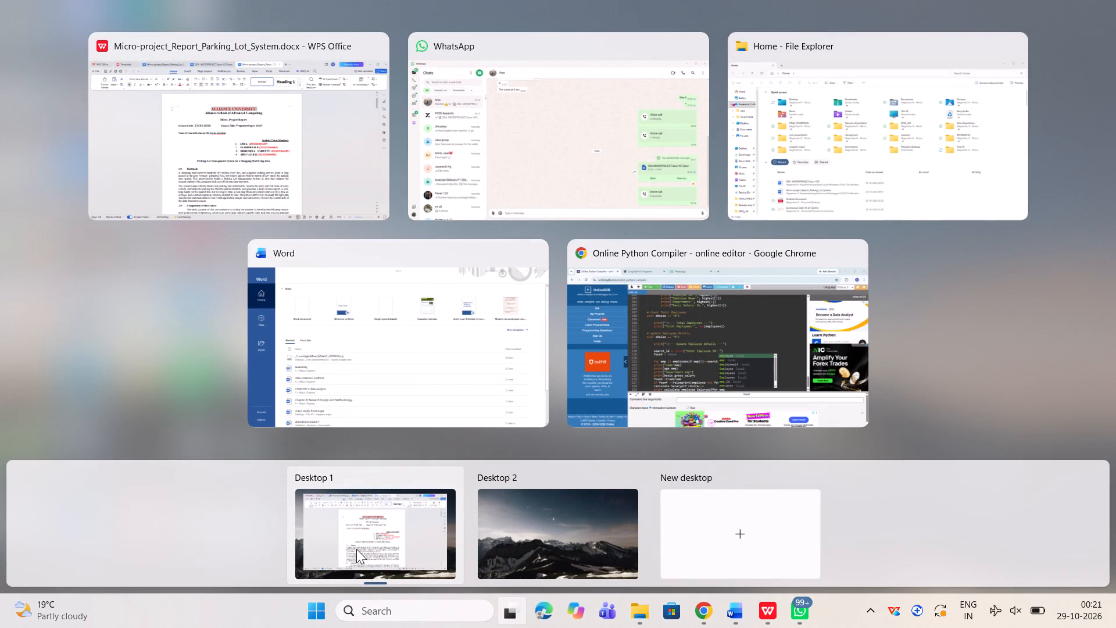
Switch to File Explorer and open Micro-project_Report_Parking_Lot_System from its recent files.
{"action": "left_click", "coordinate": [639, 616]}
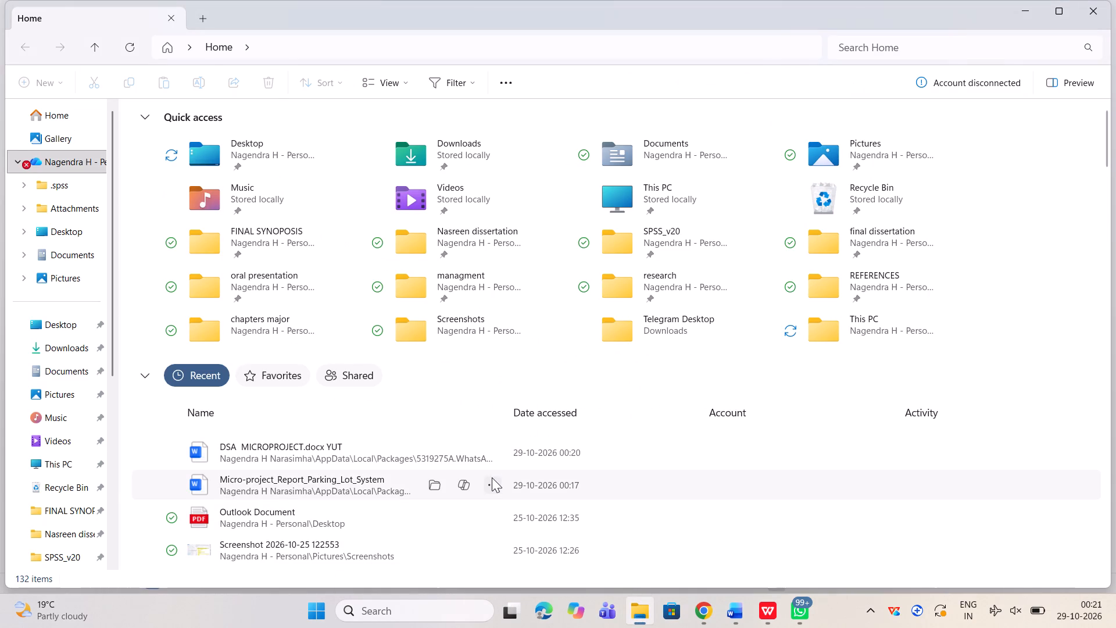
{"action": "double_click", "coordinate": [387, 483]}
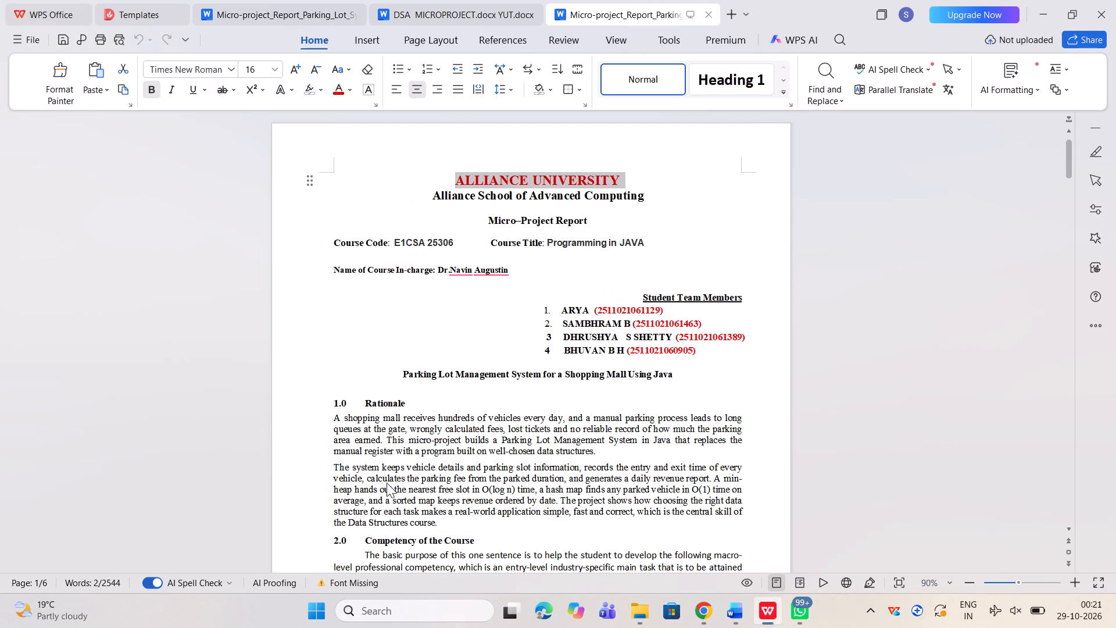
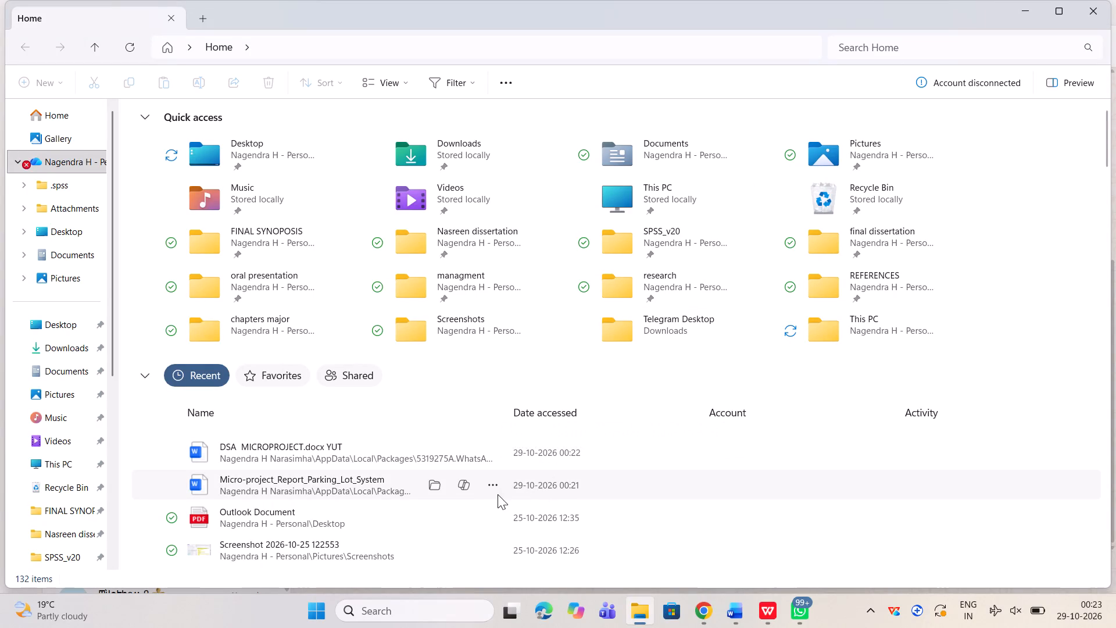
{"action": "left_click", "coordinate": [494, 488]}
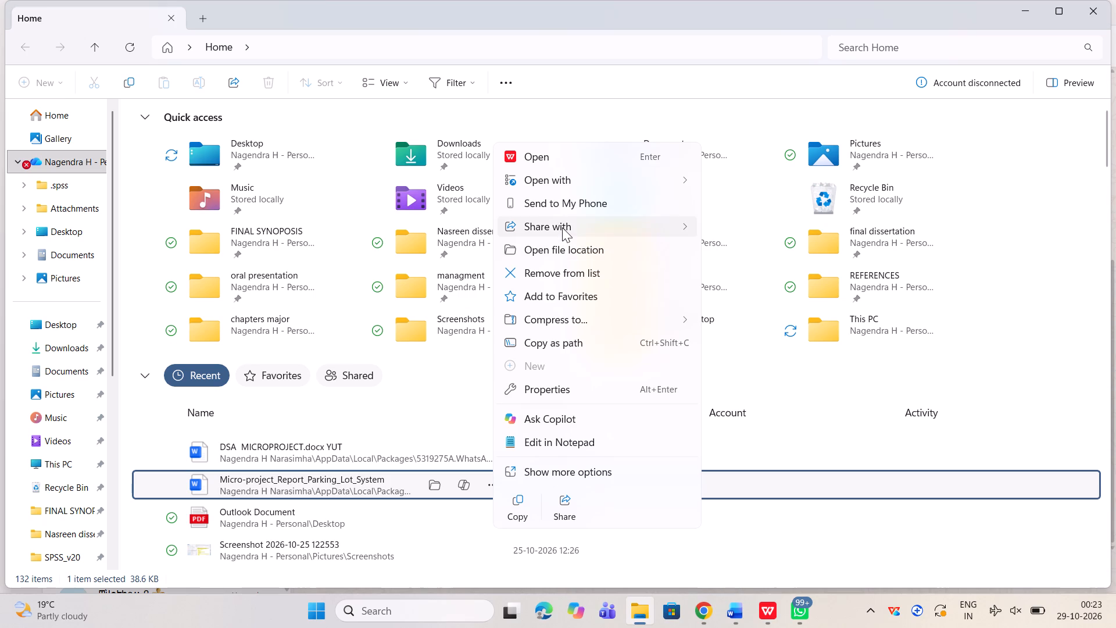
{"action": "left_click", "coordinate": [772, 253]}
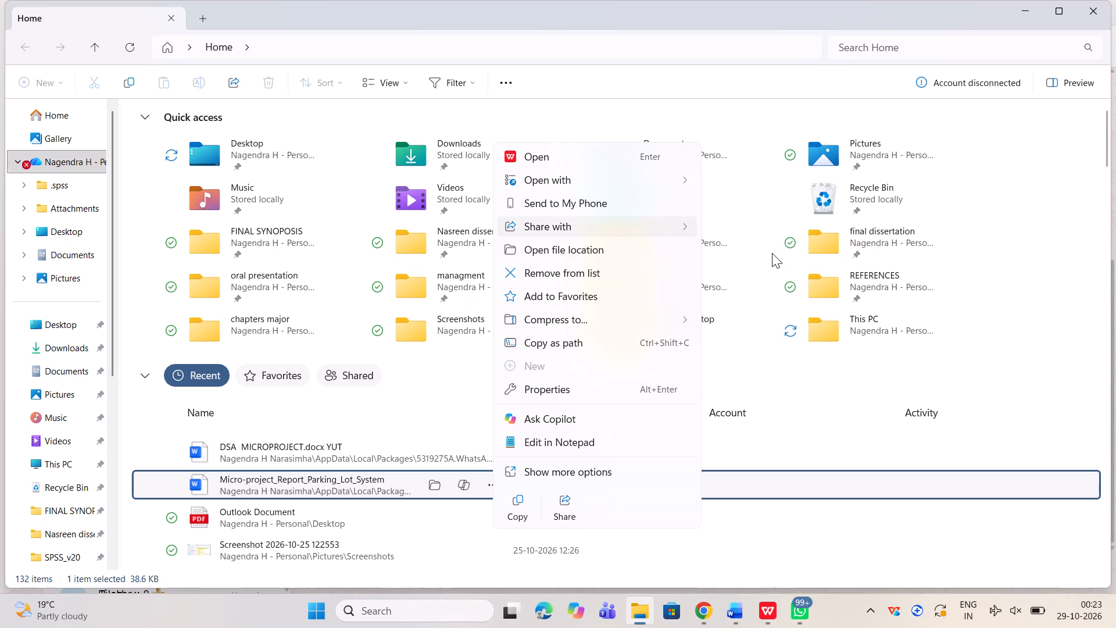
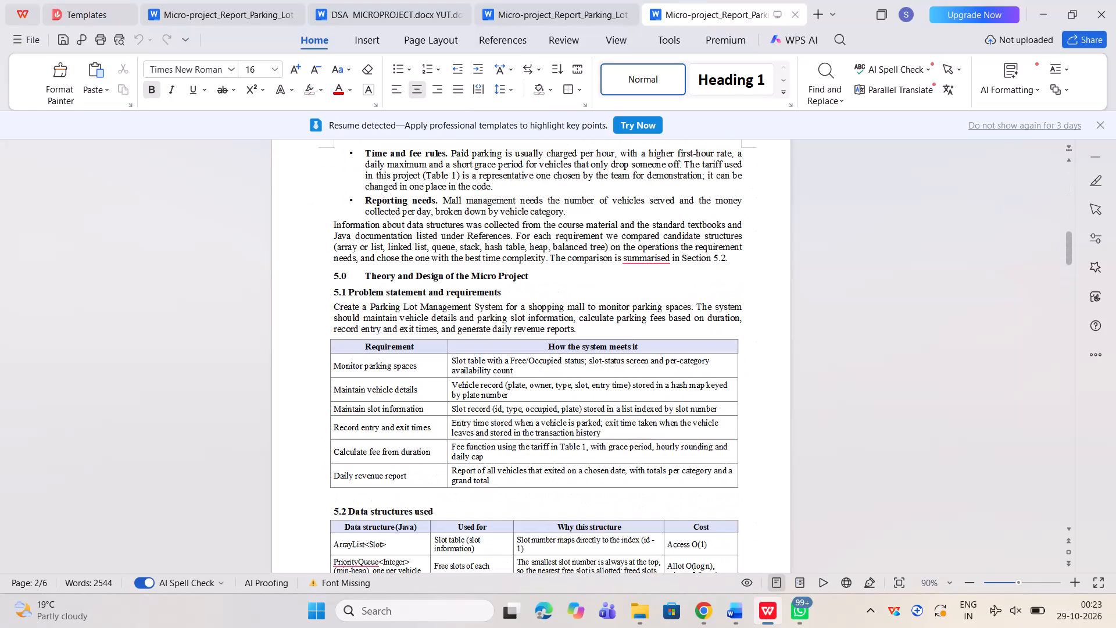
Close the DSA MICROPROJECT.docx YUT.docx document and the two extra Parking Lot reports, leaving only Micro-project_Report_Parking_Lot_System (1).docx open.
{"action": "left_click", "coordinate": [628, 14]}
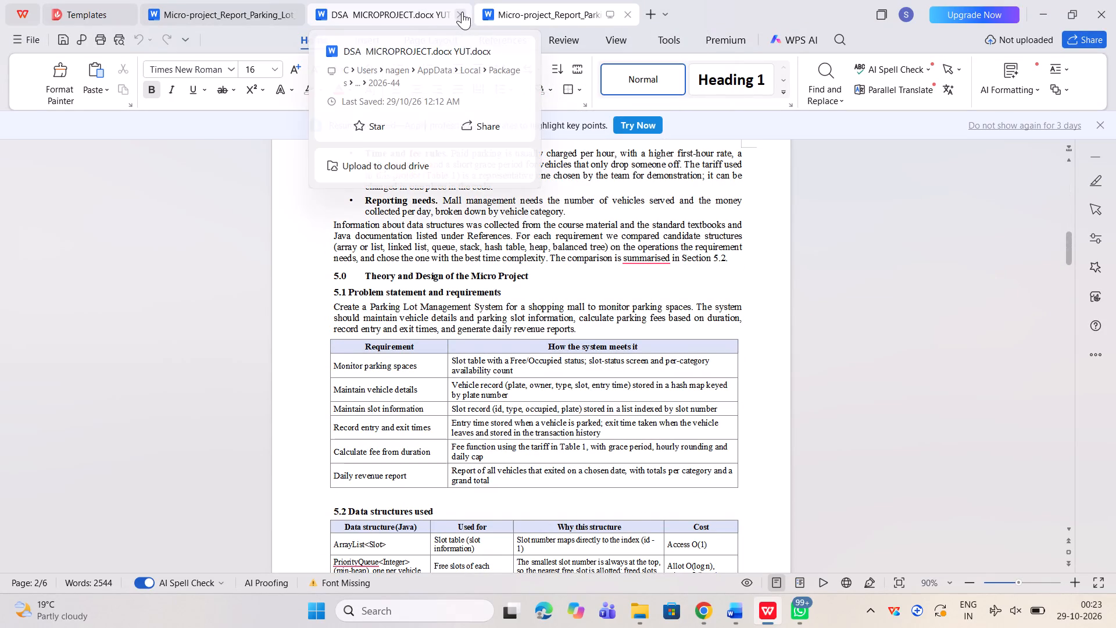
{"action": "left_click", "coordinate": [462, 12]}
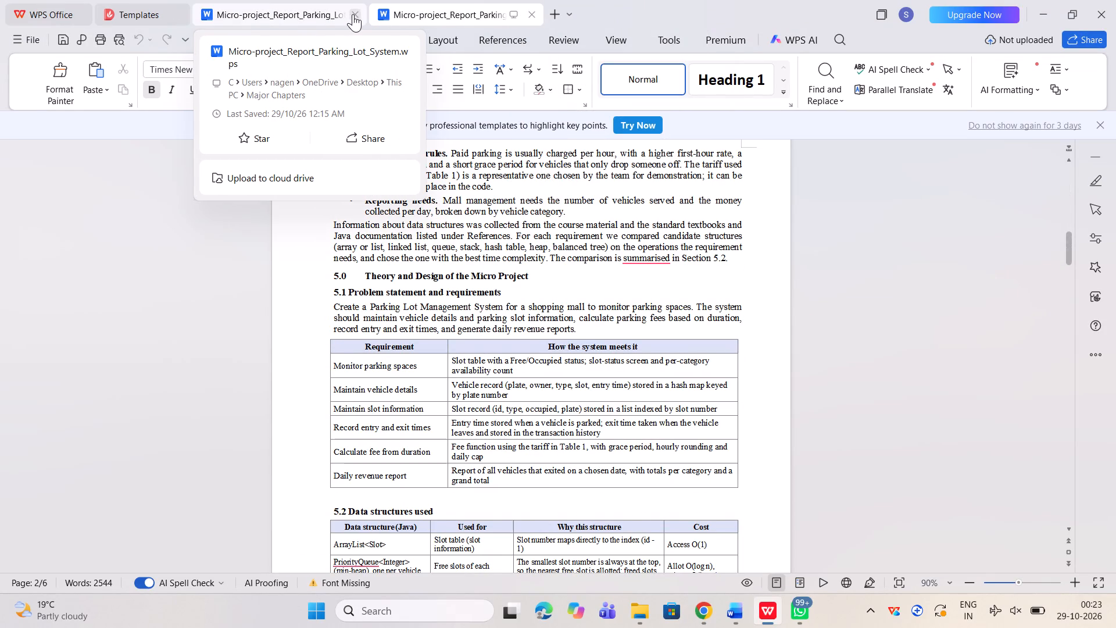
{"action": "left_click", "coordinate": [353, 14]}
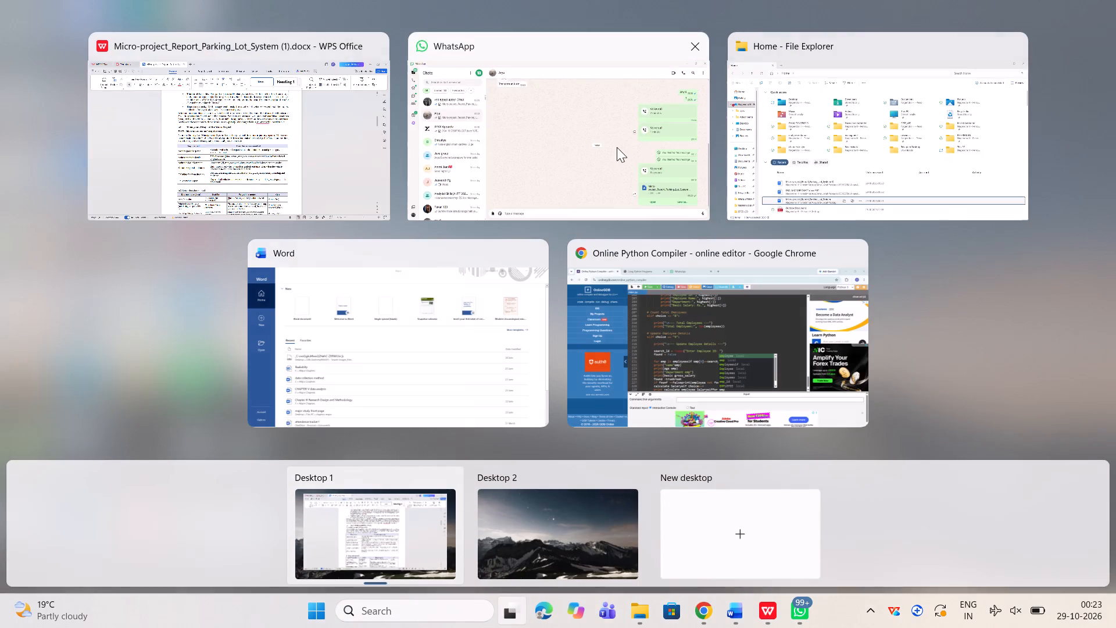
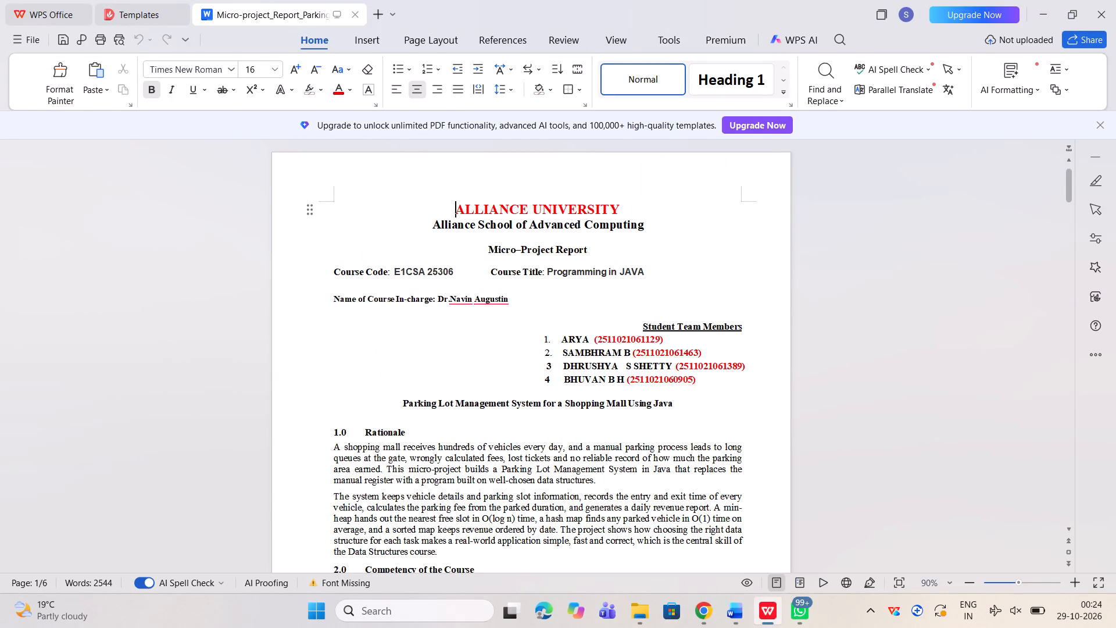
Review the Parking Lot Management System report from the title section through the course outcomes to the sample output figures.
{"action": "scroll", "coordinate": [517, 419], "scroll_direction": "down", "scroll_amount": 3}
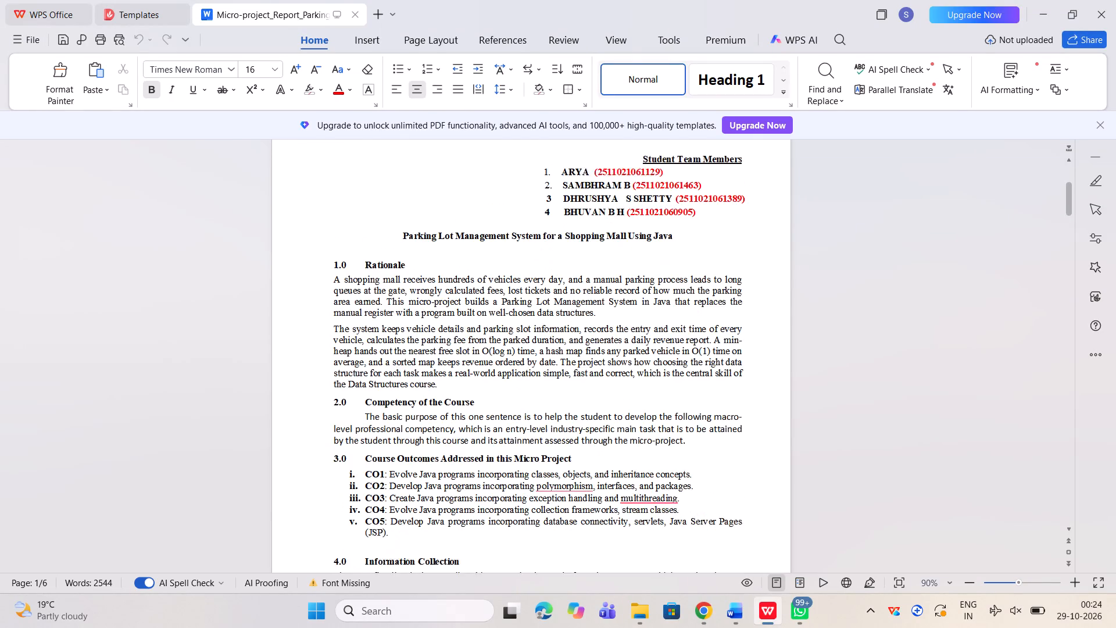
{"action": "scroll", "coordinate": [517, 419], "scroll_direction": "down", "scroll_amount": 4}
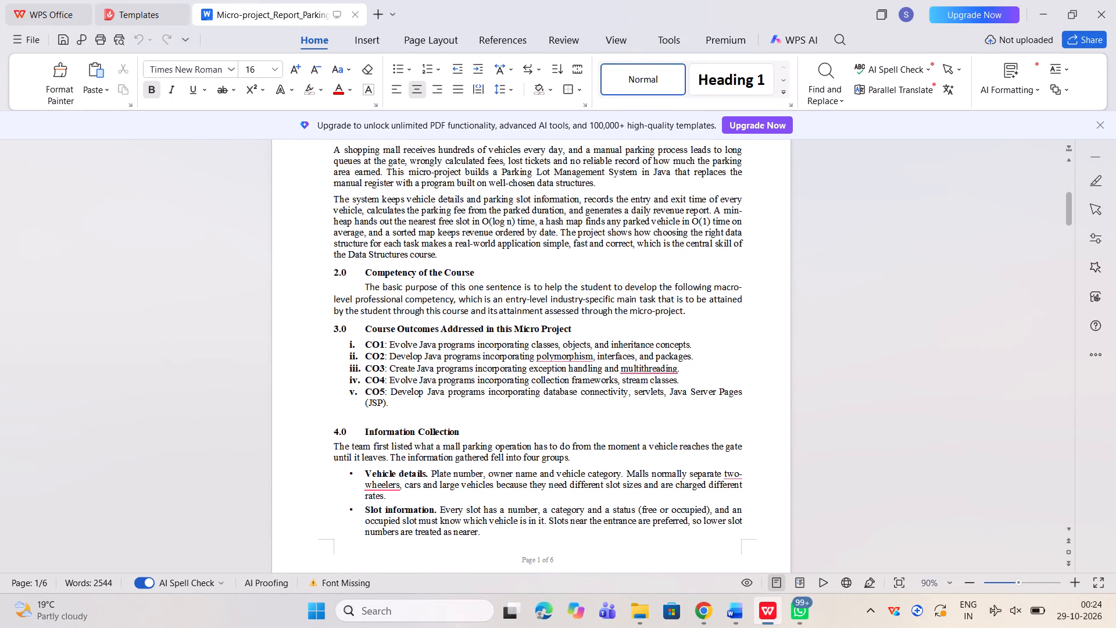
{"action": "scroll", "coordinate": [517, 419], "scroll_direction": "down", "scroll_amount": 4}
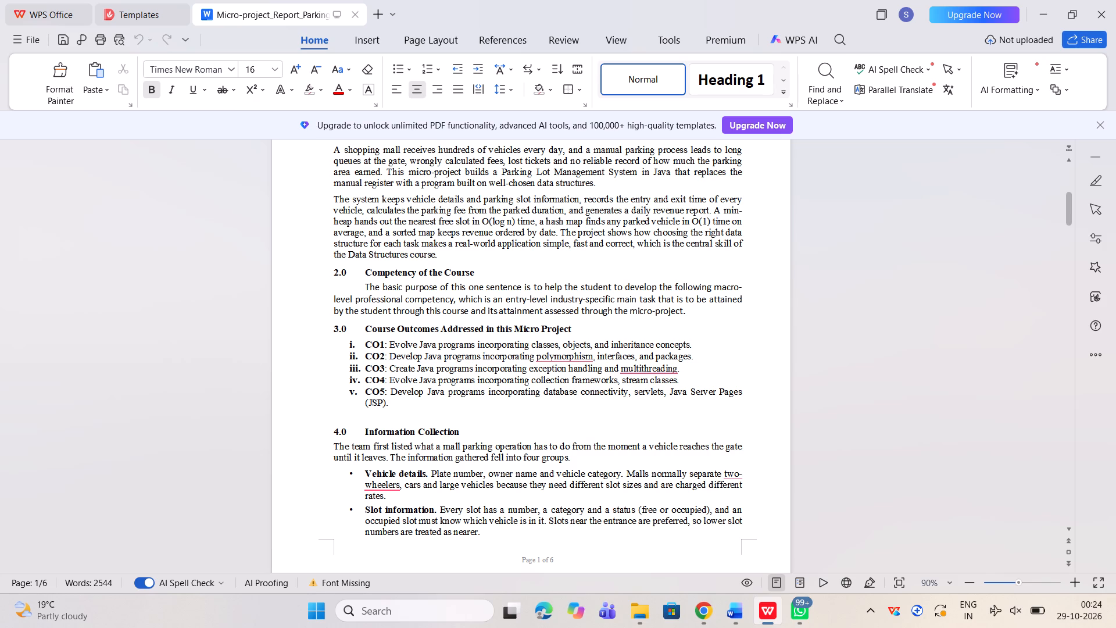
{"action": "scroll", "coordinate": [517, 419], "scroll_direction": "down", "scroll_amount": 9}
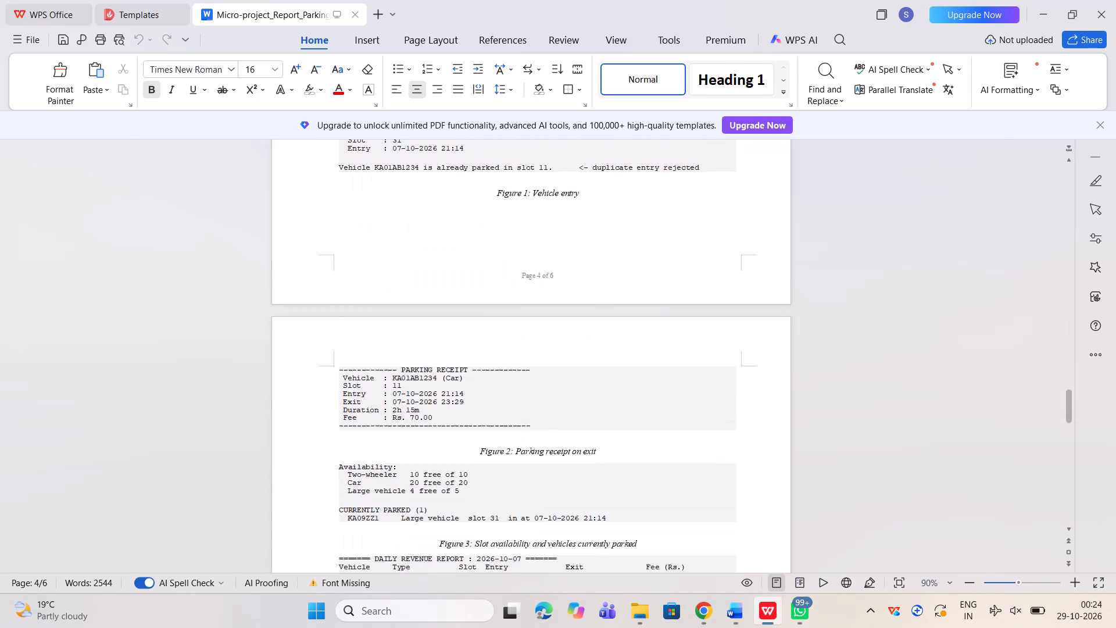
Review the rest of the Parking Lot Management System report, from the parking receipt and daily revenue outputs onward to its closing pages.
{"action": "scroll", "coordinate": [517, 419], "scroll_direction": "down", "scroll_amount": 11}
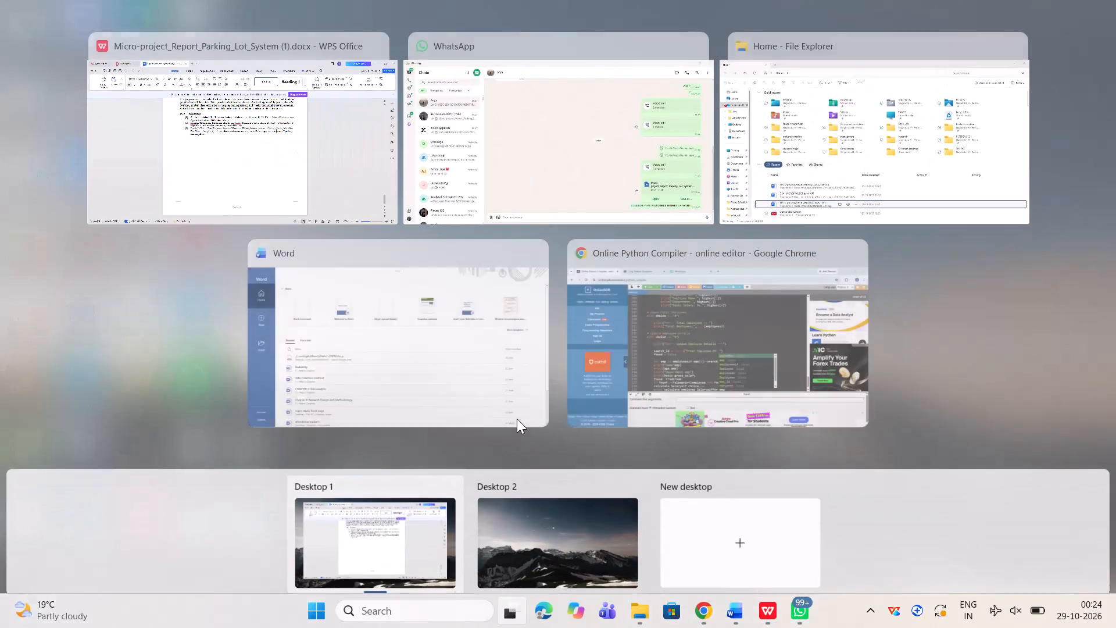
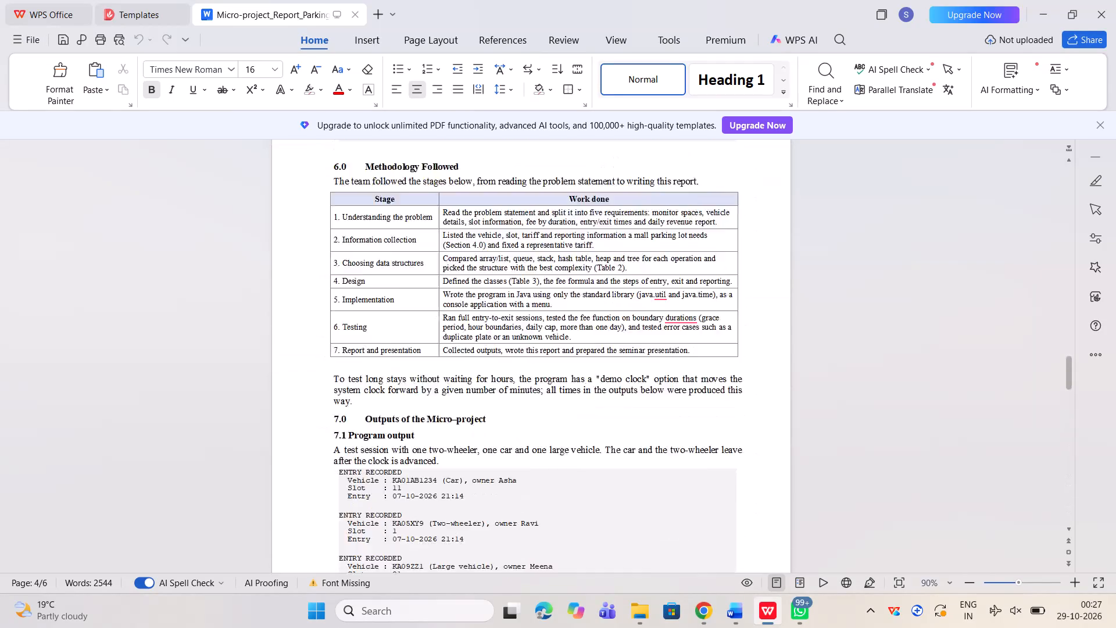
Go back from the methodology section to the title section at the start of the Parking Lot Management System report.
{"action": "scroll", "coordinate": [551, 258], "scroll_direction": "up", "scroll_amount": 15}
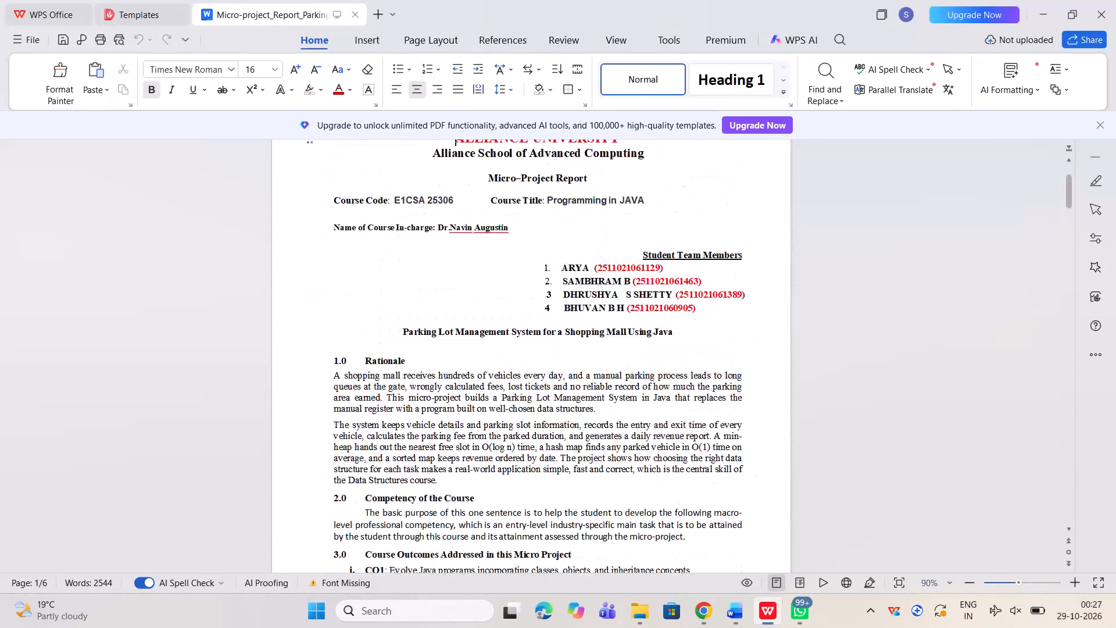
{"action": "scroll", "coordinate": [551, 258], "scroll_direction": "up", "scroll_amount": 1}
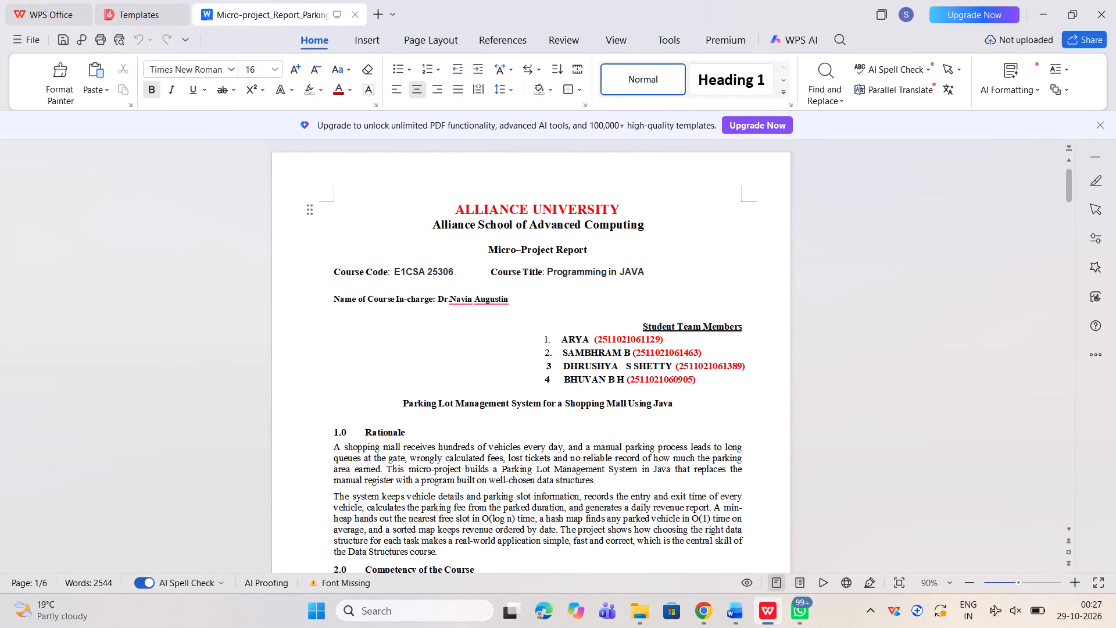